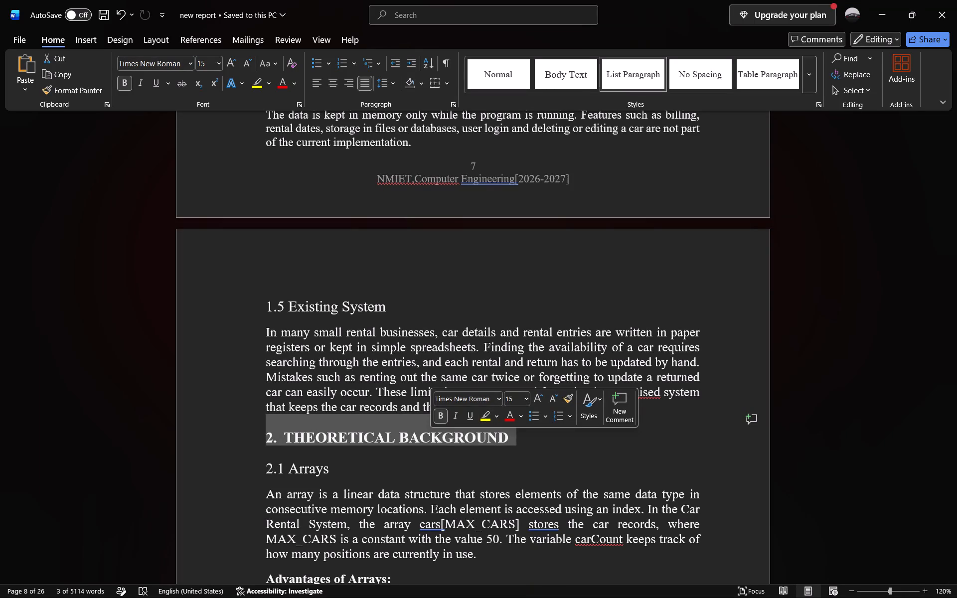
# Reduce the font size of the "2. THEORETICAL BACKGROUND" heading to 14.
pyautogui.click(548, 400)
pyautogui.click(530, 484)
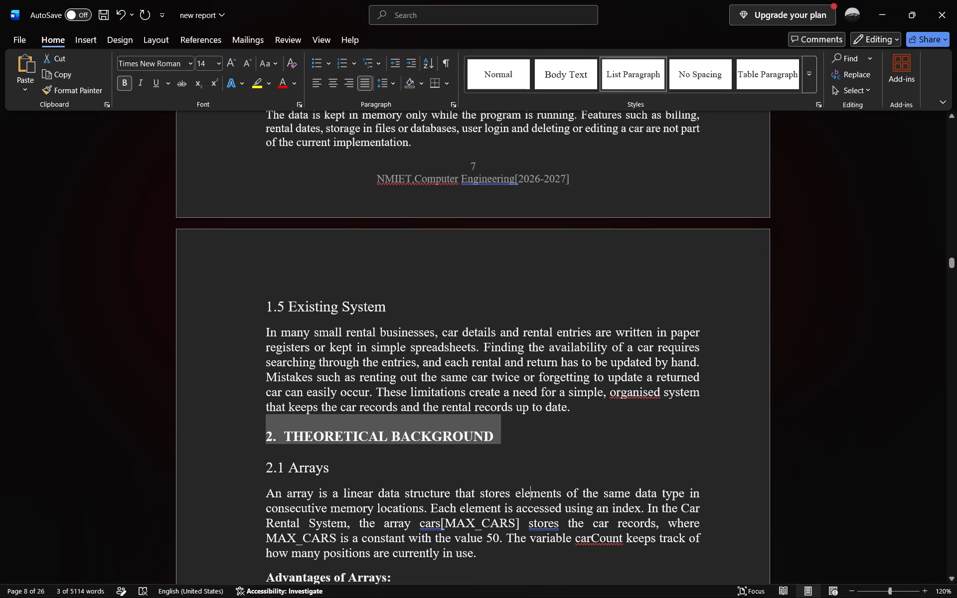
# Compare the neighbouring section headings' sizes and reduce the "1.5 Existing System" heading to font size 14.
pyautogui.scroll(-1, 530, 484)
pyautogui.tripleClick(310, 327)
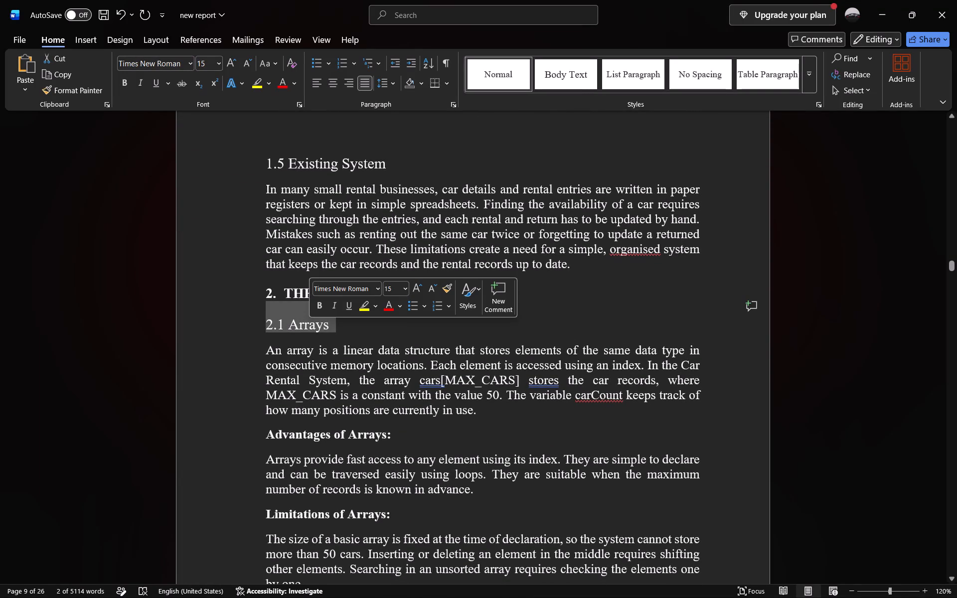
pyautogui.tripleClick(322, 159)
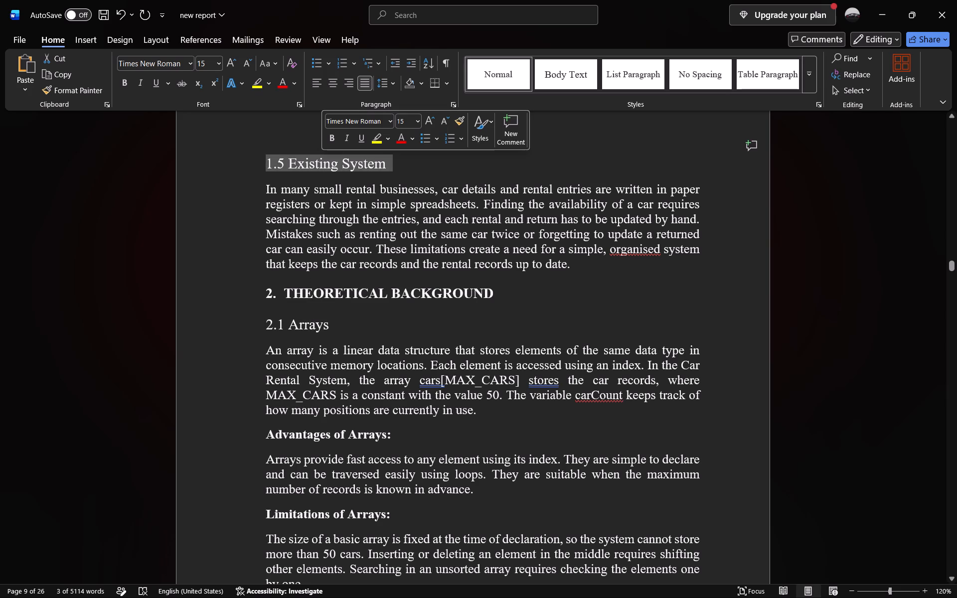
pyautogui.click(400, 197)
pyautogui.scroll(3, 400, 197)
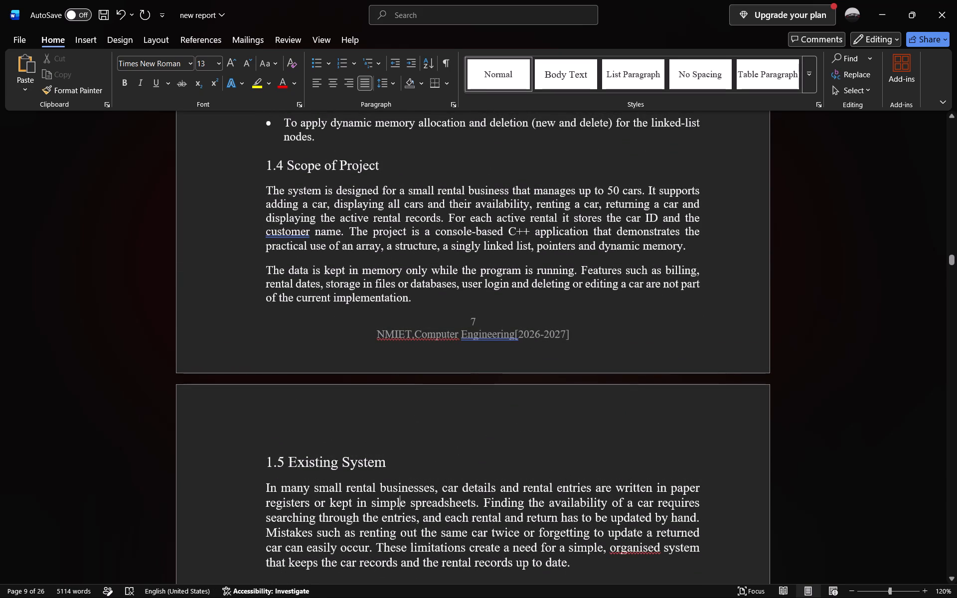
pyautogui.tripleClick(373, 168)
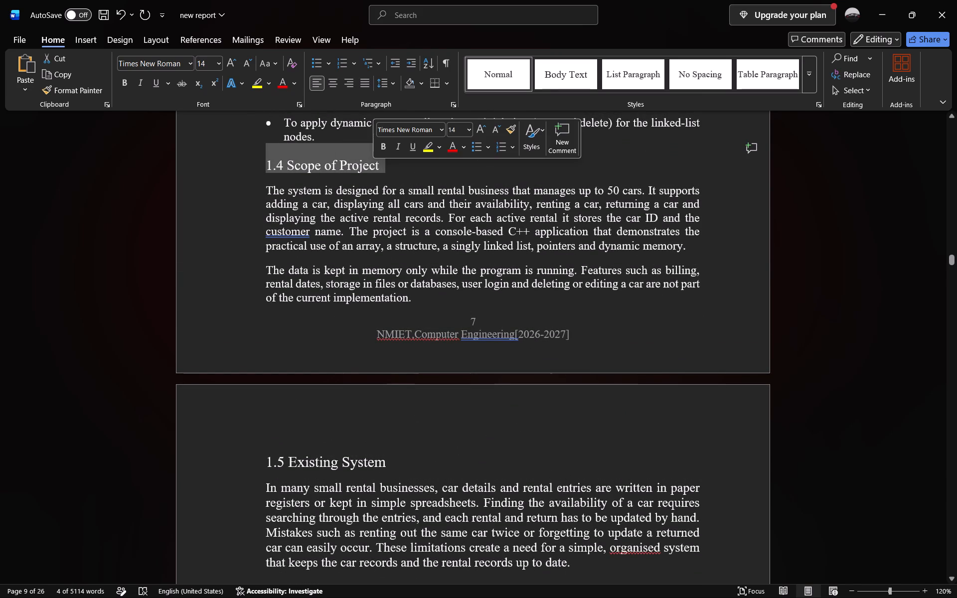
pyautogui.moveTo(350, 476); pyautogui.dragTo(361, 468)
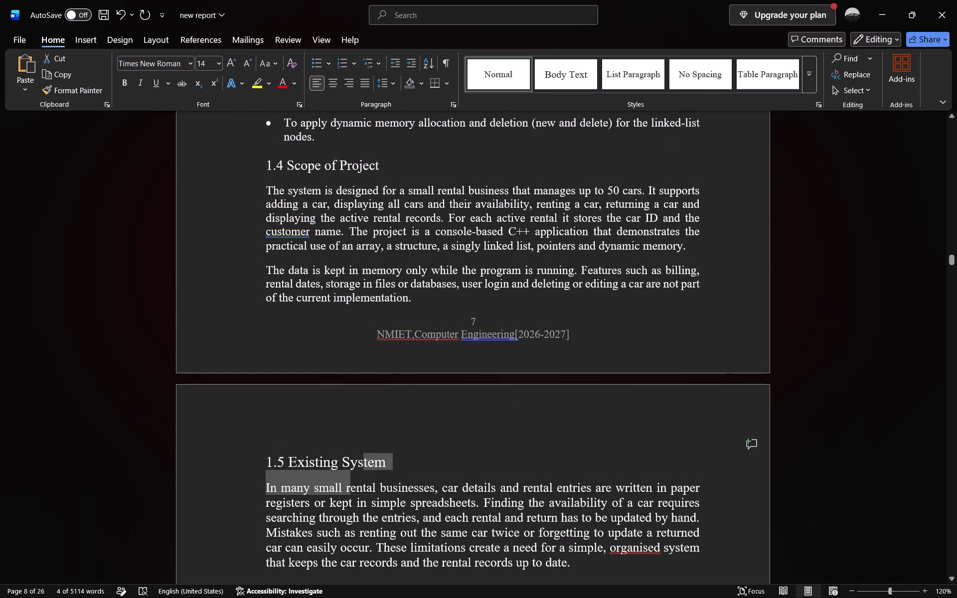
pyautogui.moveTo(361, 468); pyautogui.dragTo(362, 465)
pyautogui.tripleClick(343, 464)
pyautogui.click(343, 464)
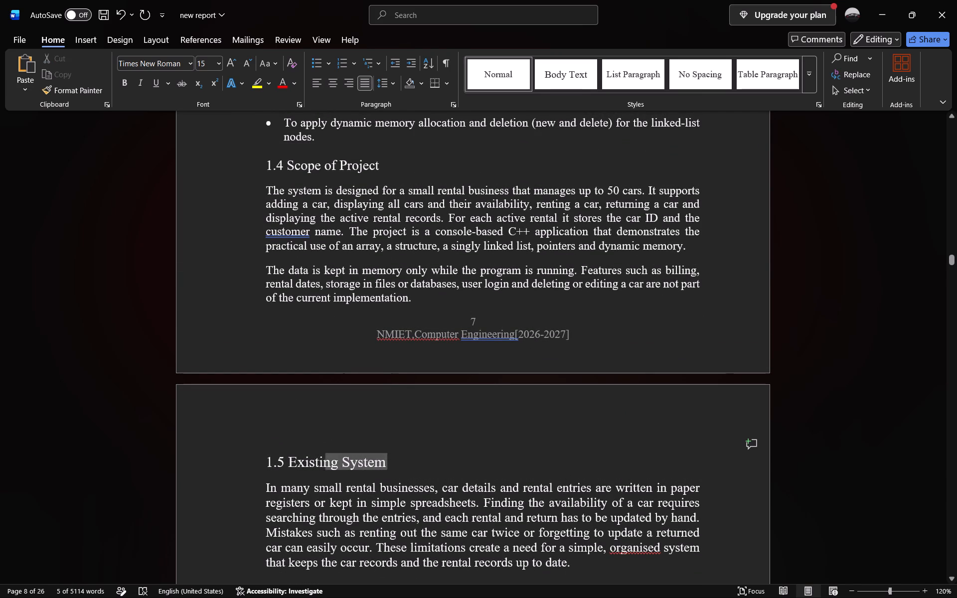
pyautogui.doubleClick(343, 464)
pyautogui.tripleClick(343, 464)
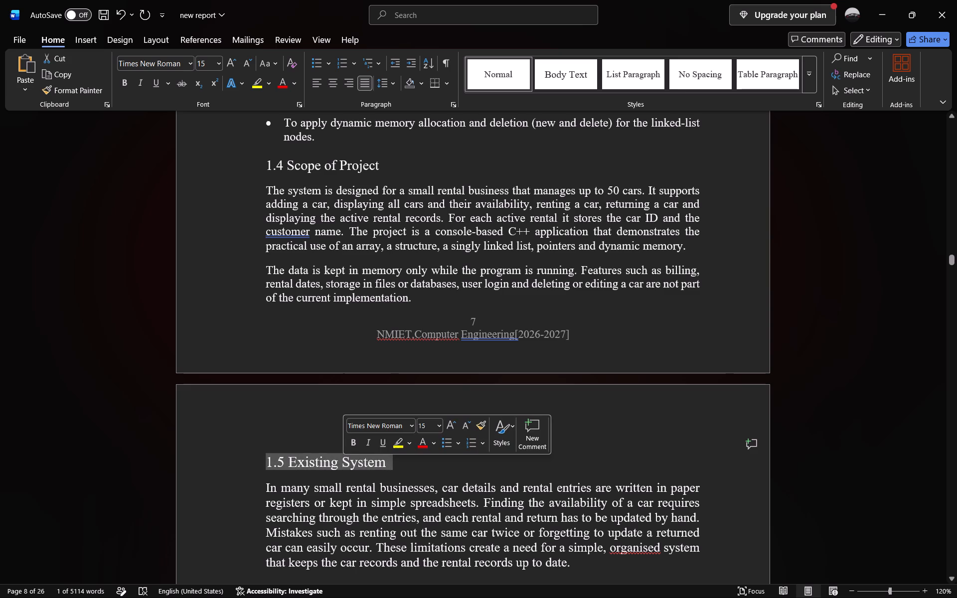
pyautogui.click(460, 428)
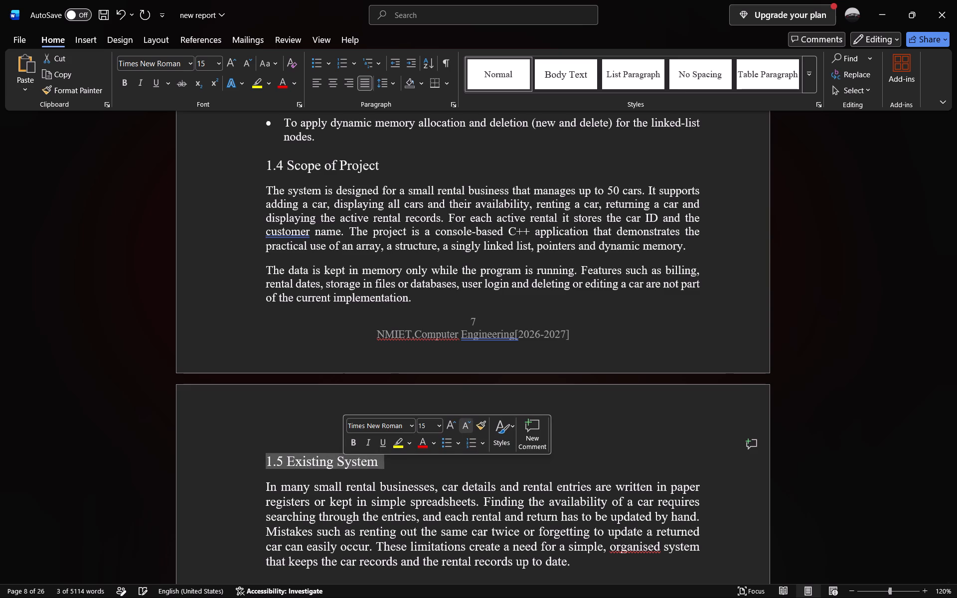
pyautogui.scroll(-1, 460, 428)
pyautogui.click(460, 428)
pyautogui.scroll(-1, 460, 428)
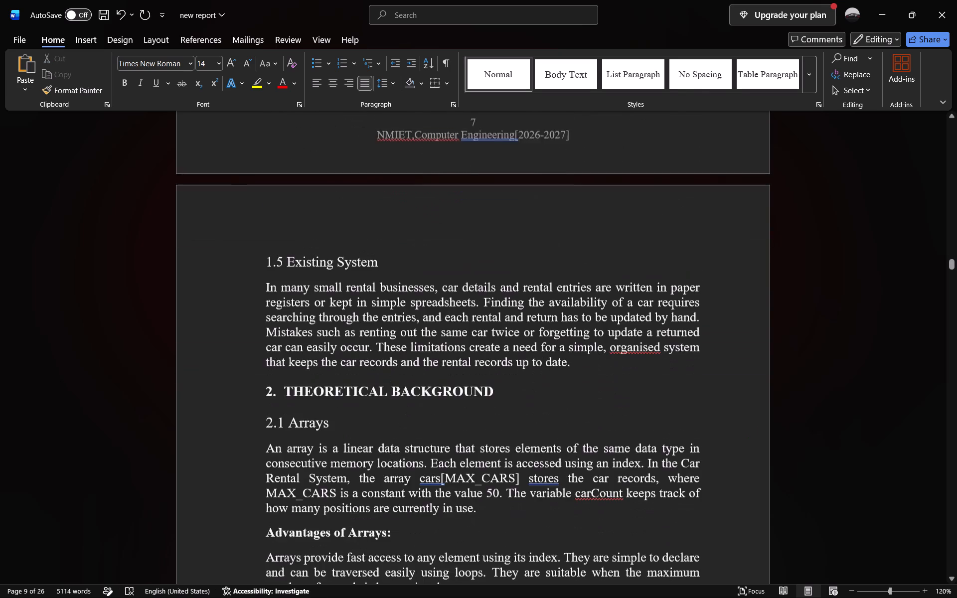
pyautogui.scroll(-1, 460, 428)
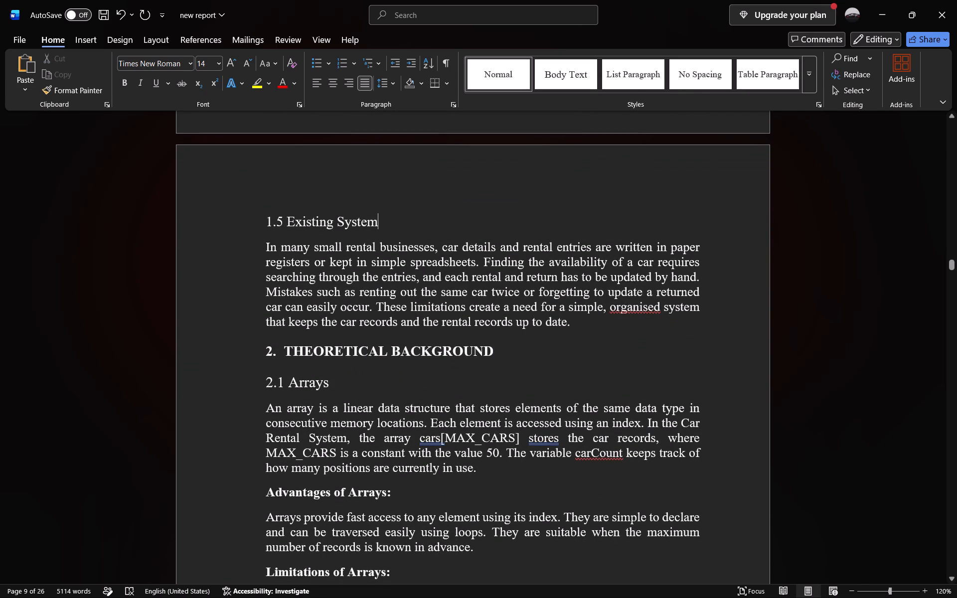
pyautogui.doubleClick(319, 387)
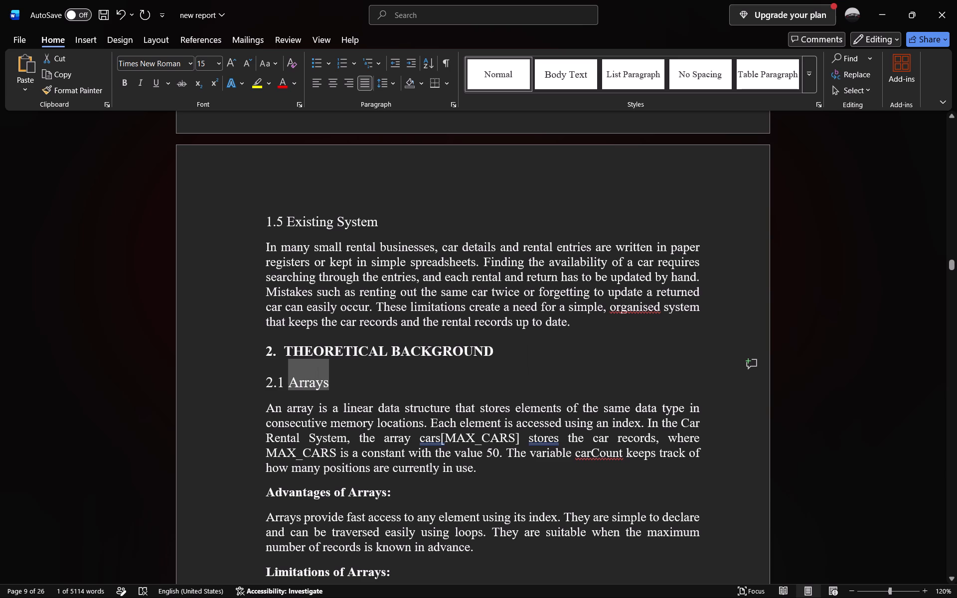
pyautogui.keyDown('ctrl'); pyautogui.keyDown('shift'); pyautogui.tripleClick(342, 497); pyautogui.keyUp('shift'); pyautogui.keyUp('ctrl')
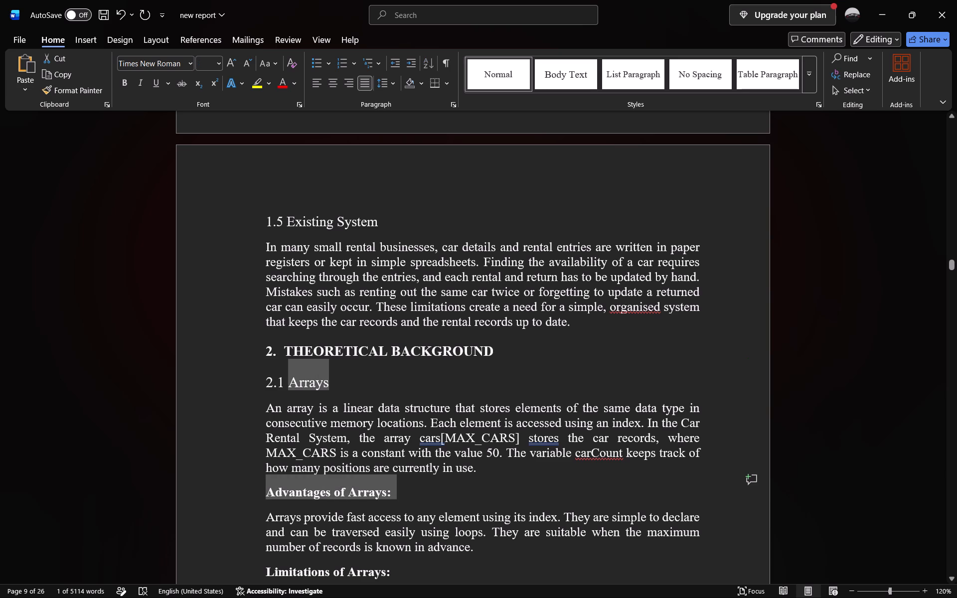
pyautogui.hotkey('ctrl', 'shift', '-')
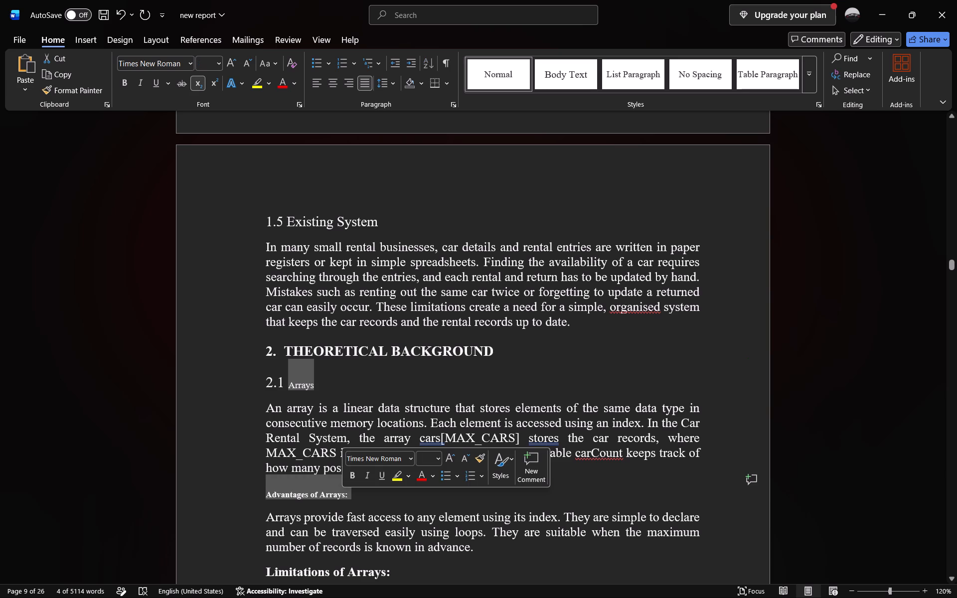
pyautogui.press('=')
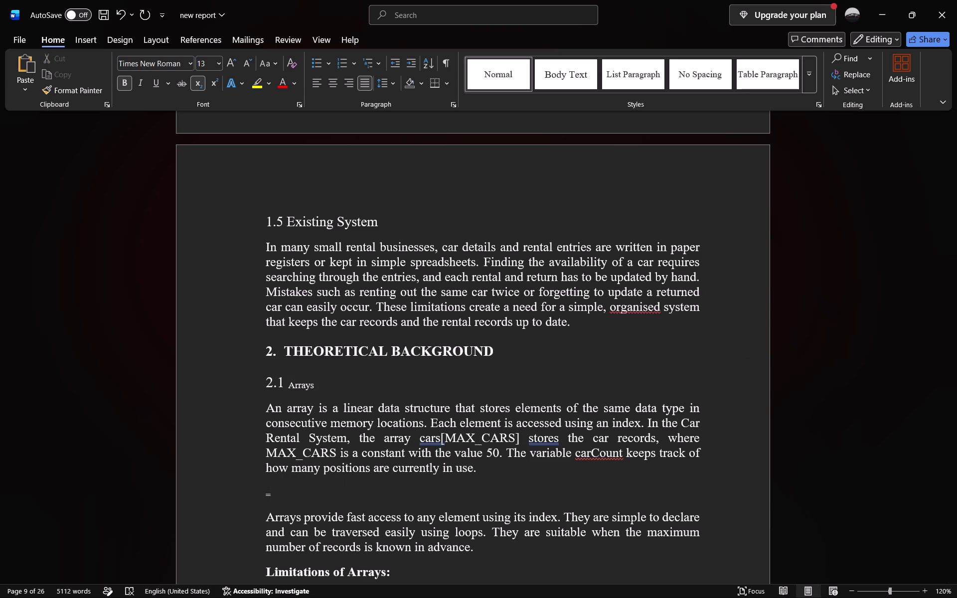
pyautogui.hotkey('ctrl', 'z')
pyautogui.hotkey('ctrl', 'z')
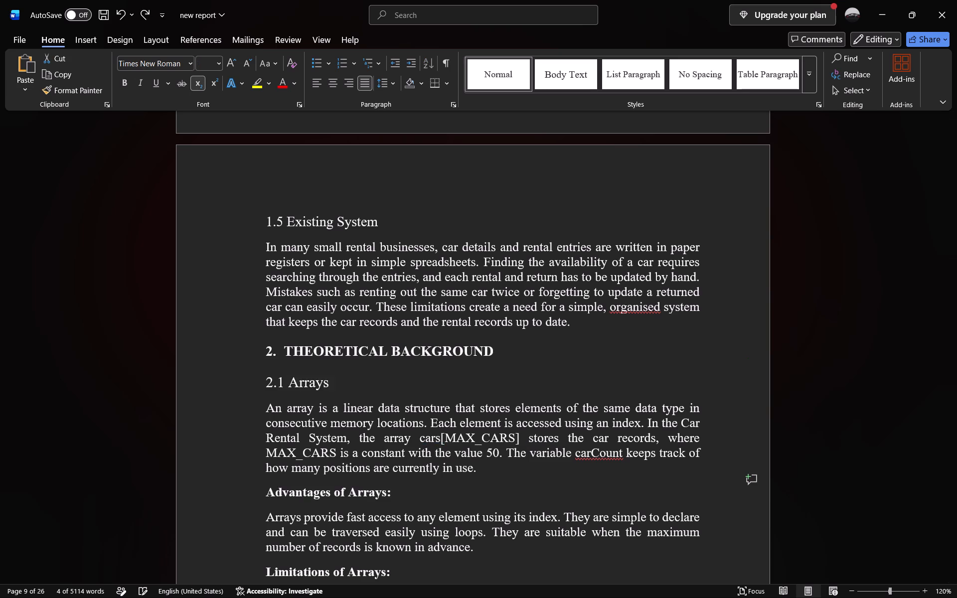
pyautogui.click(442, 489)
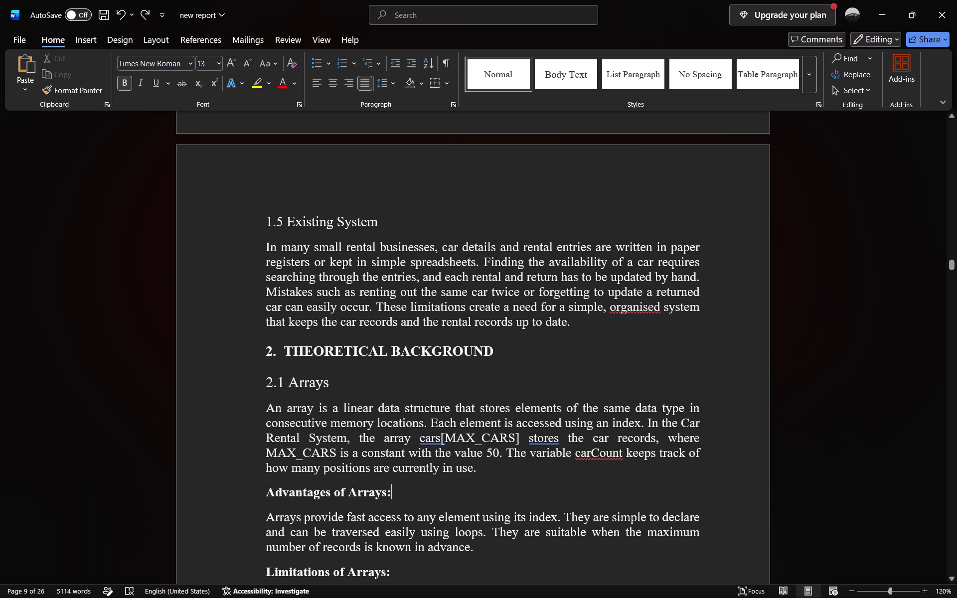
# Set the word "Arrays" in the 2.1 heading and the "Advantages of Arrays:" subheading to font size 14.
pyautogui.keyDown('ctrl'); pyautogui.keyDown('shift'); pyautogui.doubleClick(306, 380); pyautogui.keyUp('shift'); pyautogui.keyUp('ctrl')
pyautogui.keyDown('ctrl'); pyautogui.keyDown('shift'); pyautogui.tripleClick(342, 495); pyautogui.keyUp('shift'); pyautogui.keyUp('ctrl')
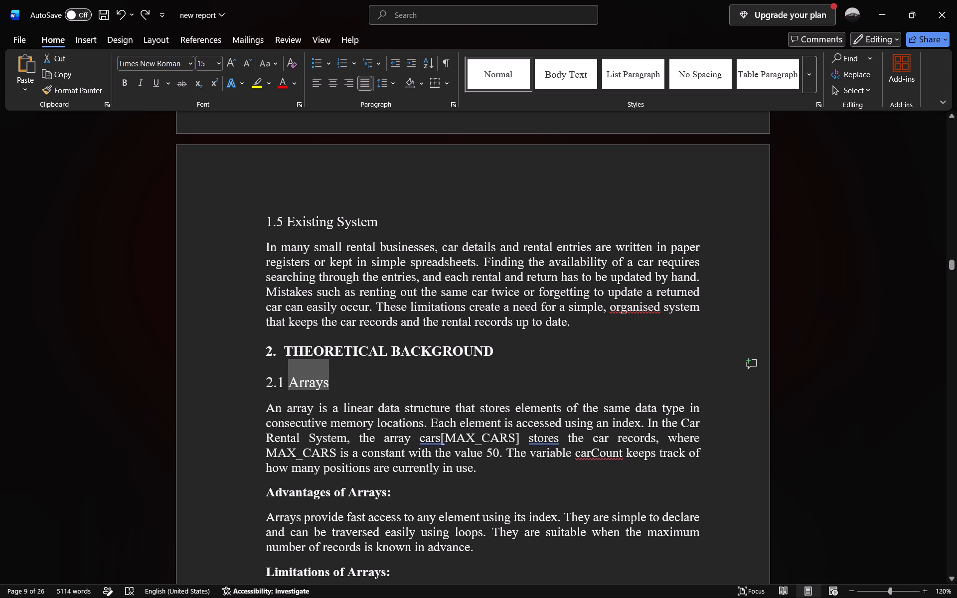
pyautogui.keyDown('ctrl'); pyautogui.keyDown('shift'); pyautogui.scroll(-3, 342, 495); pyautogui.keyUp('shift'); pyautogui.keyUp('ctrl')
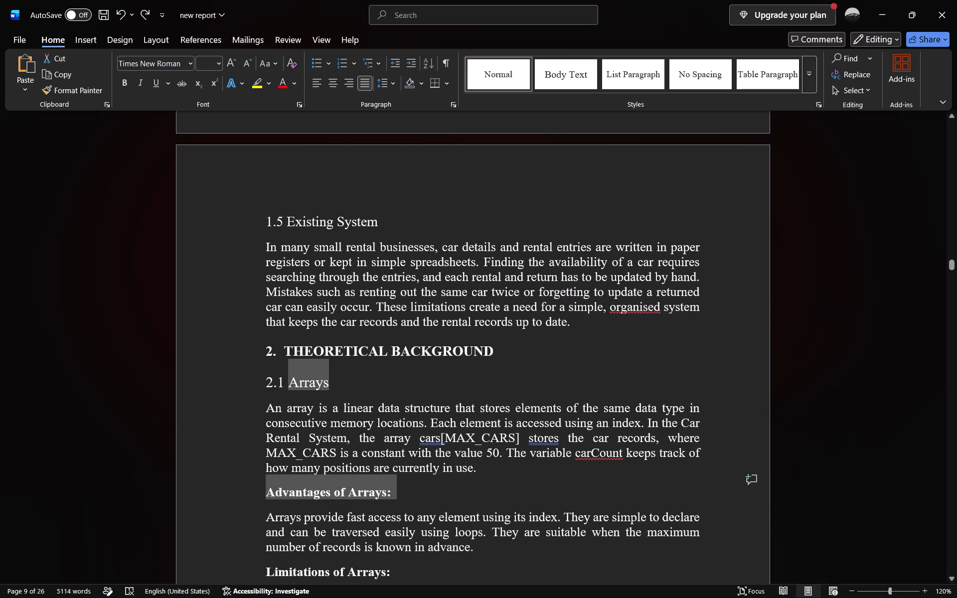
pyautogui.keyDown('ctrl'); pyautogui.keyDown('shift'); pyautogui.scroll(-2, 342, 495); pyautogui.keyUp('shift'); pyautogui.keyUp('ctrl')
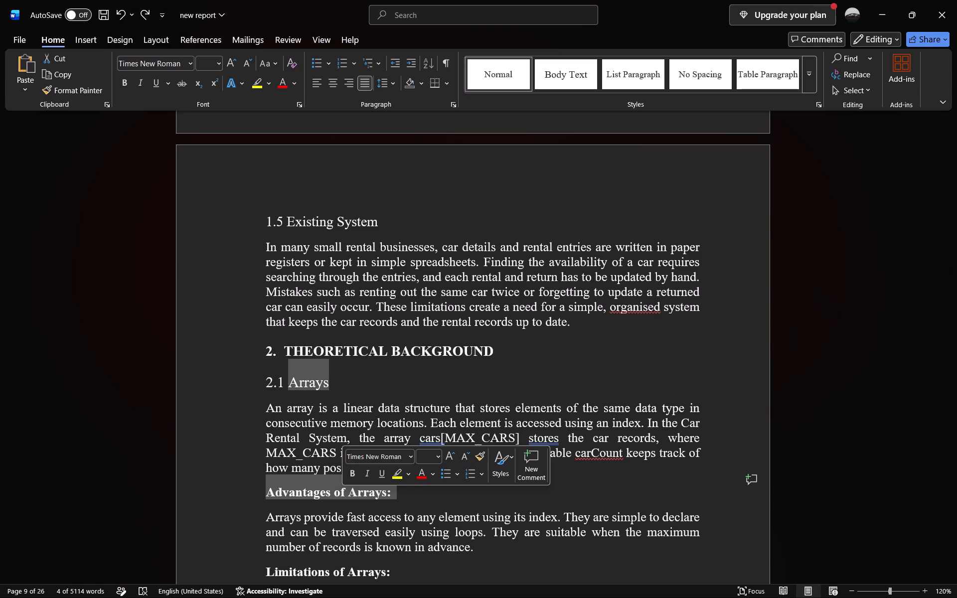
pyautogui.click(429, 455)
pyautogui.write('12')
pyautogui.press('Return')
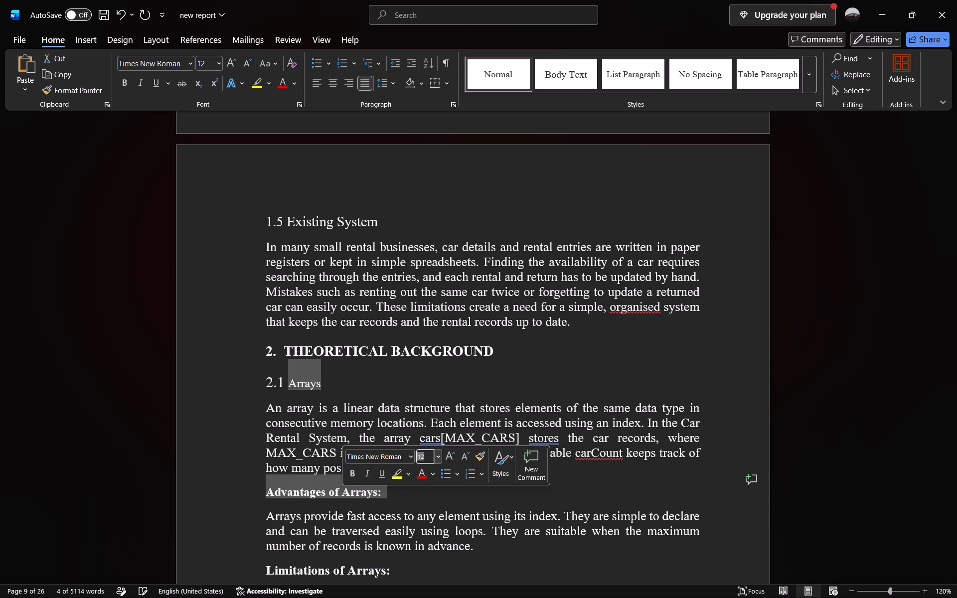
pyautogui.press('-')
pyautogui.press('BackSpace')
pyautogui.write('14')
pyautogui.press('Return')
pyautogui.click(454, 522)
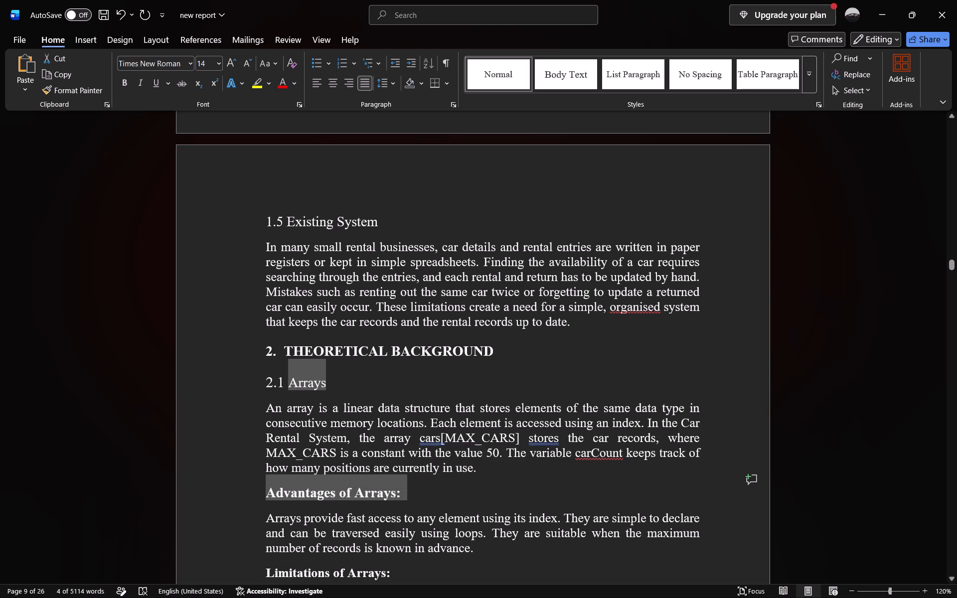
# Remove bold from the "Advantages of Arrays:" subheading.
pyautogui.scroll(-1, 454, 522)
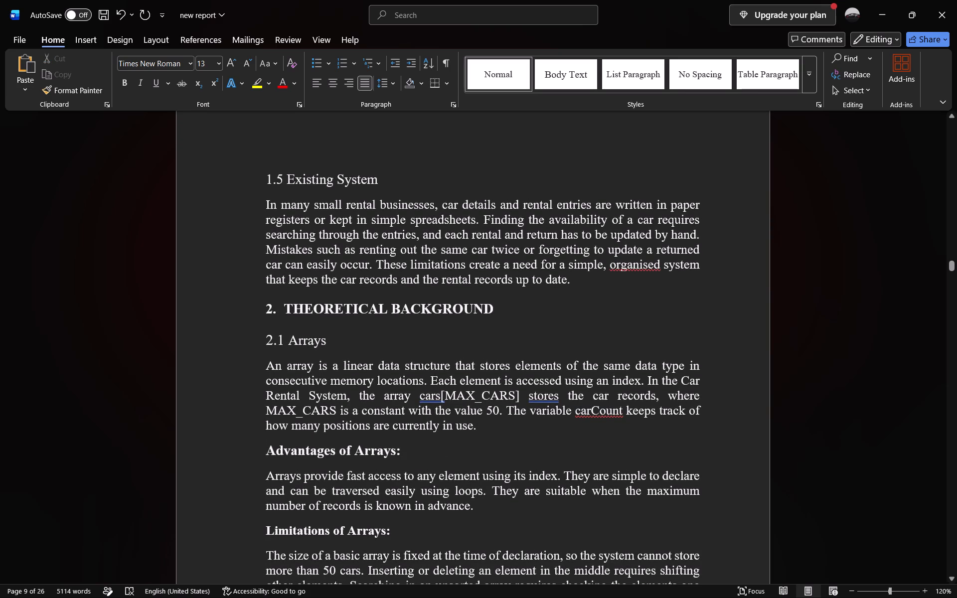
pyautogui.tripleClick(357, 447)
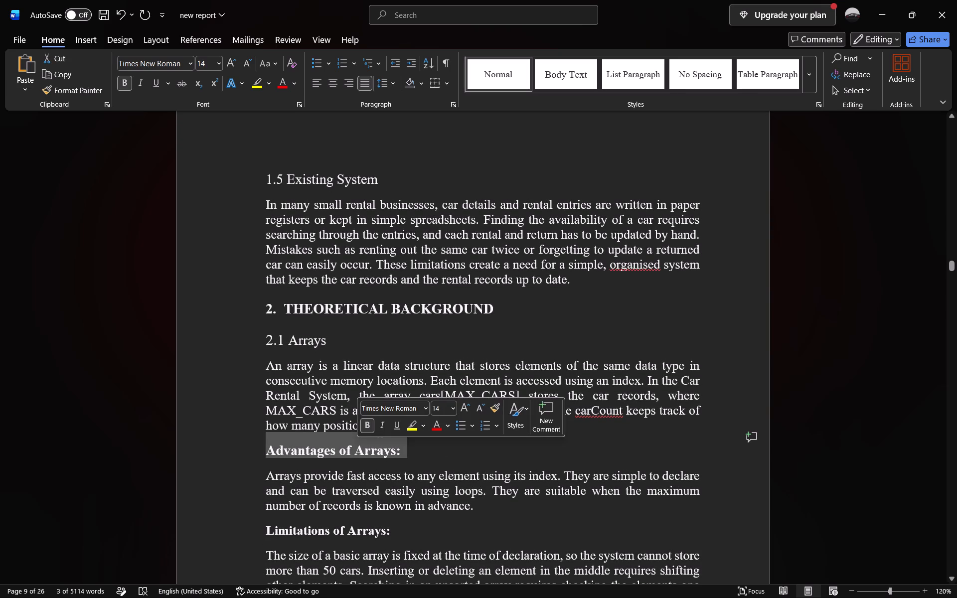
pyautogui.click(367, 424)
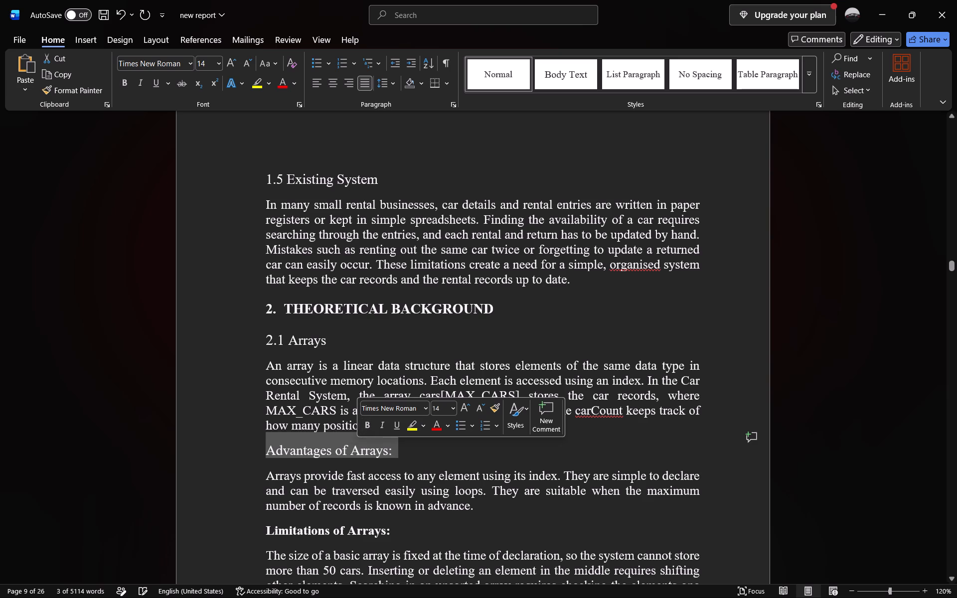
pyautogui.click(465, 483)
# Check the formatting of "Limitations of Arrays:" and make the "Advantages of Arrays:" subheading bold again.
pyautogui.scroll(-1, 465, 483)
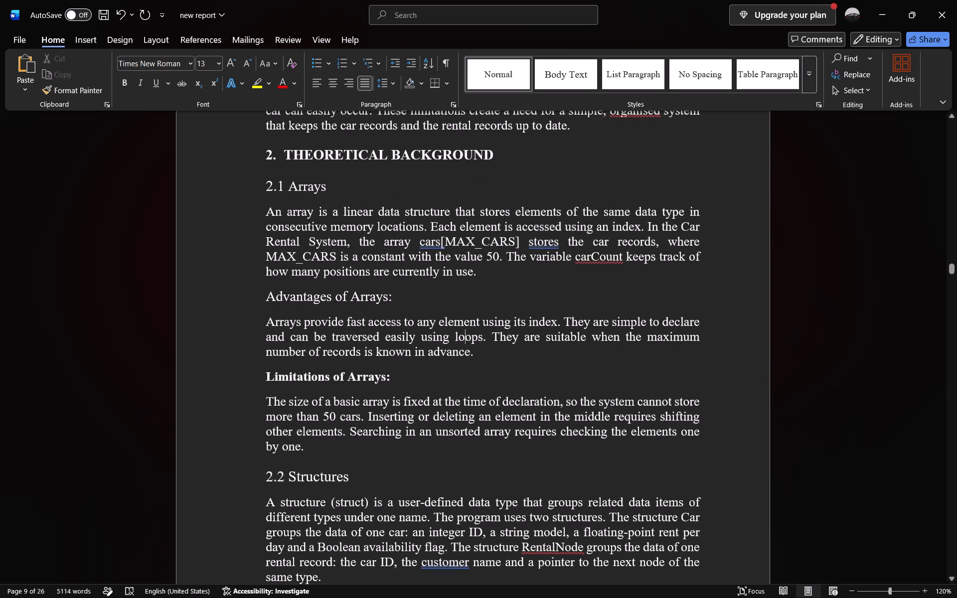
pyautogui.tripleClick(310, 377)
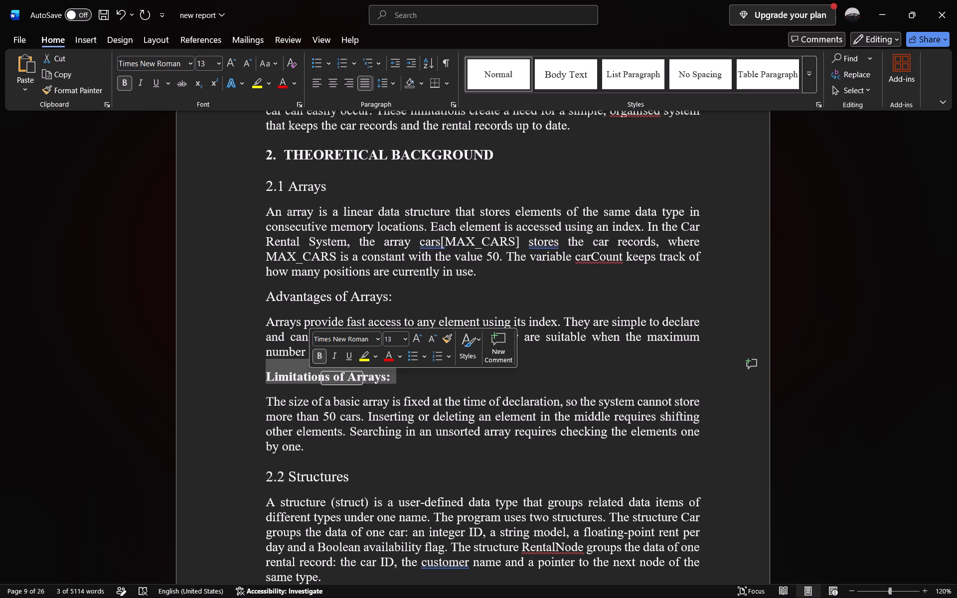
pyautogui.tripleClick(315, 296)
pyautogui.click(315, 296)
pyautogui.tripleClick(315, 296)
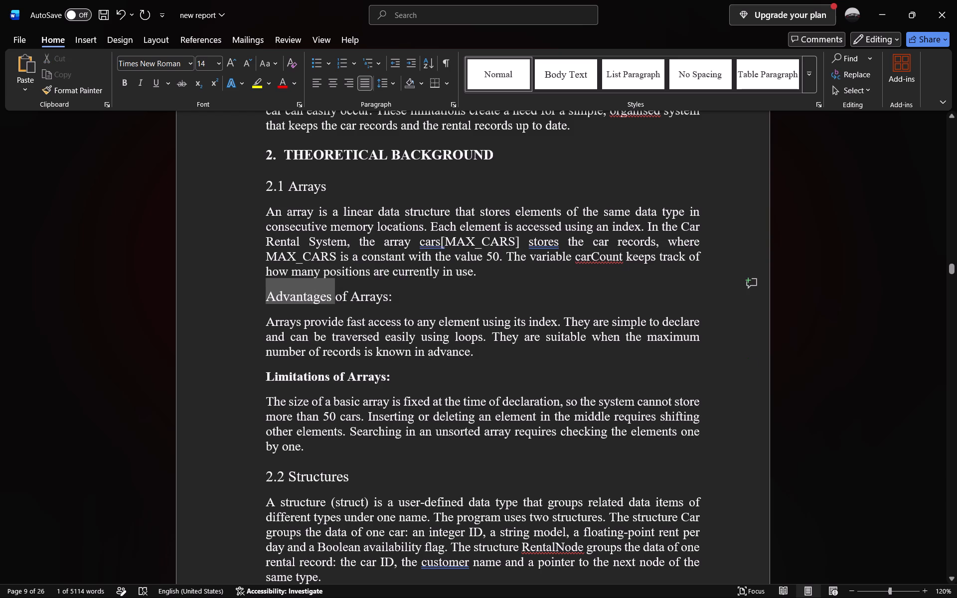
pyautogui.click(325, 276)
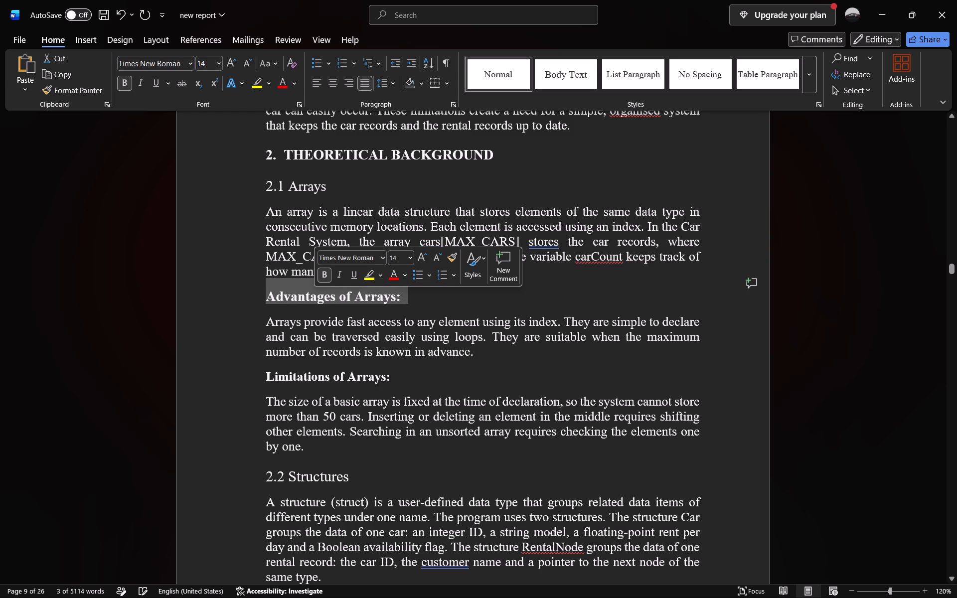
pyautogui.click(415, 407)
# Reduce the whole "2.2 Structures" heading to font size 14.
pyautogui.scroll(-1, 415, 407)
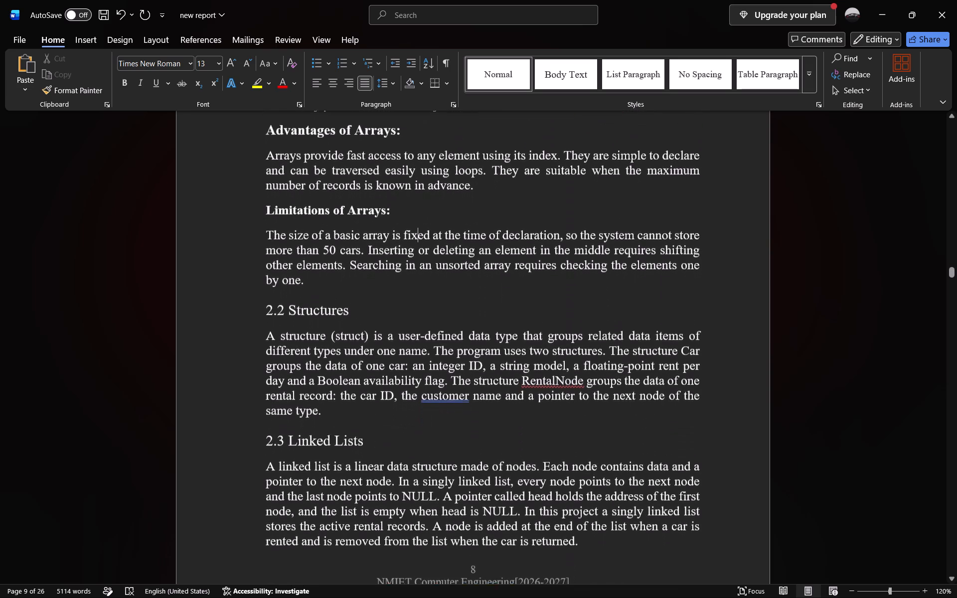
pyautogui.scroll(-1, 415, 407)
pyautogui.doubleClick(320, 303)
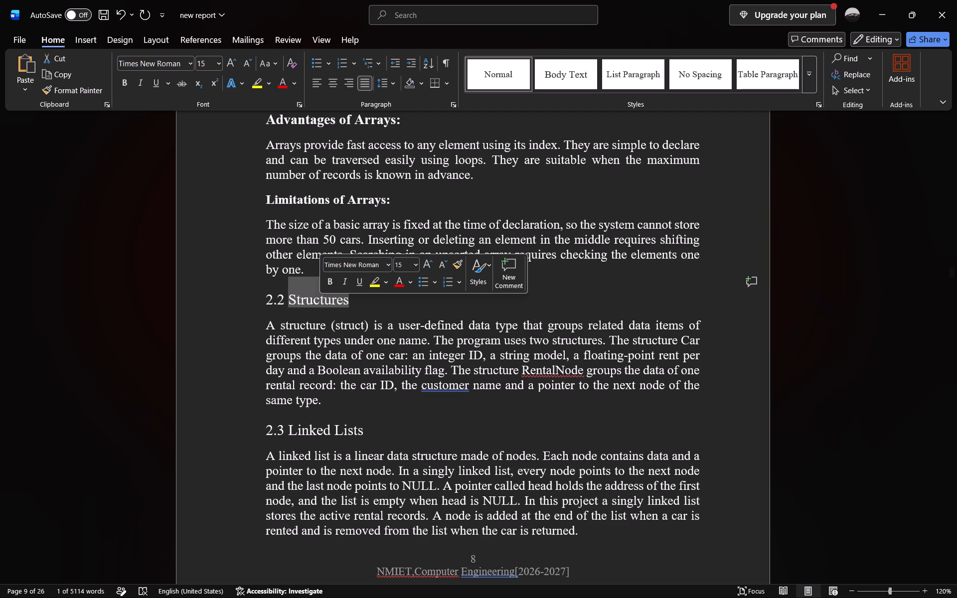
pyautogui.moveTo(326, 287); pyautogui.dragTo(328, 295)
pyautogui.tripleClick(328, 295)
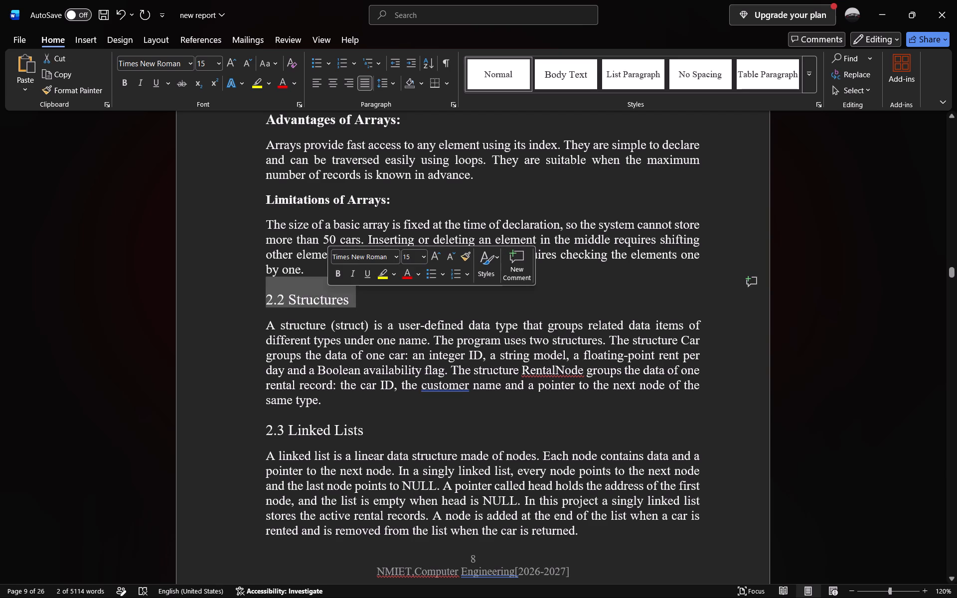
pyautogui.click(446, 259)
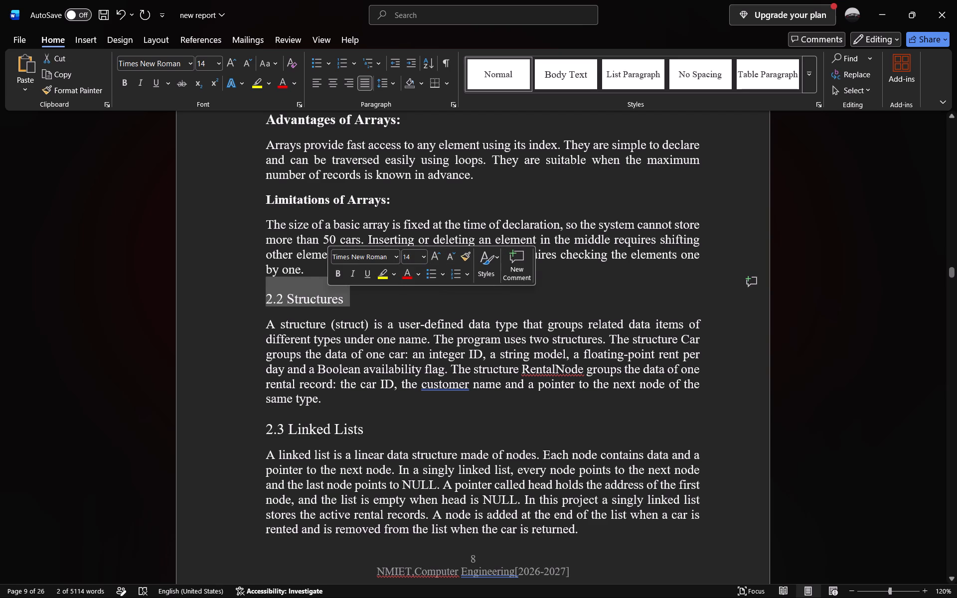
# Reduce the whole "2.3 Linked Lists" heading to font size 14.
pyautogui.tripleClick(330, 433)
pyautogui.moveTo(330, 433); pyautogui.dragTo(344, 412)
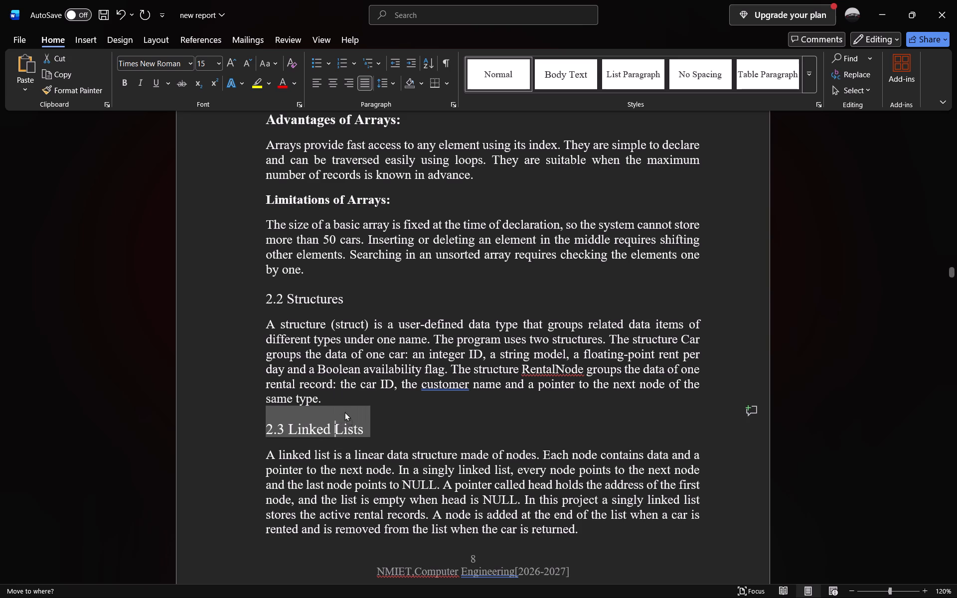
pyautogui.moveTo(344, 412); pyautogui.dragTo(350, 407)
pyautogui.tripleClick(348, 427)
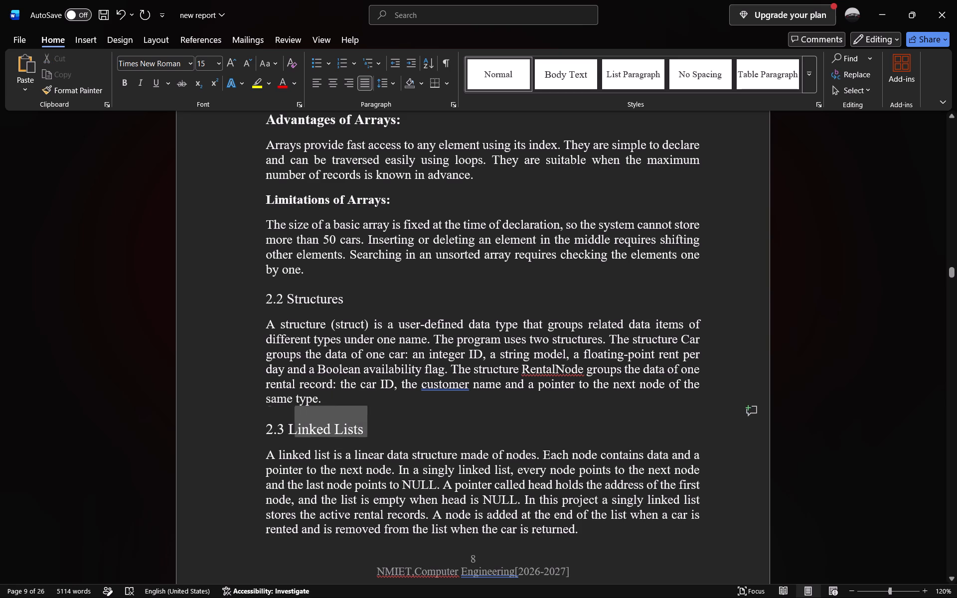
pyautogui.click(471, 389)
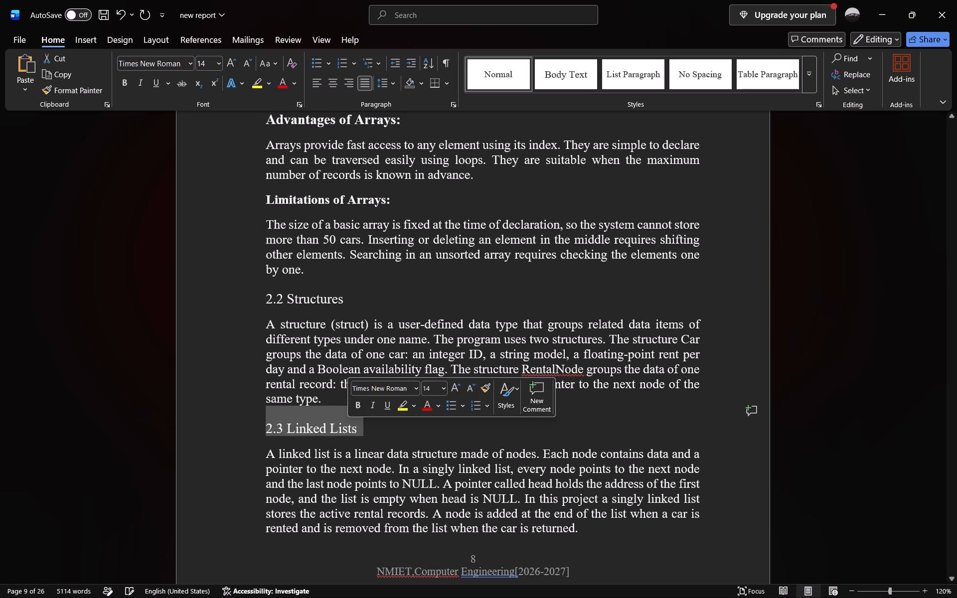
# Set the body paragraph under "2.3 Linked Lists" to font size 12.
pyautogui.click(463, 469)
pyautogui.scroll(-2, 463, 458)
pyautogui.tripleClick(463, 458)
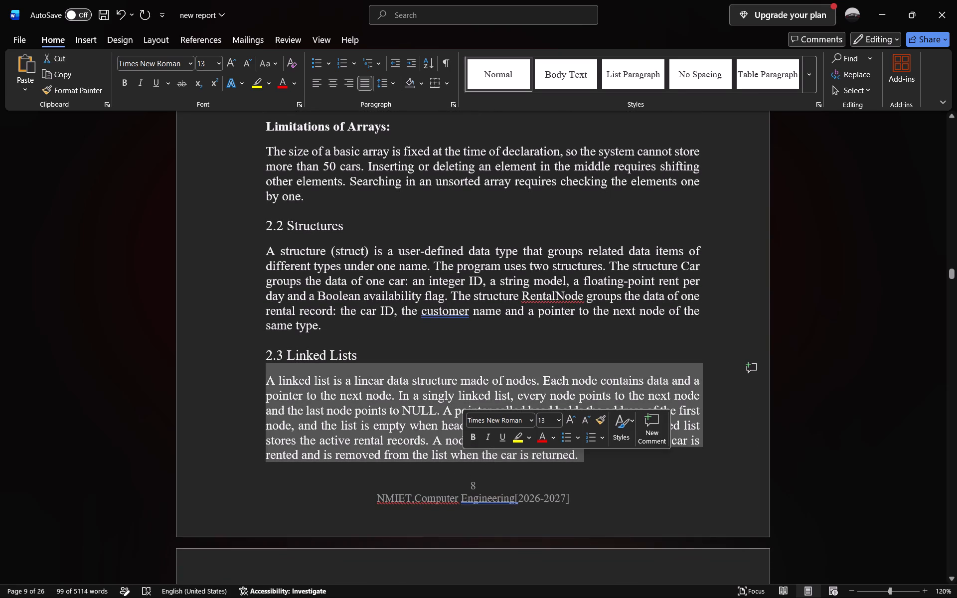
pyautogui.click(571, 420)
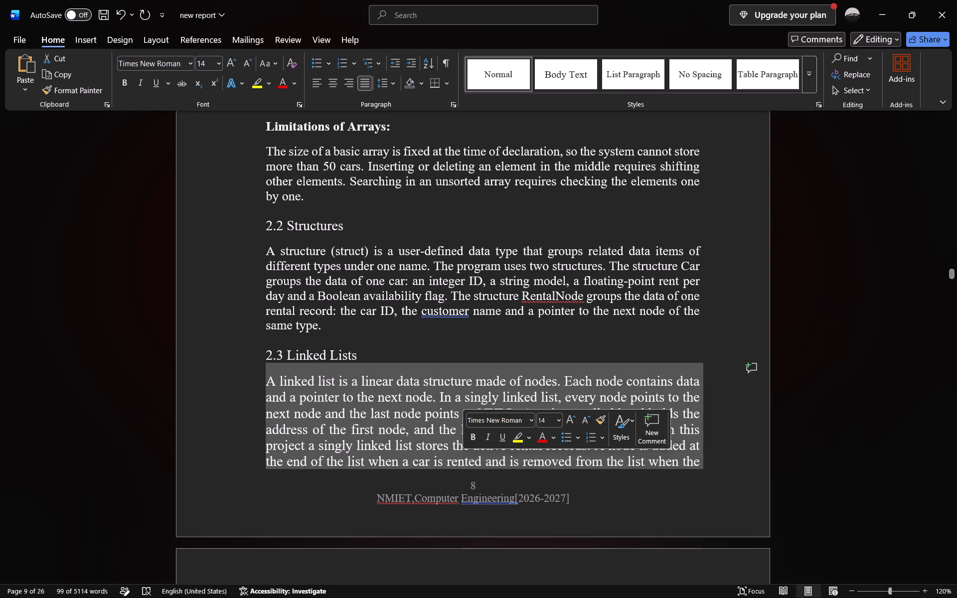
pyautogui.click(583, 413)
pyautogui.click(583, 413)
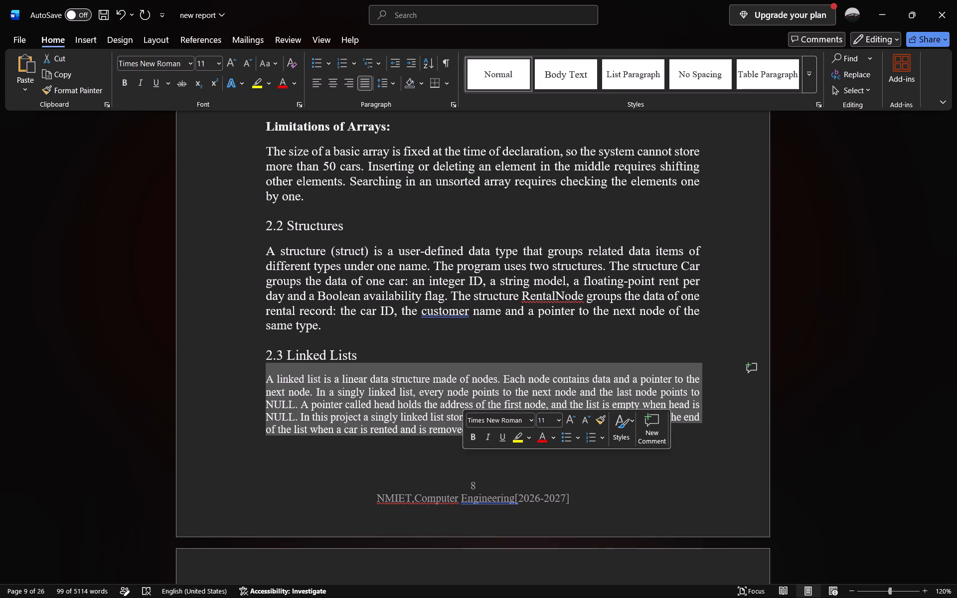
pyautogui.click(574, 418)
# Set the body paragraph under "2.2 Structures" to font size 12.
pyautogui.tripleClick(564, 288)
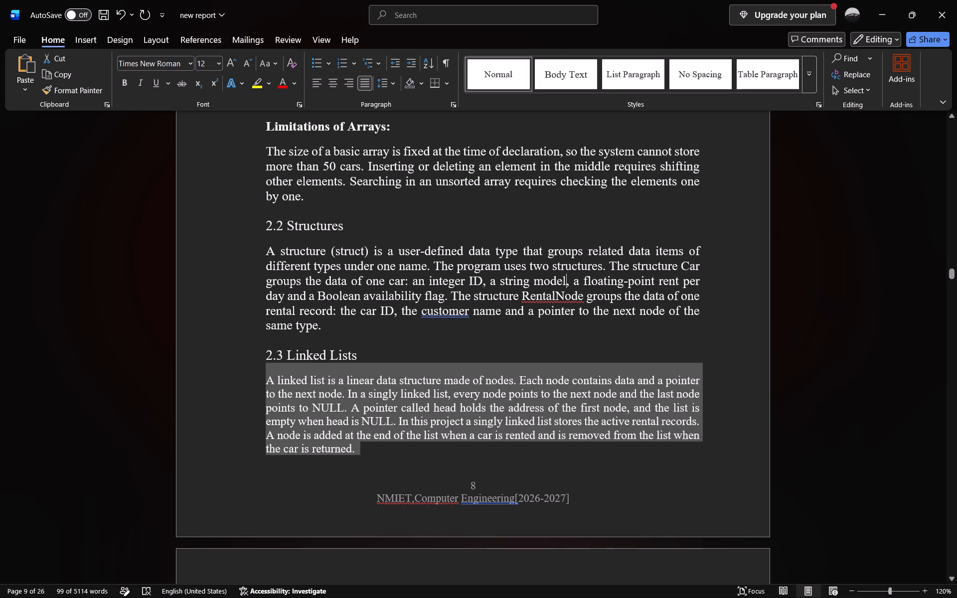
pyautogui.click(564, 288)
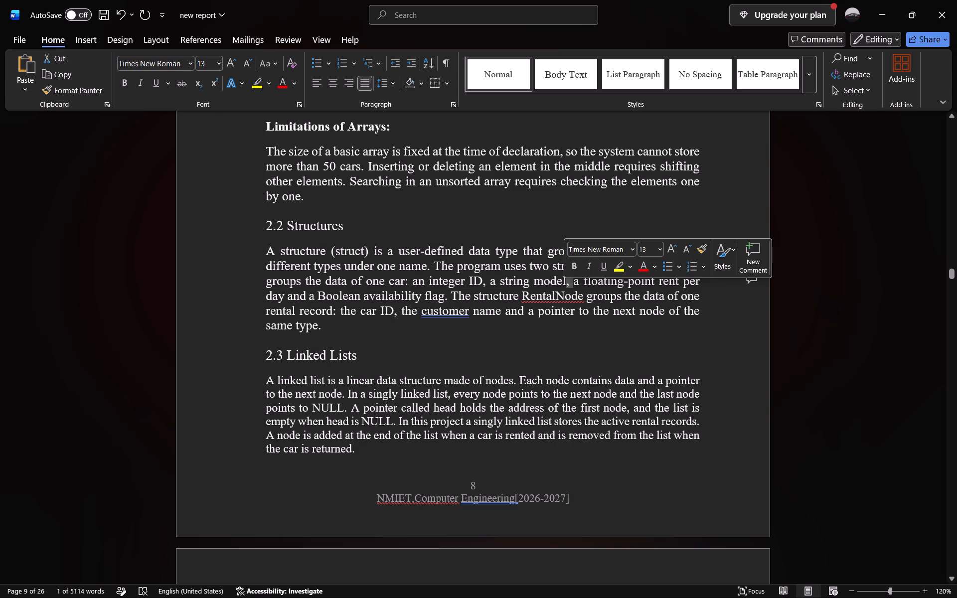
pyautogui.tripleClick(556, 311)
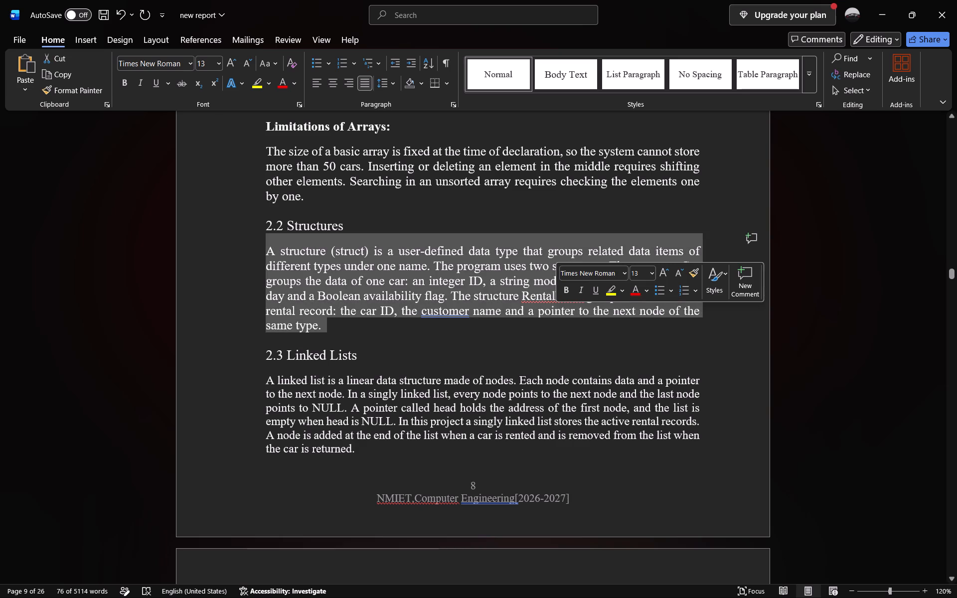
pyautogui.click(678, 273)
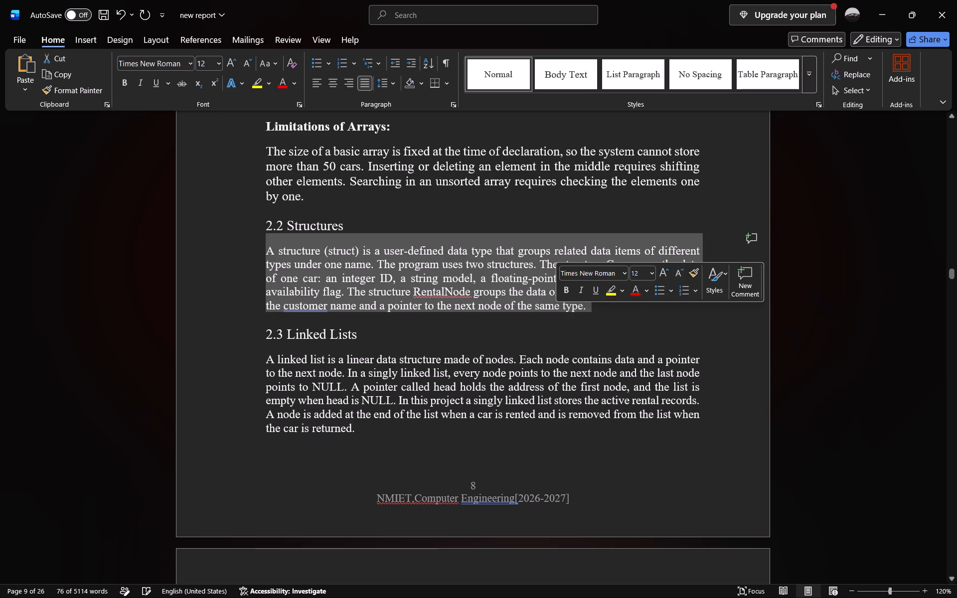
# Set the body paragraph under "Limitations of Arrays:" to font size 12.
pyautogui.click(533, 352)
pyautogui.scroll(1, 533, 352)
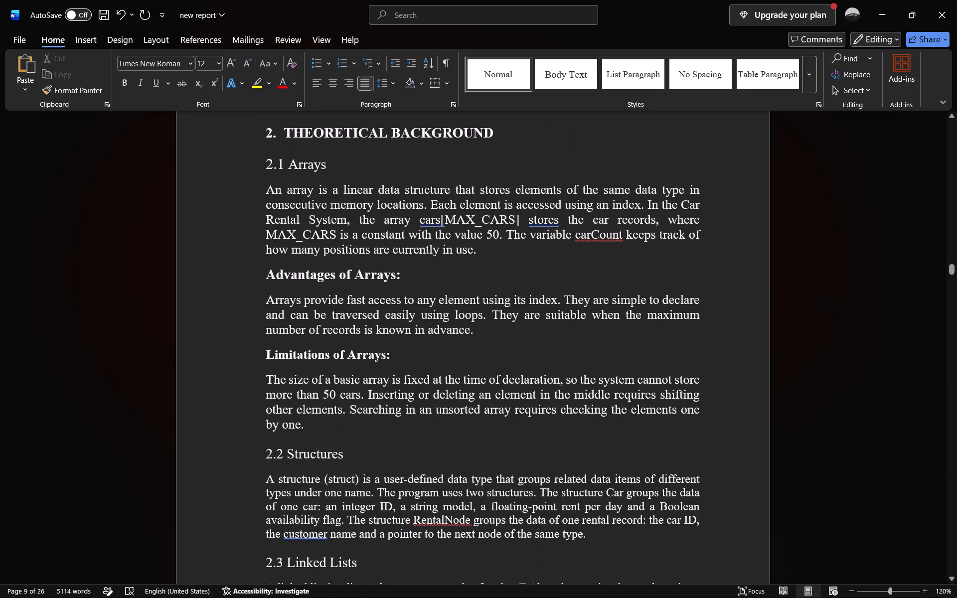
pyautogui.tripleClick(528, 375)
pyautogui.click(528, 375)
pyautogui.click(528, 375)
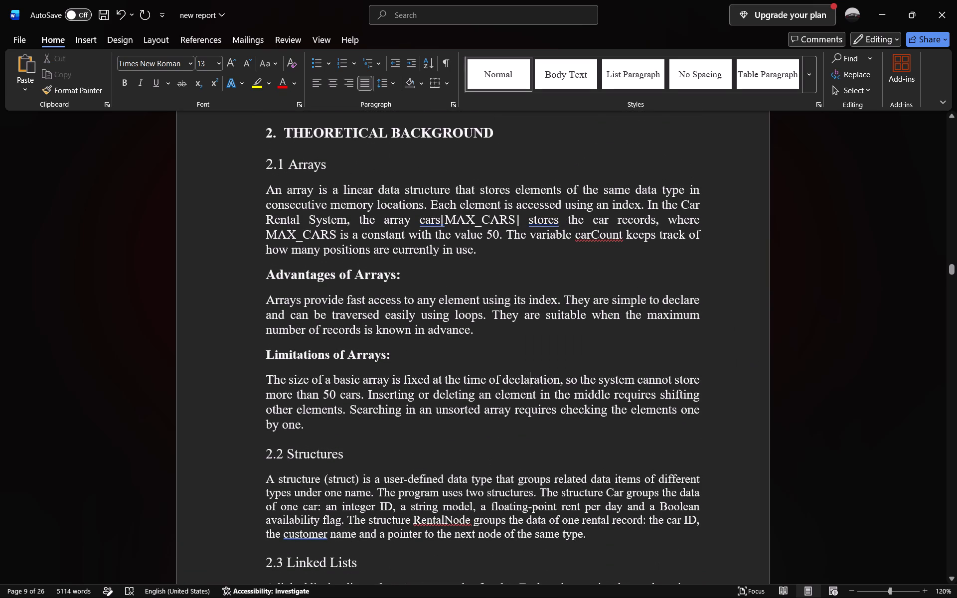
pyautogui.tripleClick(526, 385)
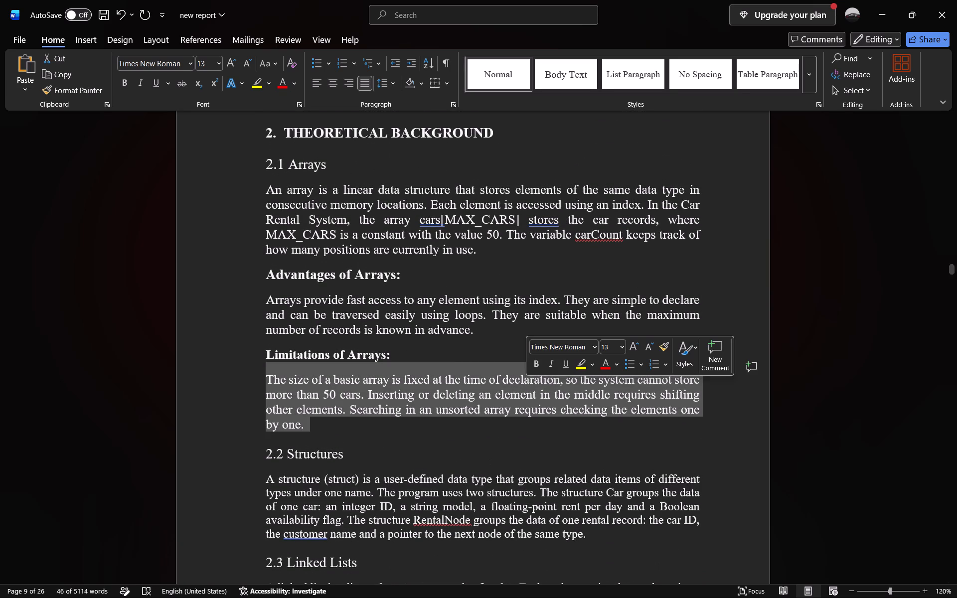
pyautogui.click(647, 346)
# Set the body paragraphs under "Advantages of Arrays:" and "2.1 Arrays" to font size 12.
pyautogui.tripleClick(503, 306)
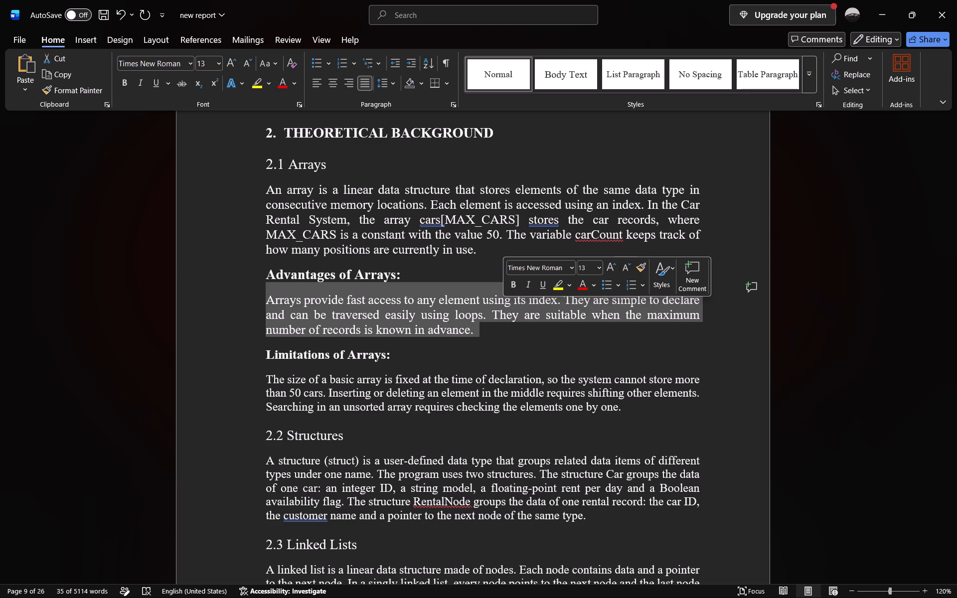
pyautogui.click(626, 268)
pyautogui.tripleClick(489, 227)
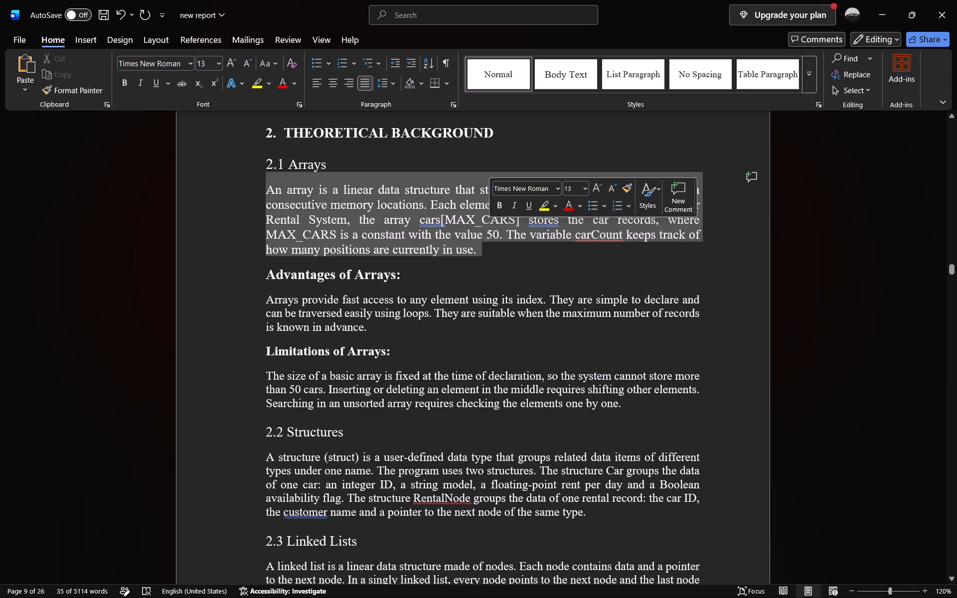
pyautogui.click(610, 184)
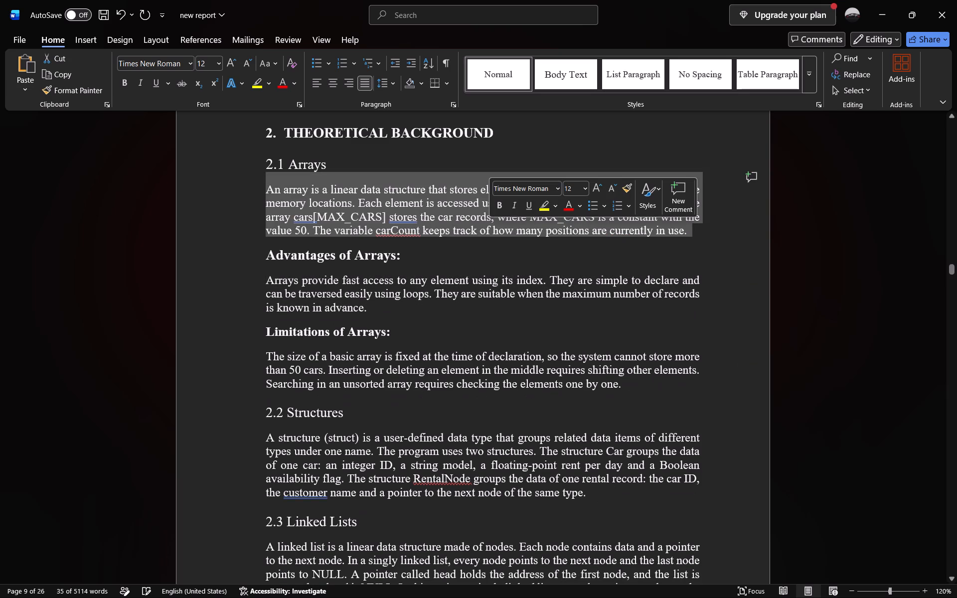
# Set the body paragraph under "1.5 Existing System" to font size 12 and recheck its size.
pyautogui.scroll(2, 588, 255)
pyautogui.tripleClick(543, 364)
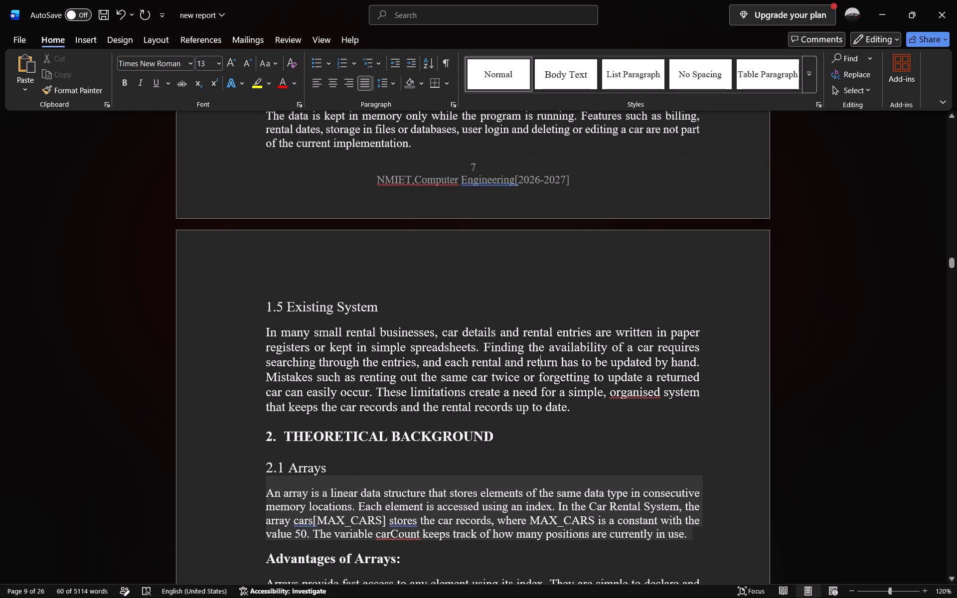
pyautogui.click(662, 329)
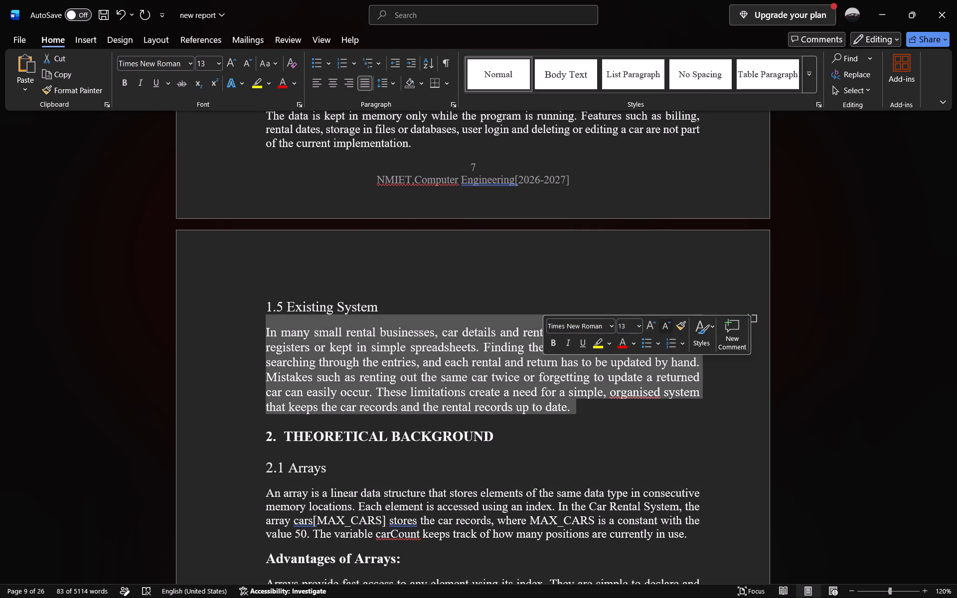
pyautogui.click(629, 431)
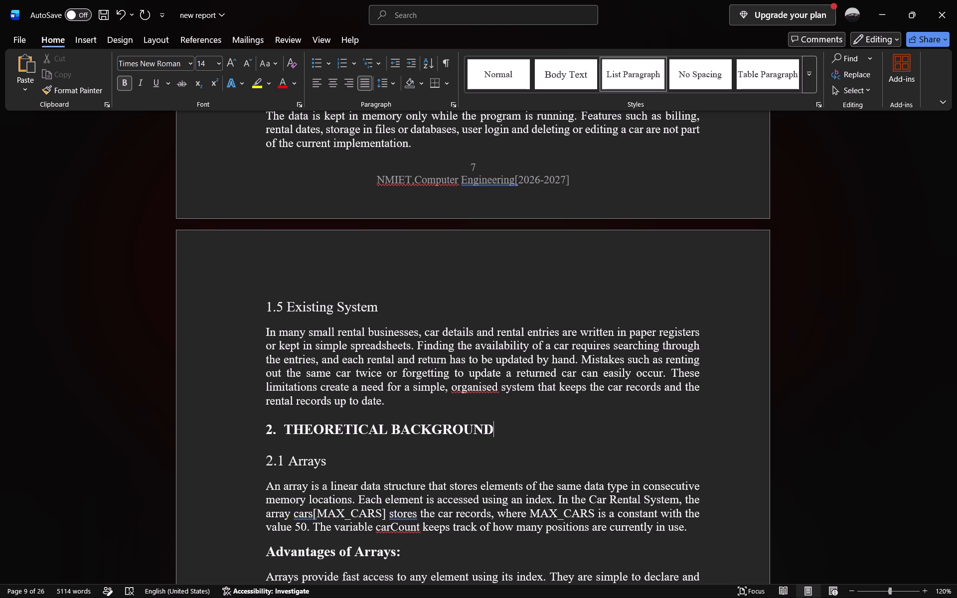
pyautogui.tripleClick(530, 373)
# Set the whole first paragraph under "1.4 Scope of Project" to a uniform font size of 12.
pyautogui.click(476, 307)
pyautogui.scroll(2, 476, 307)
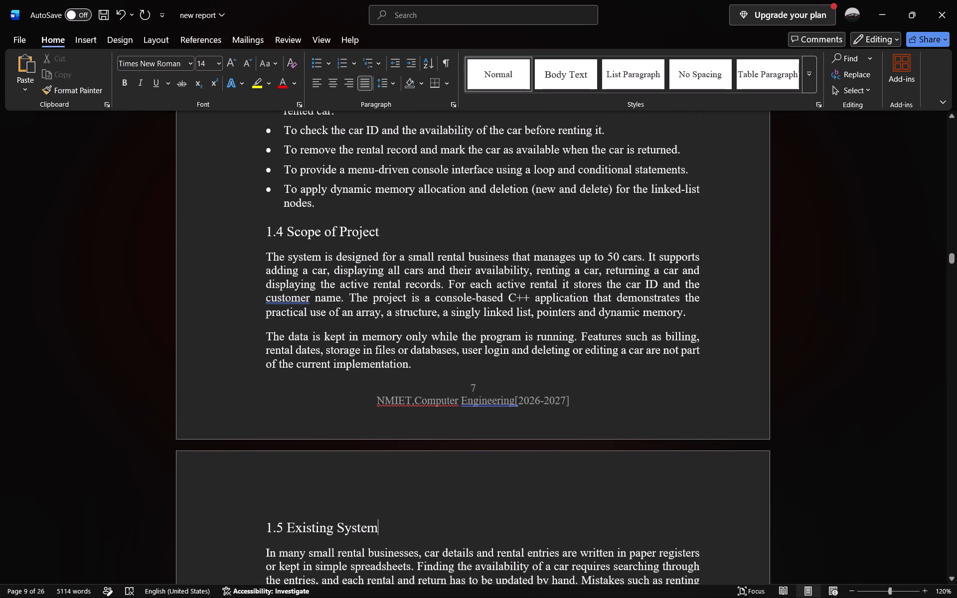
pyautogui.tripleClick(476, 307)
pyautogui.doubleClick(476, 307)
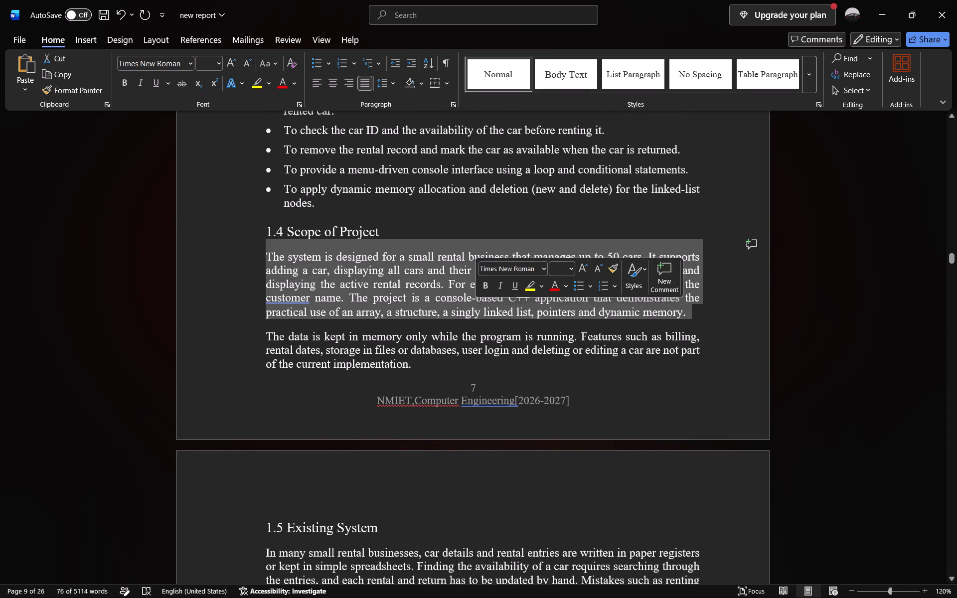
pyautogui.click(558, 267)
pyautogui.write('12')
pyautogui.press('Return')
# Check the font sizes of the second 1.4 Scope of Project paragraph and the 1.3 Objectives intro line and bullet list.
pyautogui.tripleClick(509, 347)
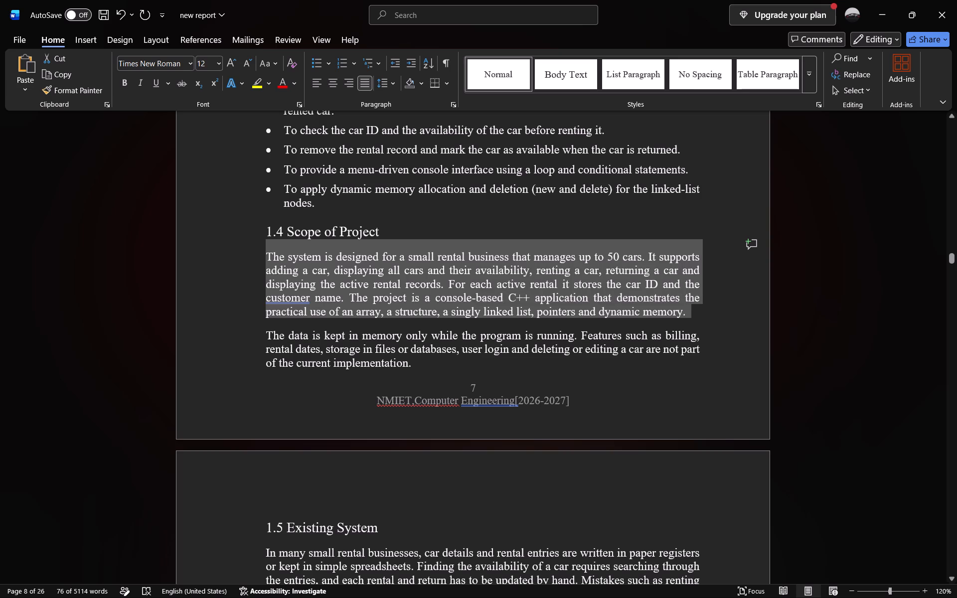
pyautogui.click(469, 252)
pyautogui.scroll(2, 469, 252)
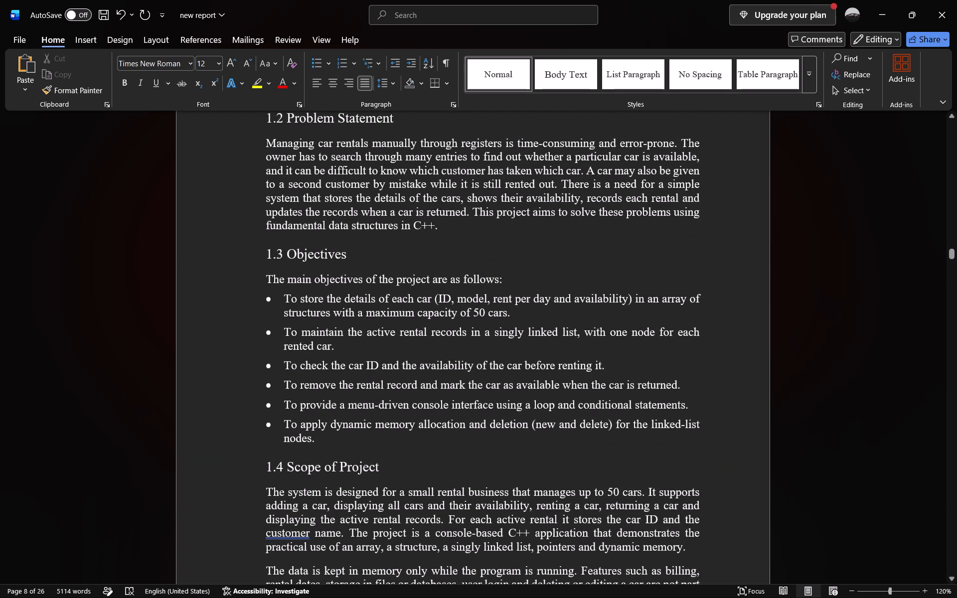
pyautogui.doubleClick(355, 284)
pyautogui.tripleClick(355, 284)
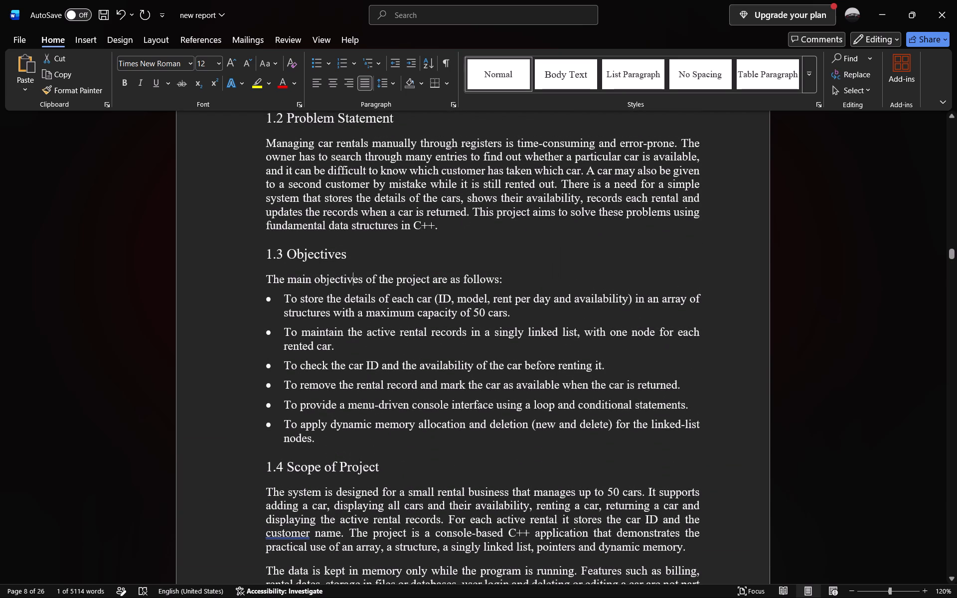
pyautogui.click(380, 310)
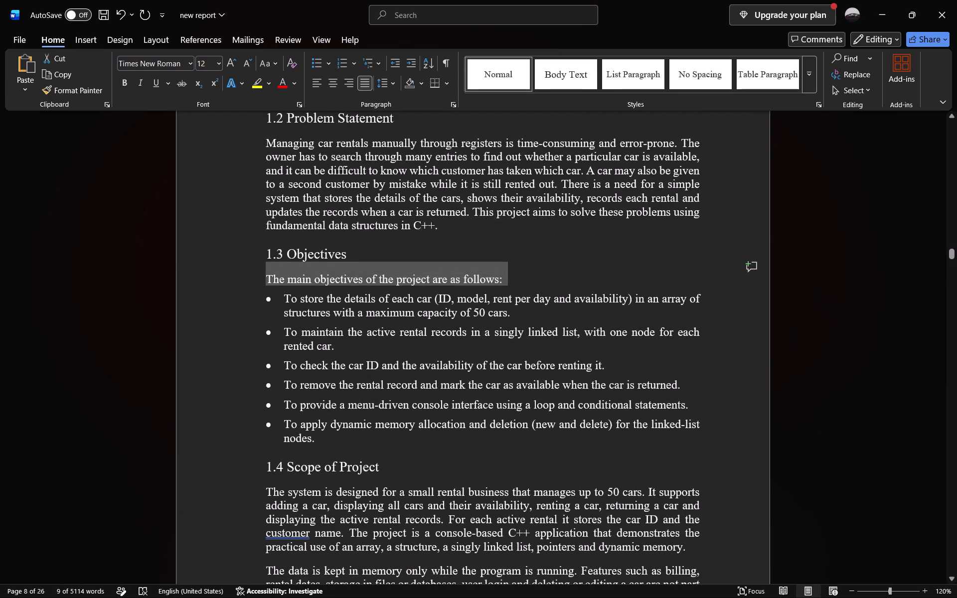
pyautogui.click(264, 299)
pyautogui.moveTo(264, 299); pyautogui.dragTo(330, 437)
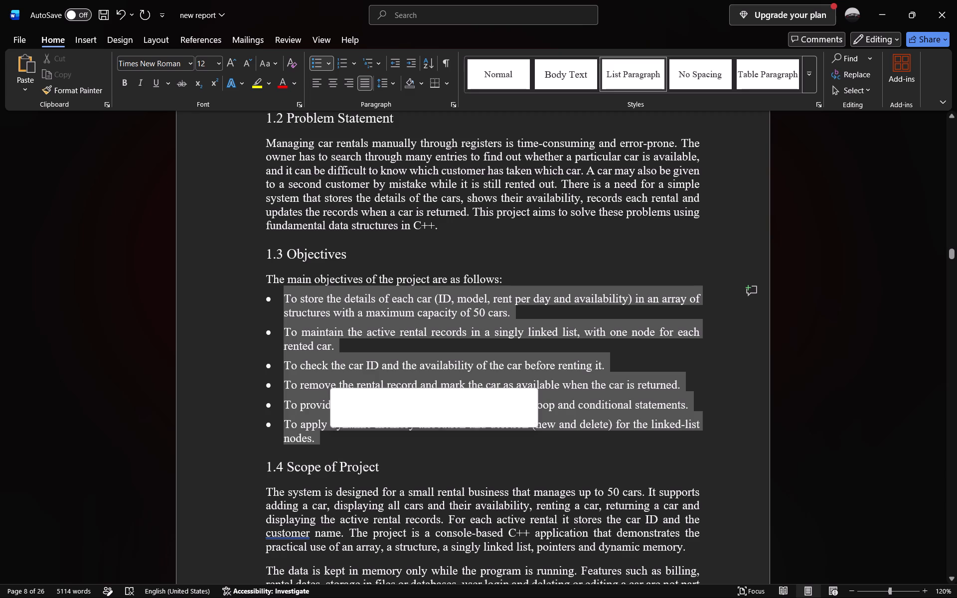
pyautogui.click(456, 467)
pyautogui.tripleClick(351, 480)
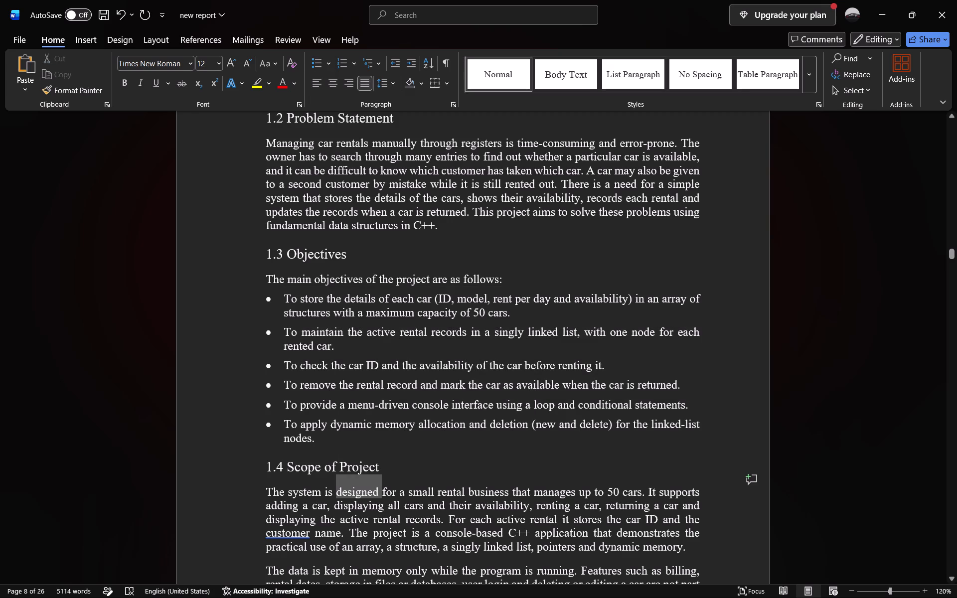
pyautogui.click(486, 519)
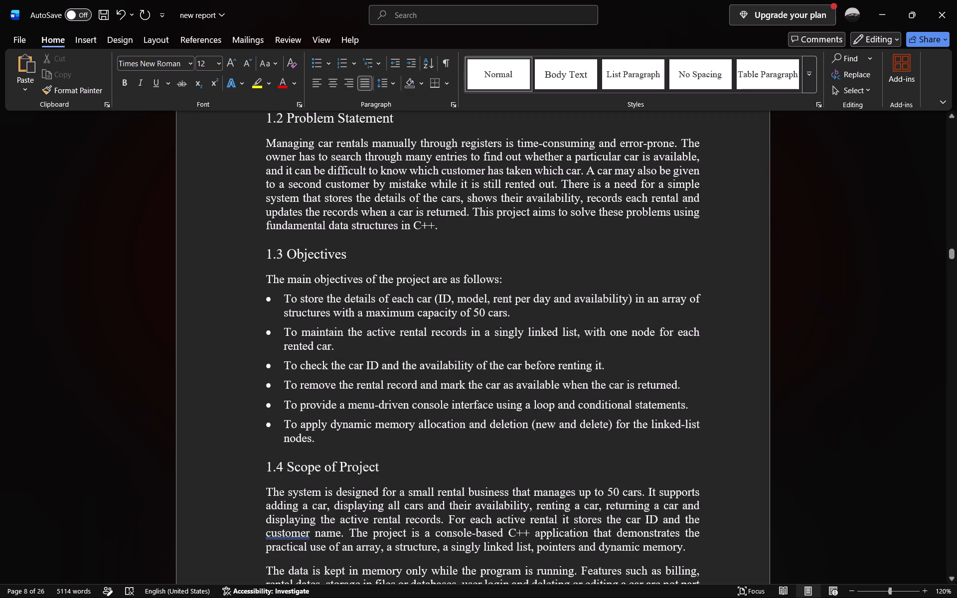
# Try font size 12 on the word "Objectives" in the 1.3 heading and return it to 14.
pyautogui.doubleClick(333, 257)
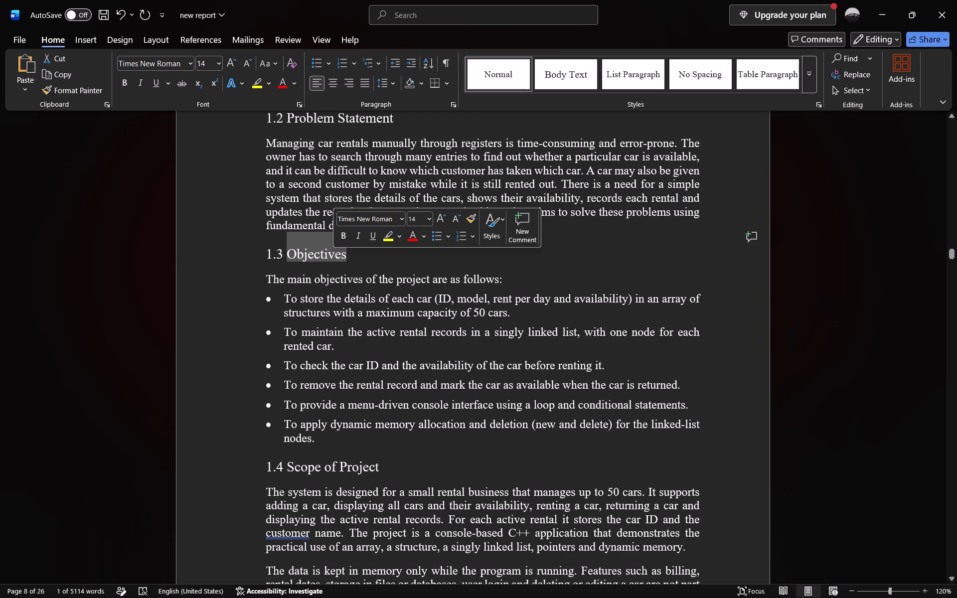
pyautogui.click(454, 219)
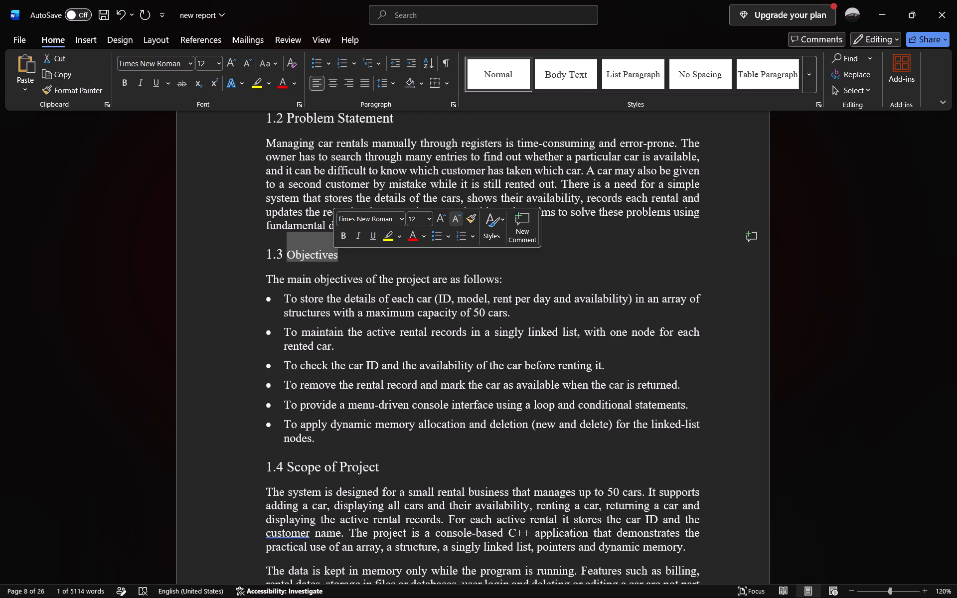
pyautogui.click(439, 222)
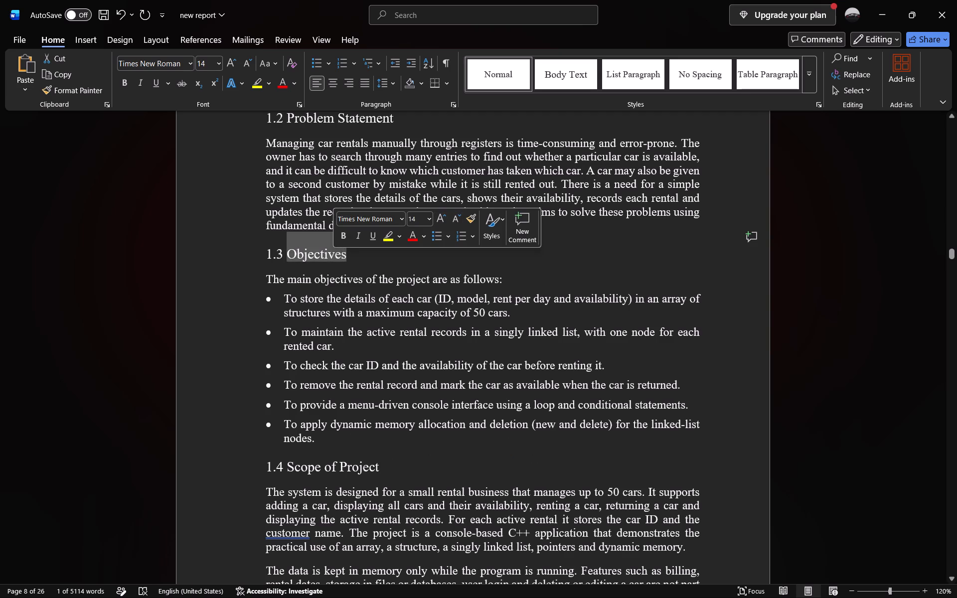
# Check the font sizes of the 1.4, 1.2 and 1.5 headings and of the 1.2 Problem Statement paragraph.
pyautogui.tripleClick(348, 471)
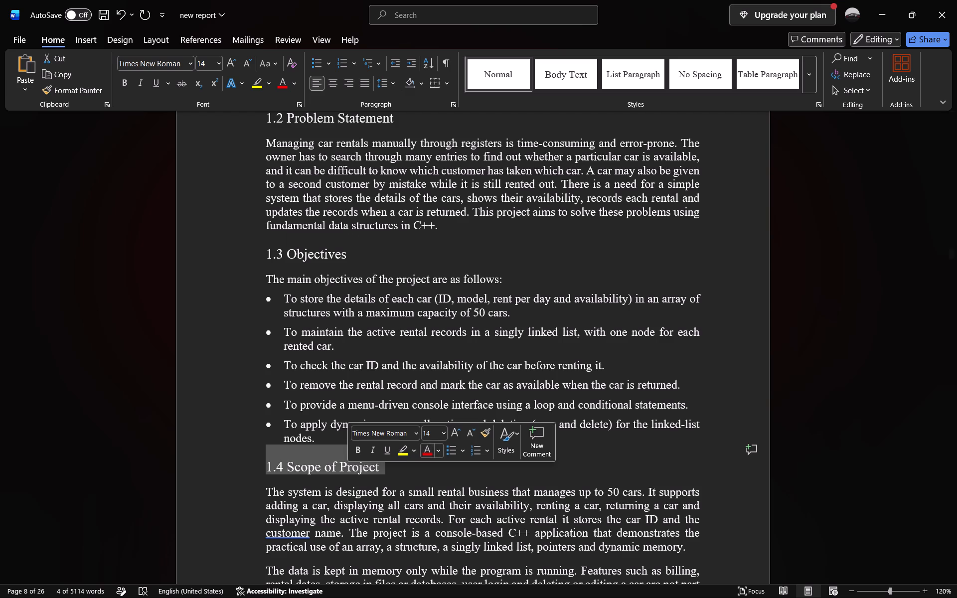
pyautogui.click(448, 524)
pyautogui.scroll(2, 448, 524)
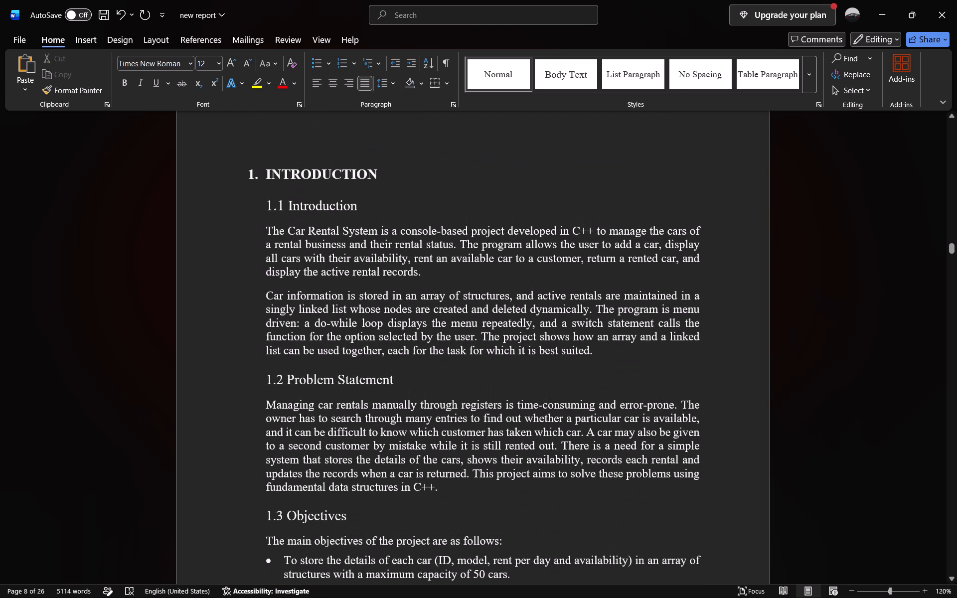
pyautogui.tripleClick(365, 378)
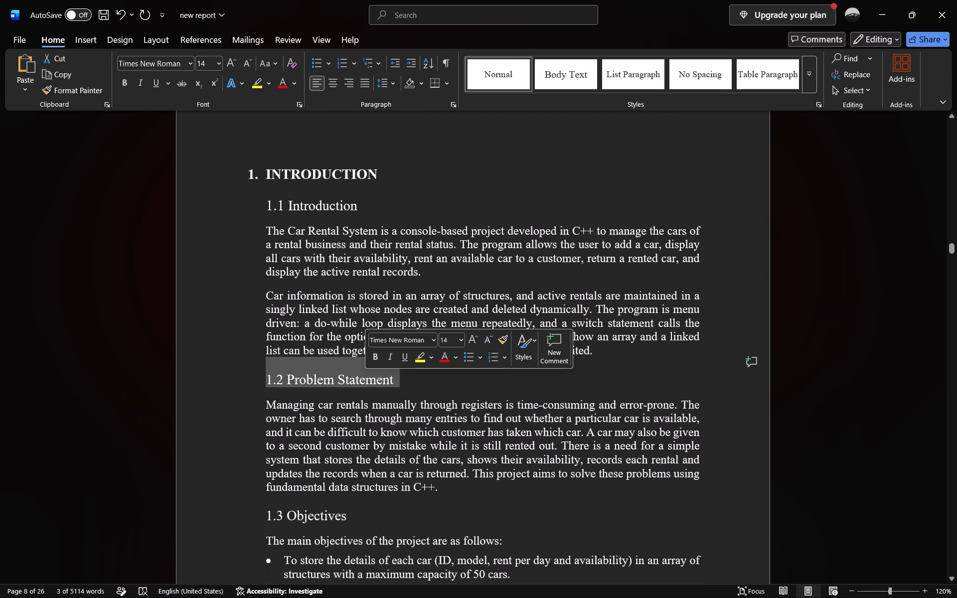
pyautogui.tripleClick(405, 424)
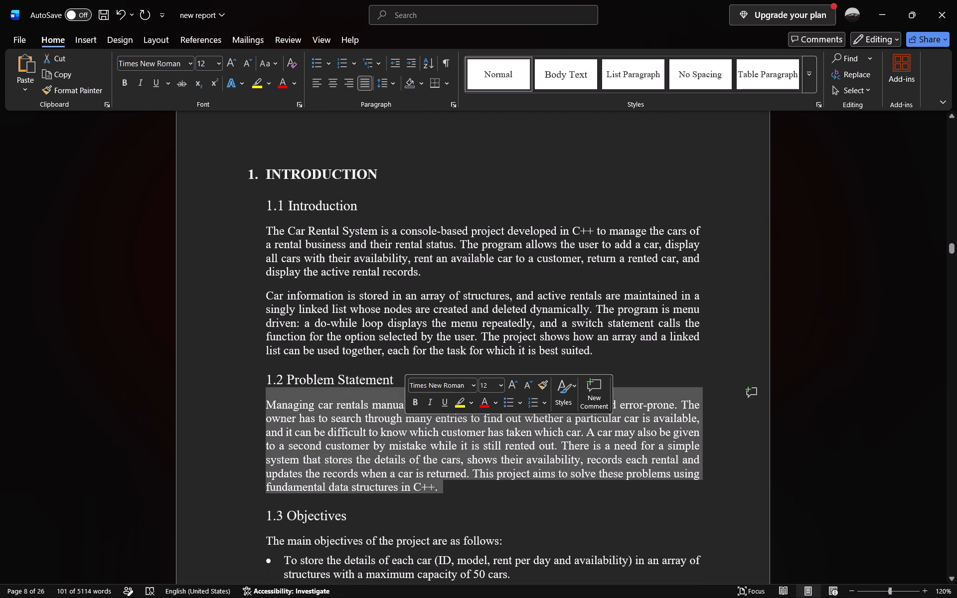
pyautogui.click(333, 243)
pyautogui.scroll(-1, 333, 243)
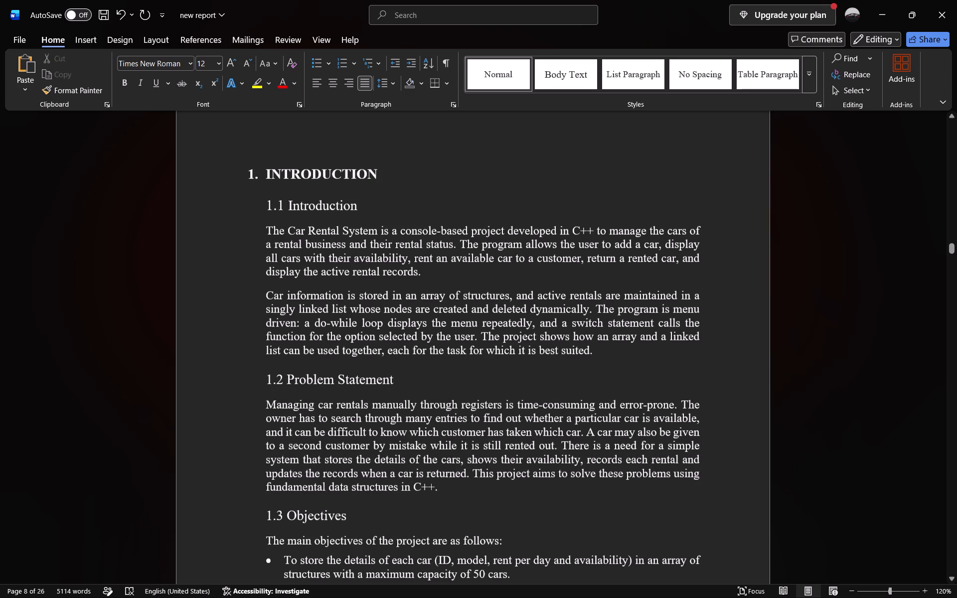
pyautogui.scroll(-3, 333, 243)
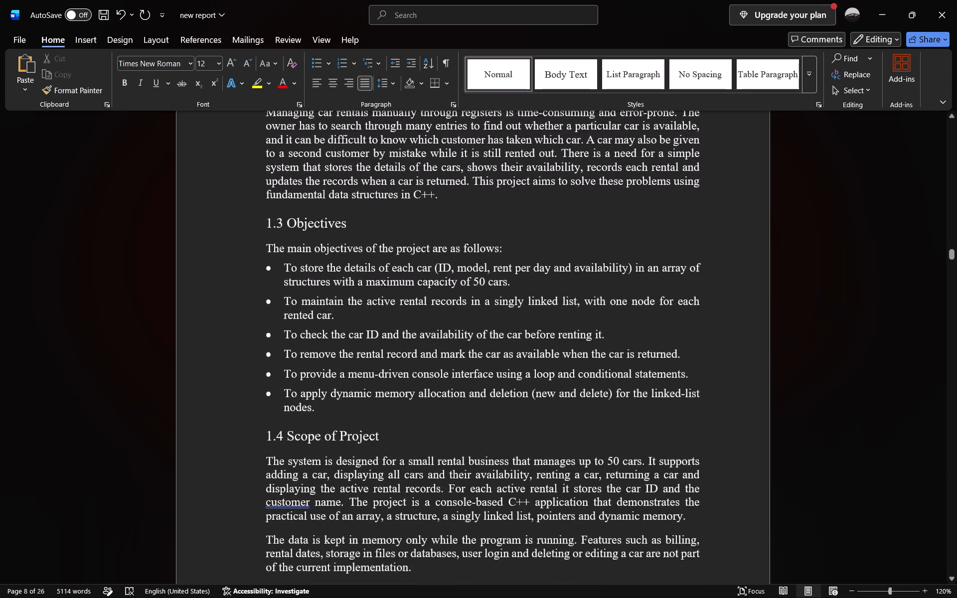
pyautogui.scroll(-1, 333, 243)
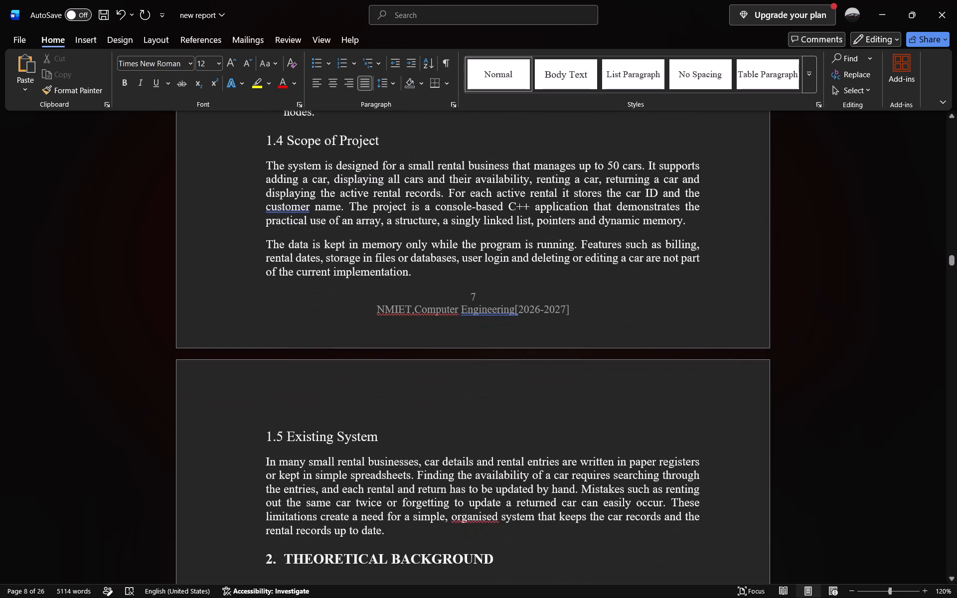
pyautogui.scroll(-1, 434, 315)
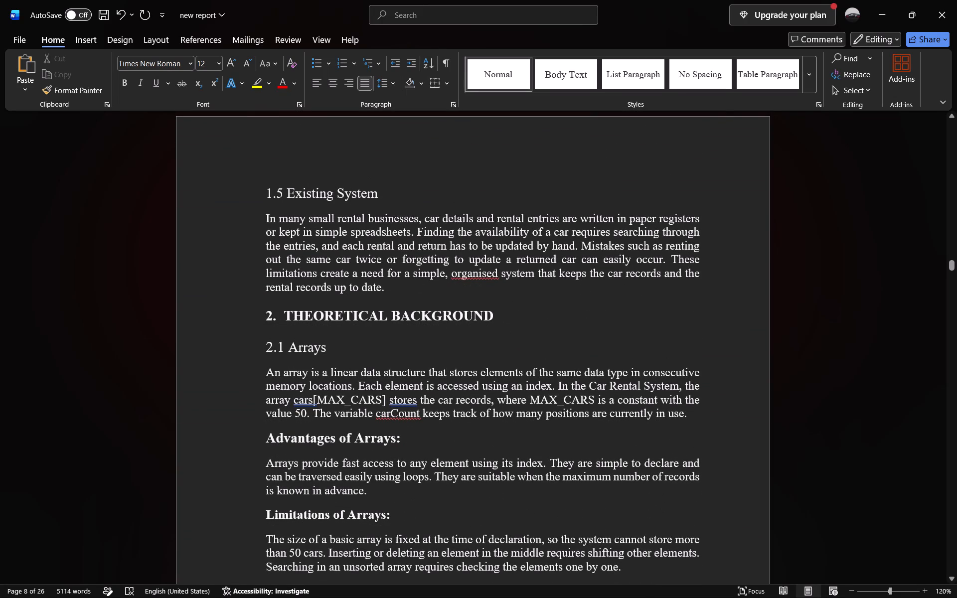
pyautogui.tripleClick(310, 192)
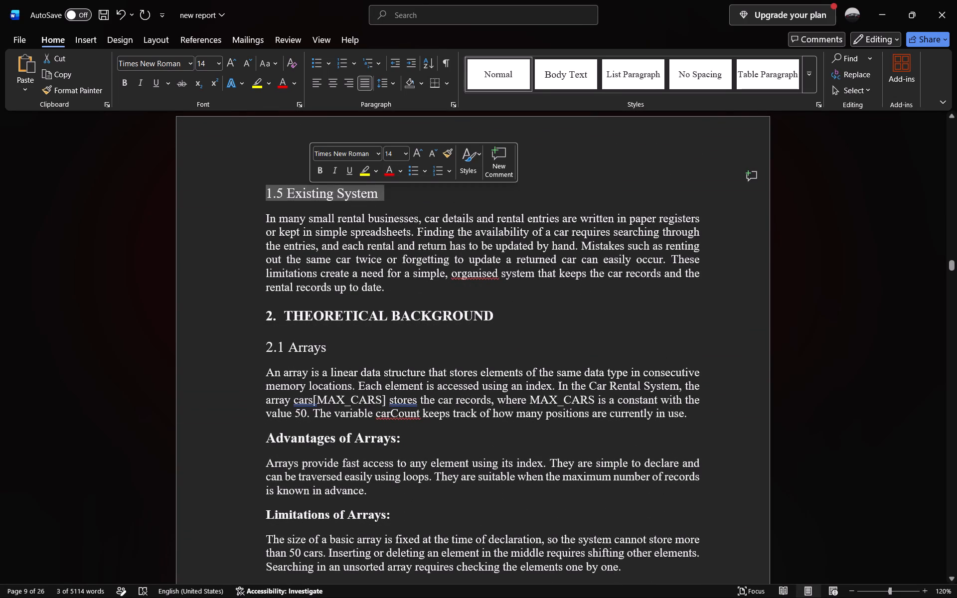
# Set the chapter heading "2. THEORETICAL BACKGROUND" to font size 16 and recheck its size.
pyautogui.tripleClick(364, 316)
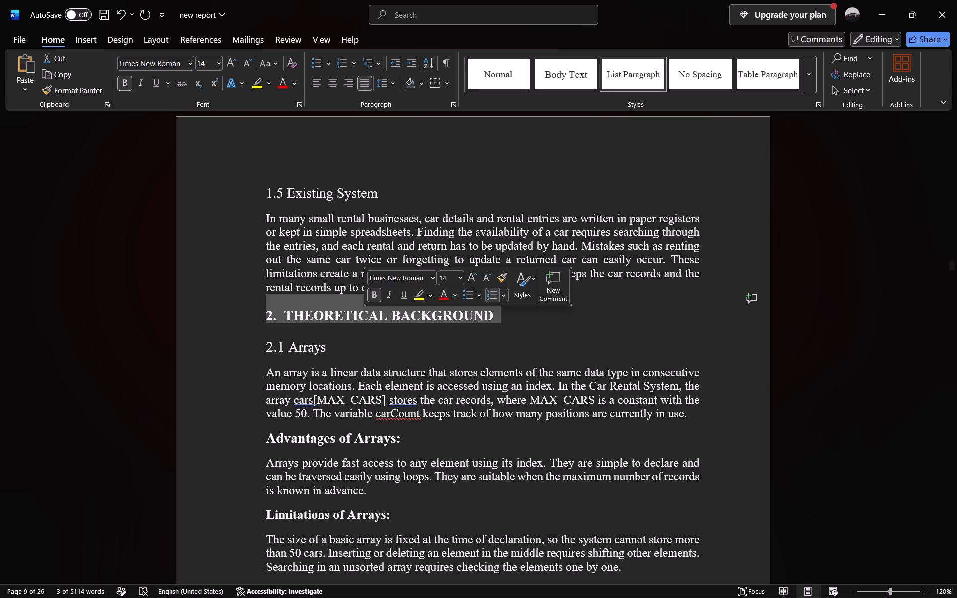
pyautogui.click(471, 276)
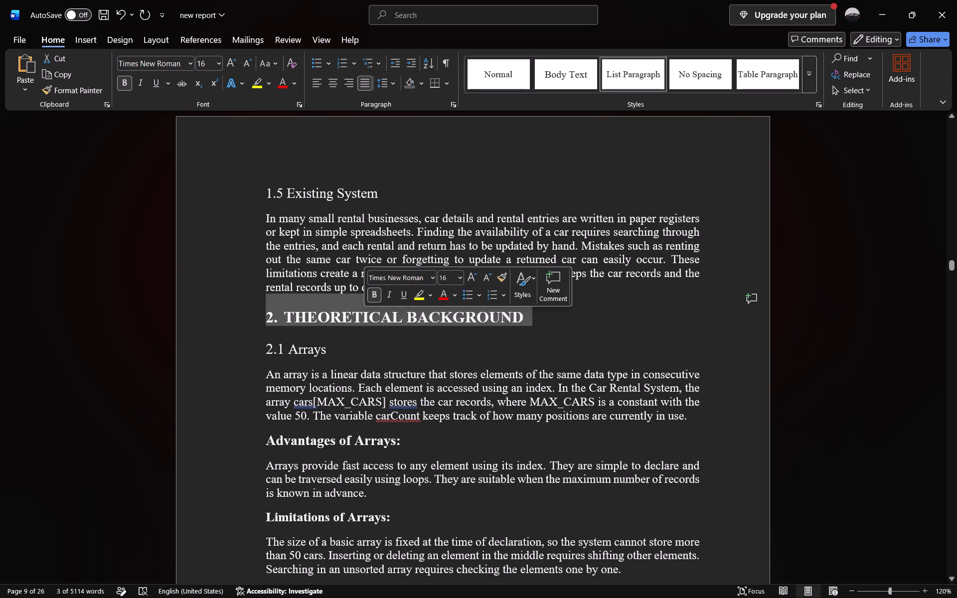
pyautogui.click(517, 353)
pyautogui.click(498, 325)
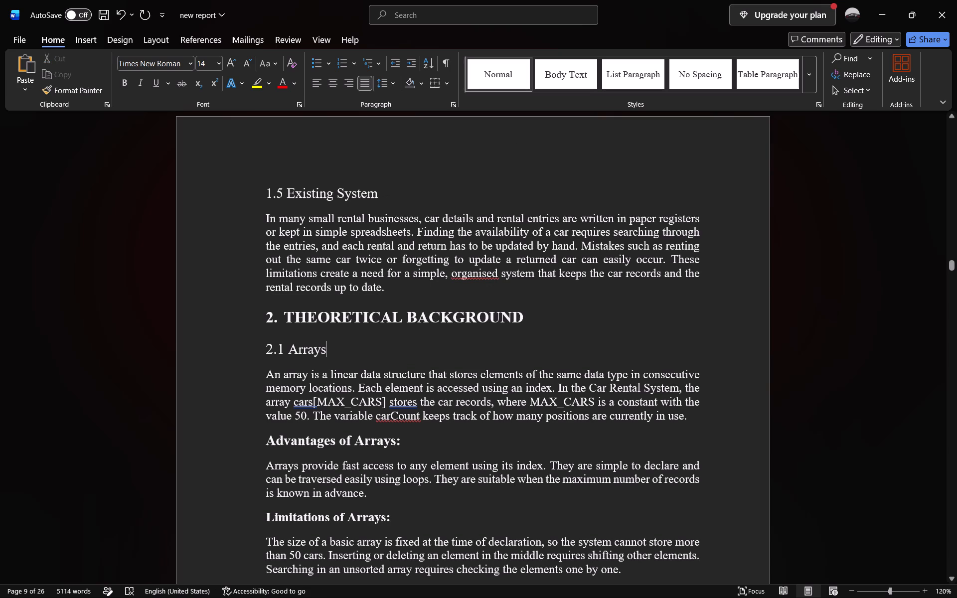
pyautogui.tripleClick(498, 325)
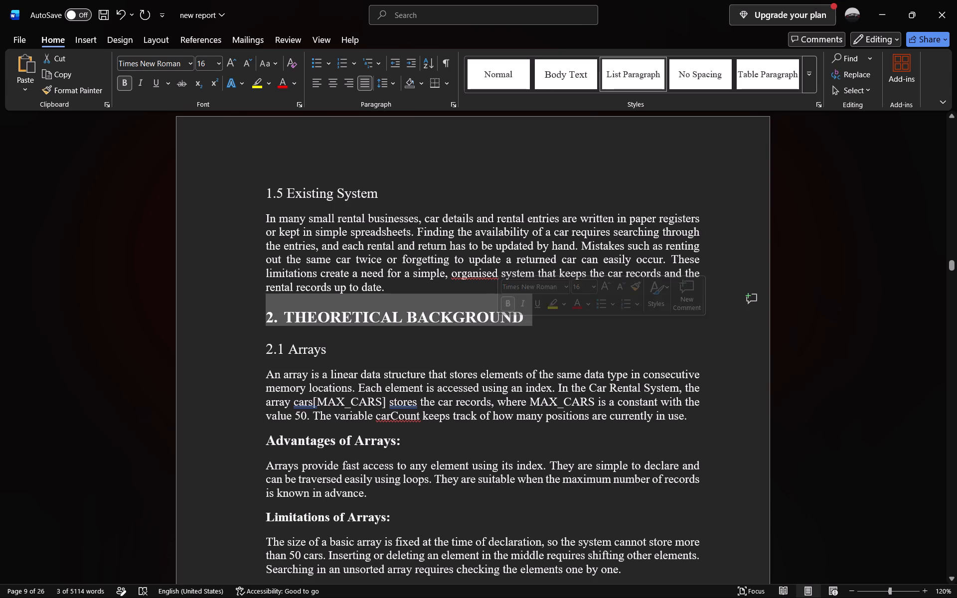
pyautogui.click(524, 354)
# Check the font sizes of the headings and body paragraphs from 2.1 Arrays through 2.3 Linked Lists.
pyautogui.scroll(-1, 524, 354)
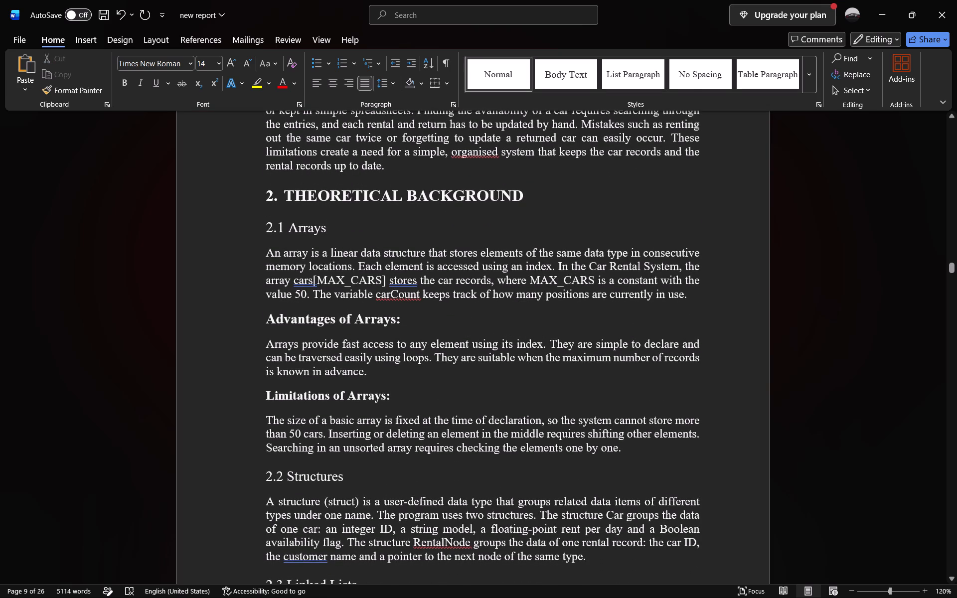
pyautogui.doubleClick(311, 227)
pyautogui.doubleClick(334, 318)
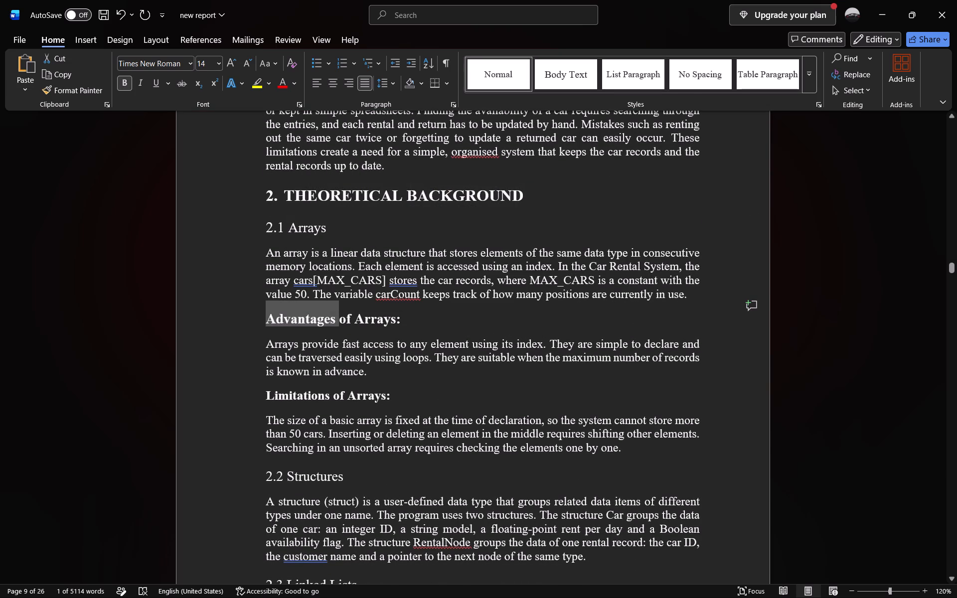
pyautogui.tripleClick(407, 268)
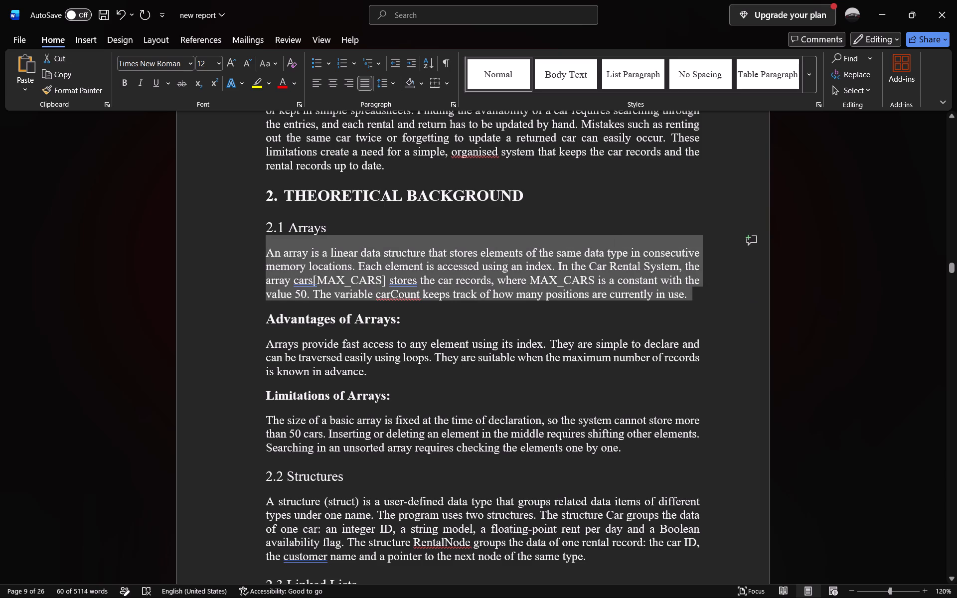
pyautogui.doubleClick(424, 352)
pyautogui.scroll(-1, 424, 352)
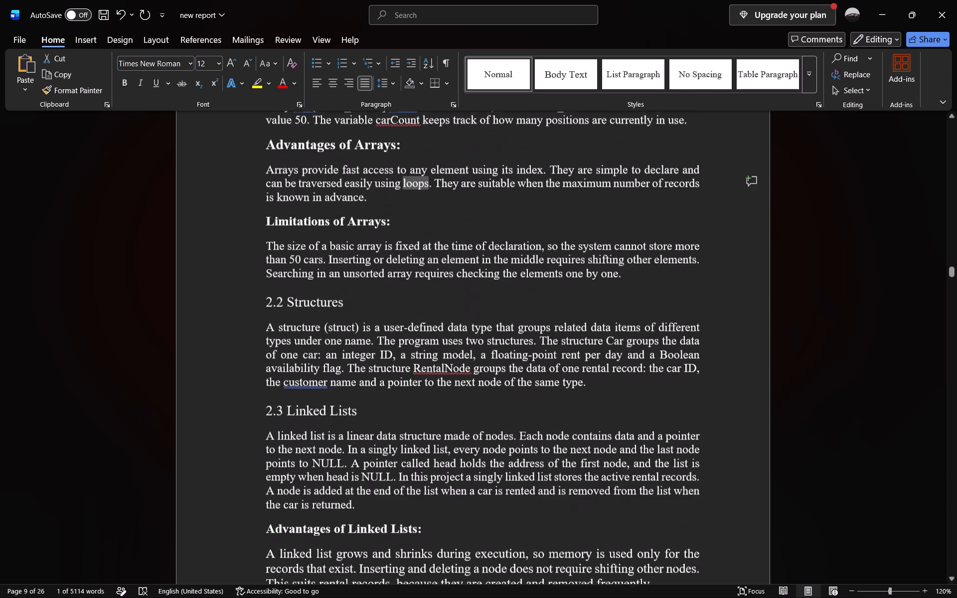
pyautogui.scroll(-1, 424, 352)
pyautogui.moveTo(409, 249); pyautogui.dragTo(412, 241)
pyautogui.doubleClick(412, 241)
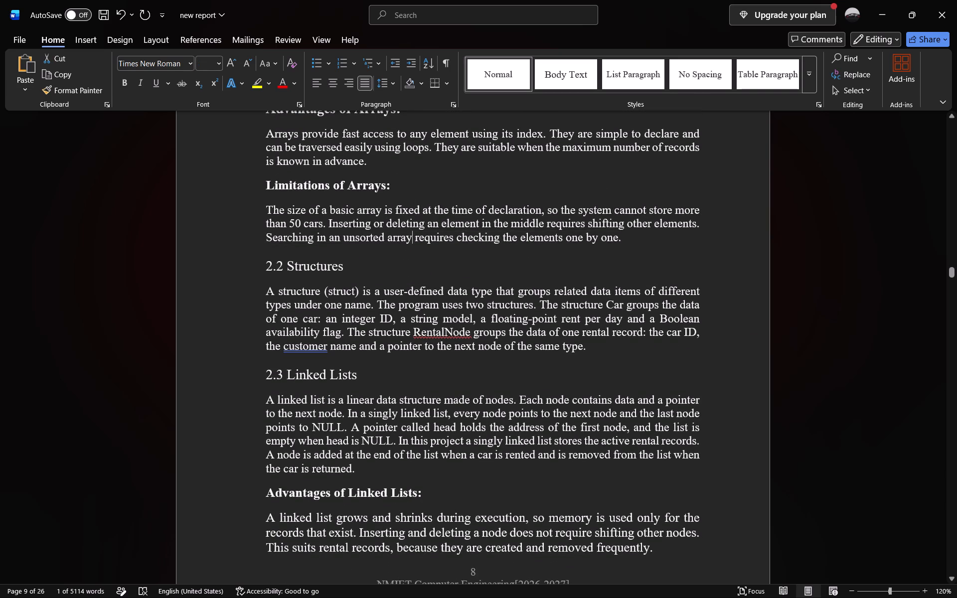
pyautogui.click(412, 241)
pyautogui.doubleClick(412, 241)
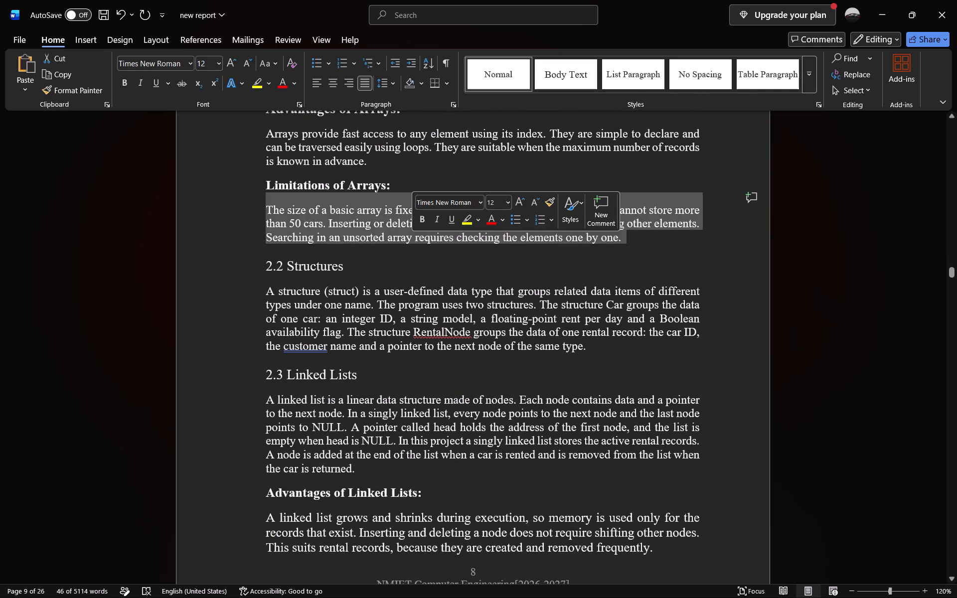
pyautogui.tripleClick(433, 322)
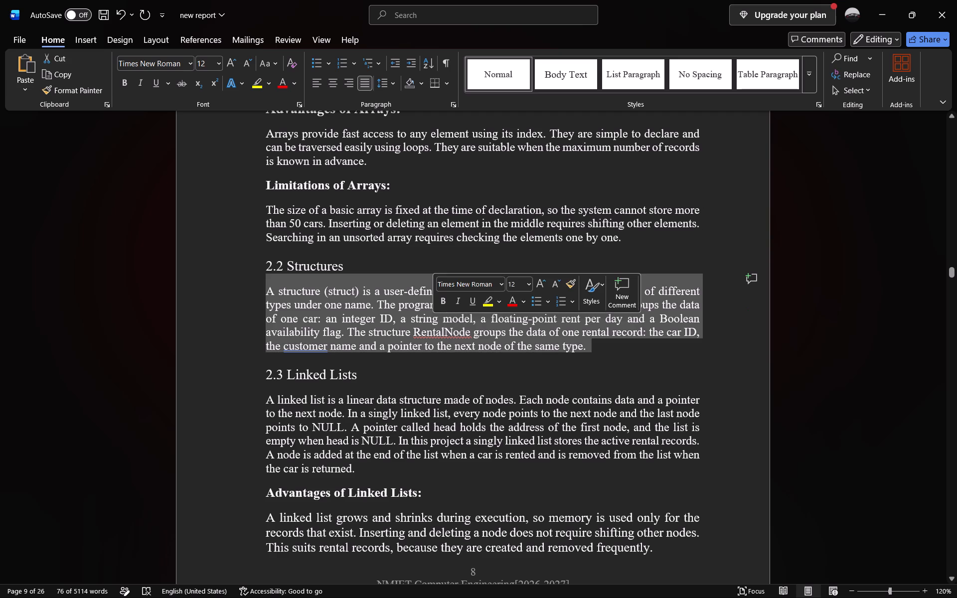
pyautogui.tripleClick(312, 265)
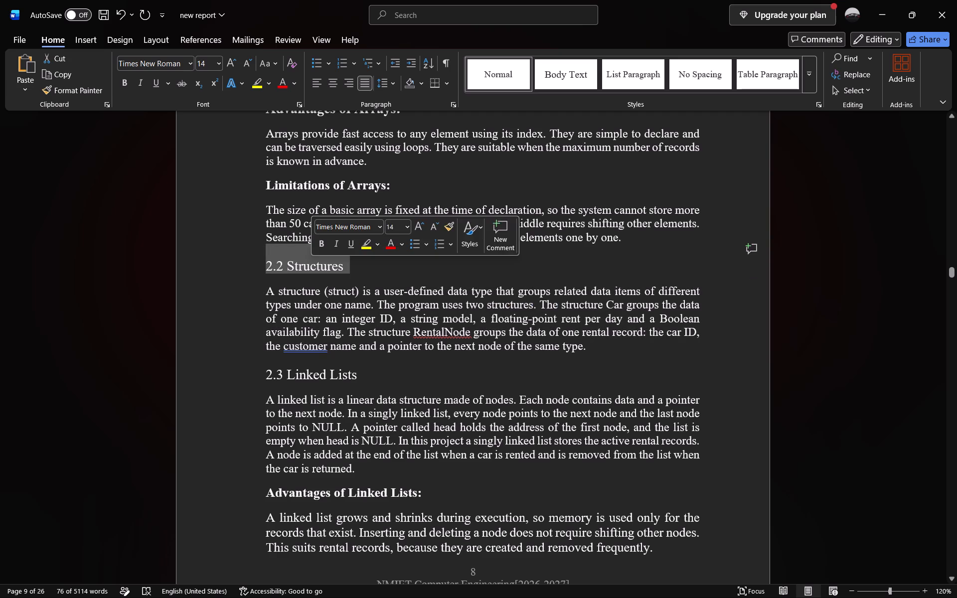
pyautogui.tripleClick(321, 385)
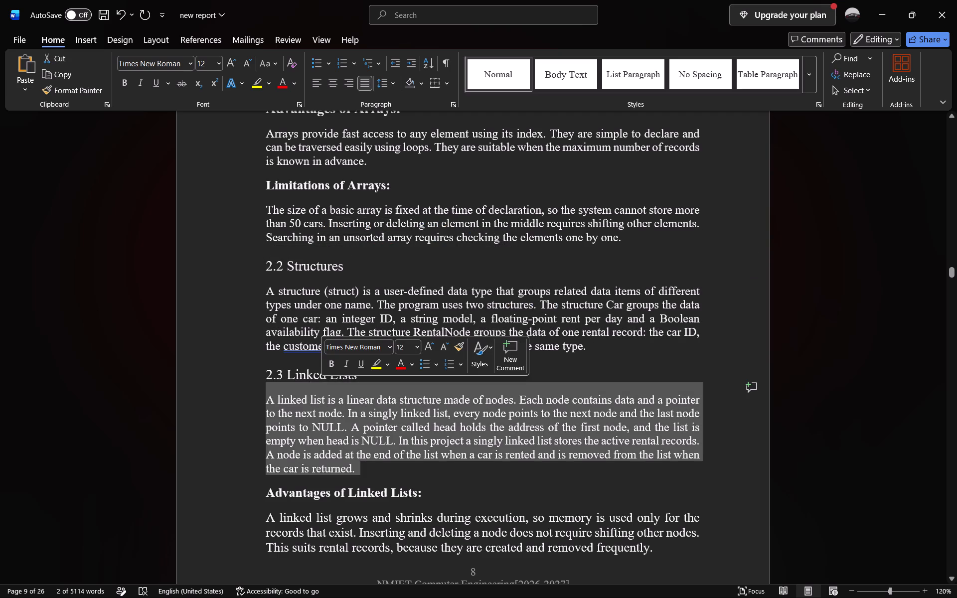
pyautogui.doubleClick(306, 376)
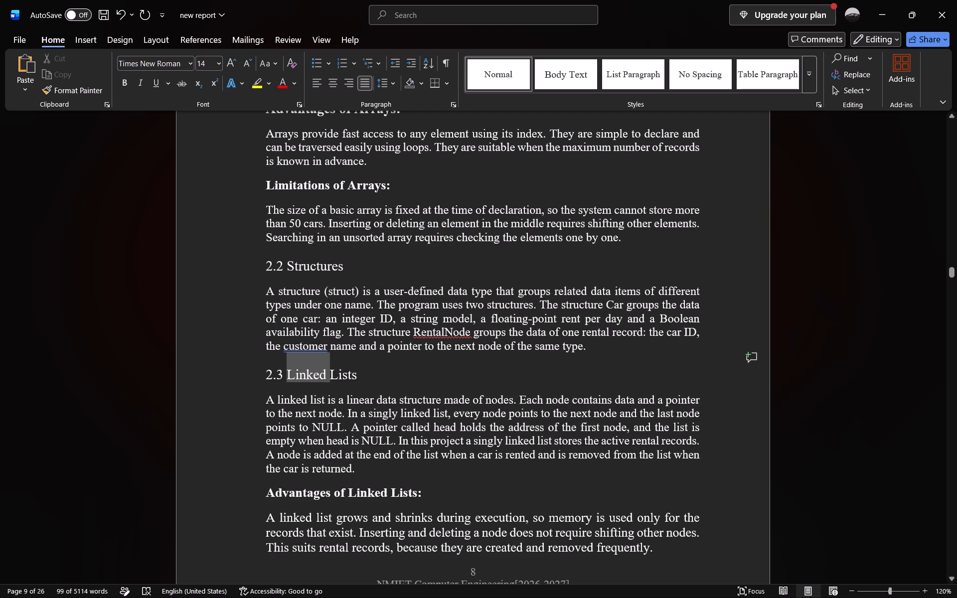
# Set the "Advantages of Linked Lists:" heading to font size 14 and its body paragraph to font size 12.
pyautogui.tripleClick(351, 495)
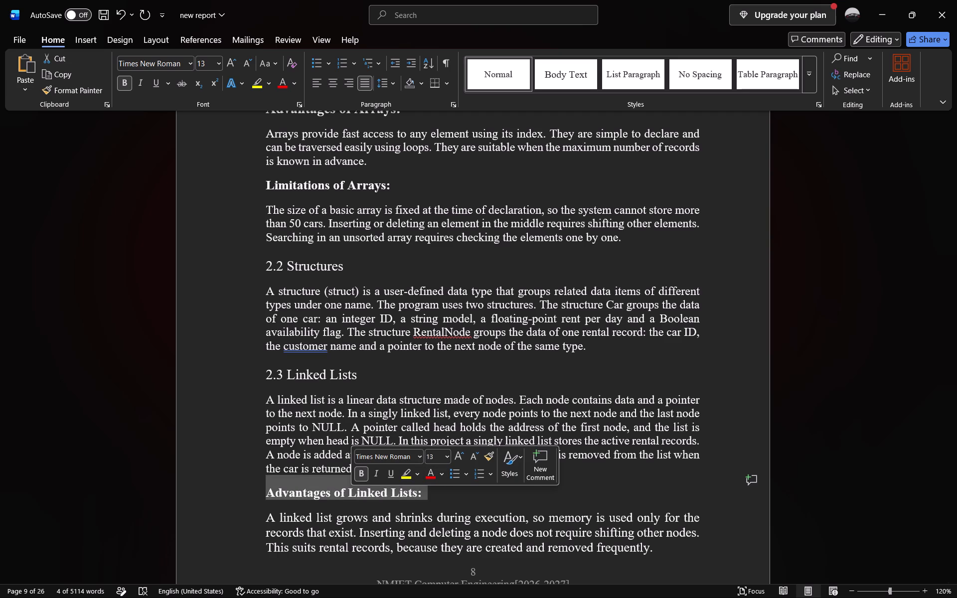
pyautogui.click(457, 456)
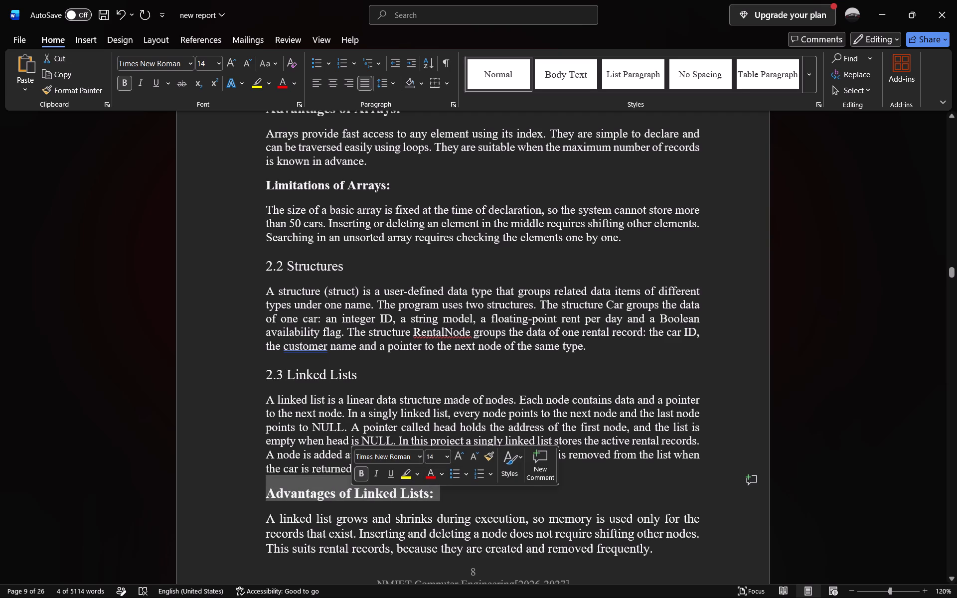
pyautogui.tripleClick(450, 526)
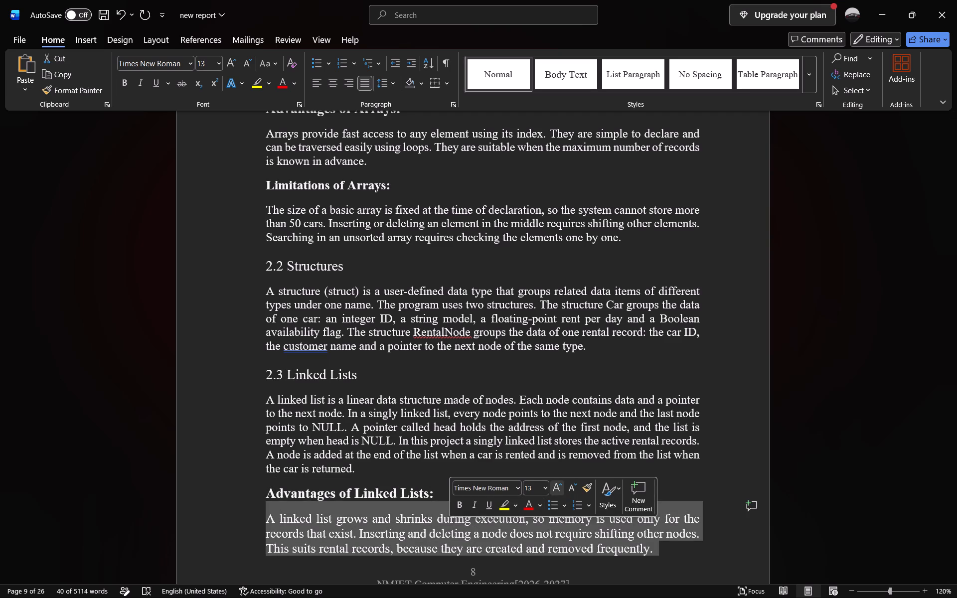
pyautogui.click(568, 489)
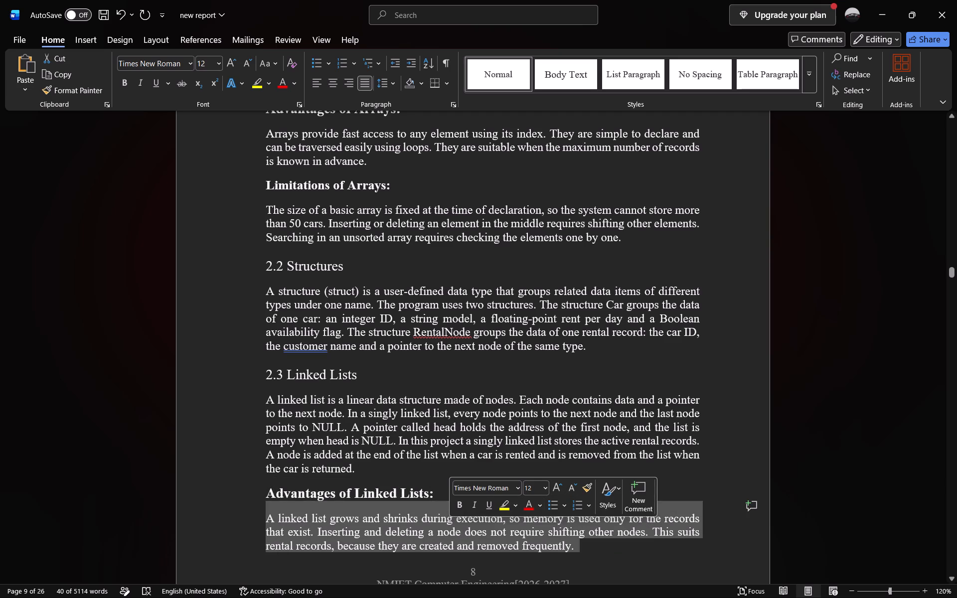
pyautogui.click(562, 531)
# Set the "Limitations of Linked Lists:" heading to font size 14.
pyautogui.scroll(-3, 562, 531)
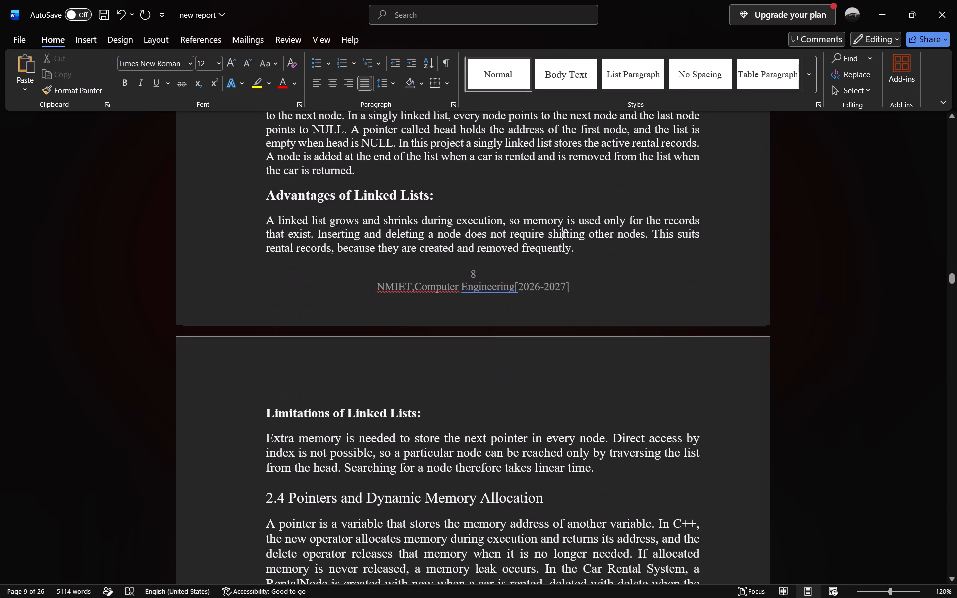
pyautogui.tripleClick(417, 415)
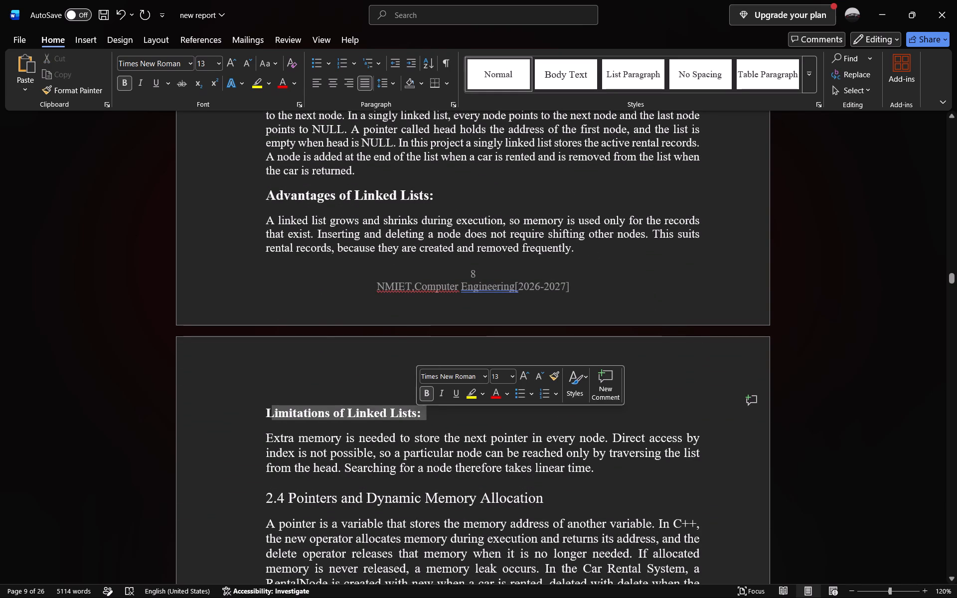
pyautogui.click(526, 374)
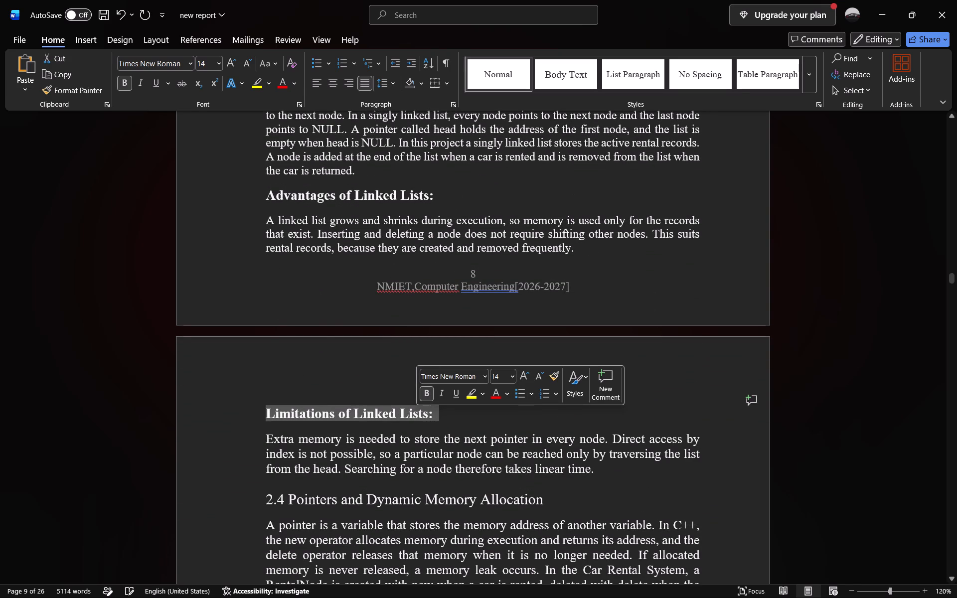
# Set the body paragraph under "Limitations of Linked Lists:" to font size 12.
pyautogui.tripleClick(467, 461)
pyautogui.click(467, 461)
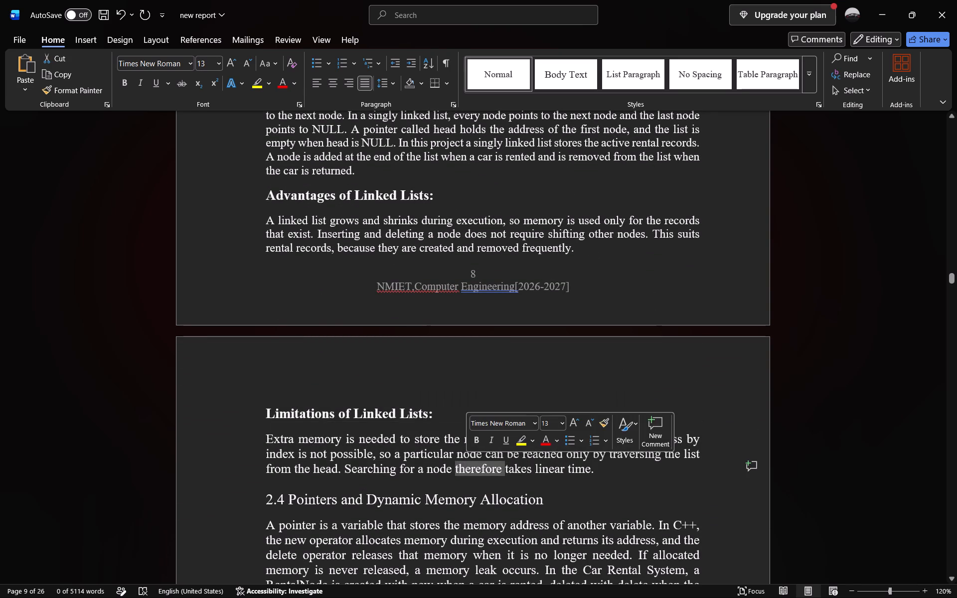
pyautogui.tripleClick(467, 461)
pyautogui.click(467, 461)
pyautogui.tripleClick(467, 461)
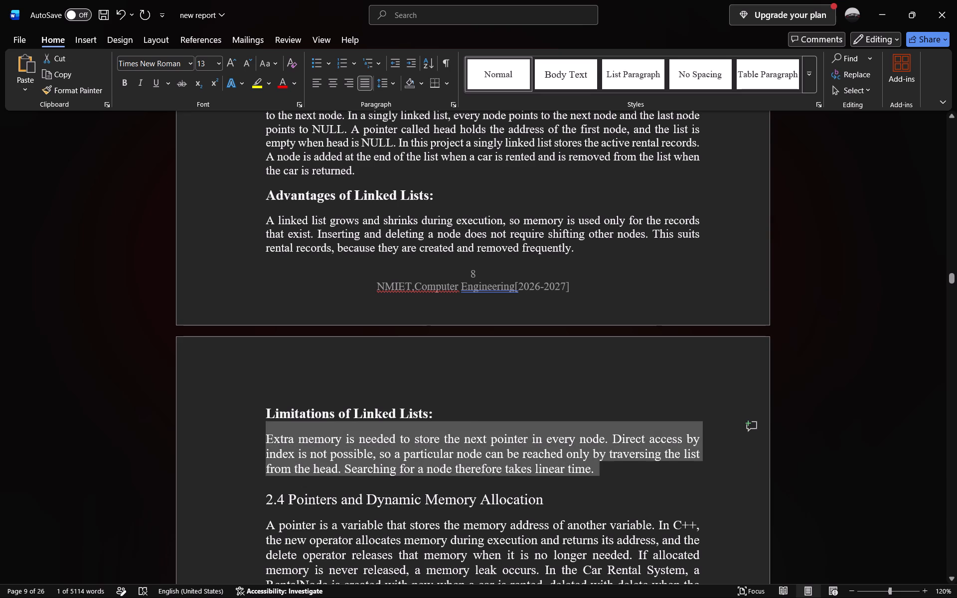
pyautogui.click(590, 422)
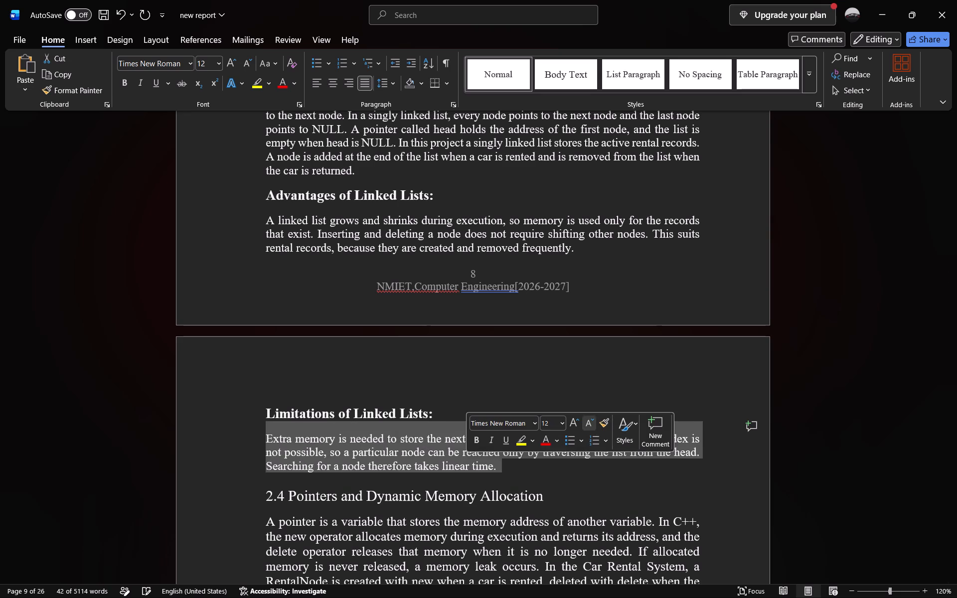
# Set the body paragraph of section 2.4 Pointers and Dynamic Memory Allocation to font size 12 and its heading to 14.
pyautogui.tripleClick(522, 539)
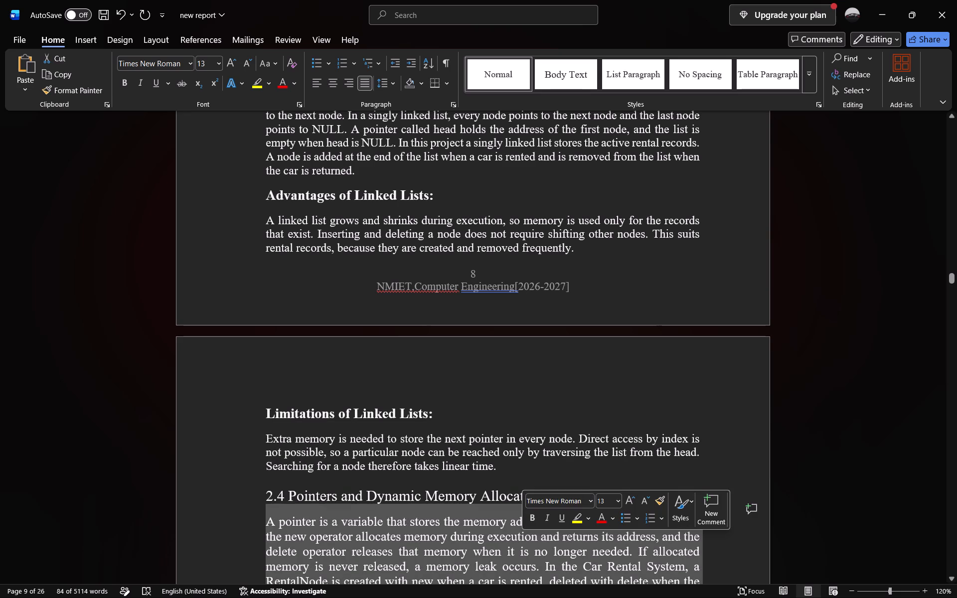
pyautogui.click(642, 503)
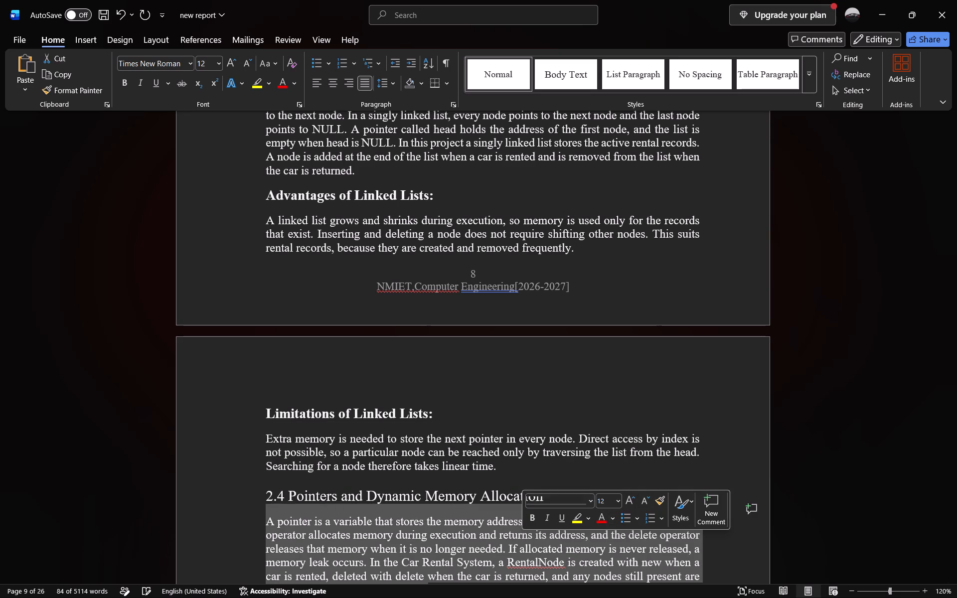
pyautogui.tripleClick(505, 498)
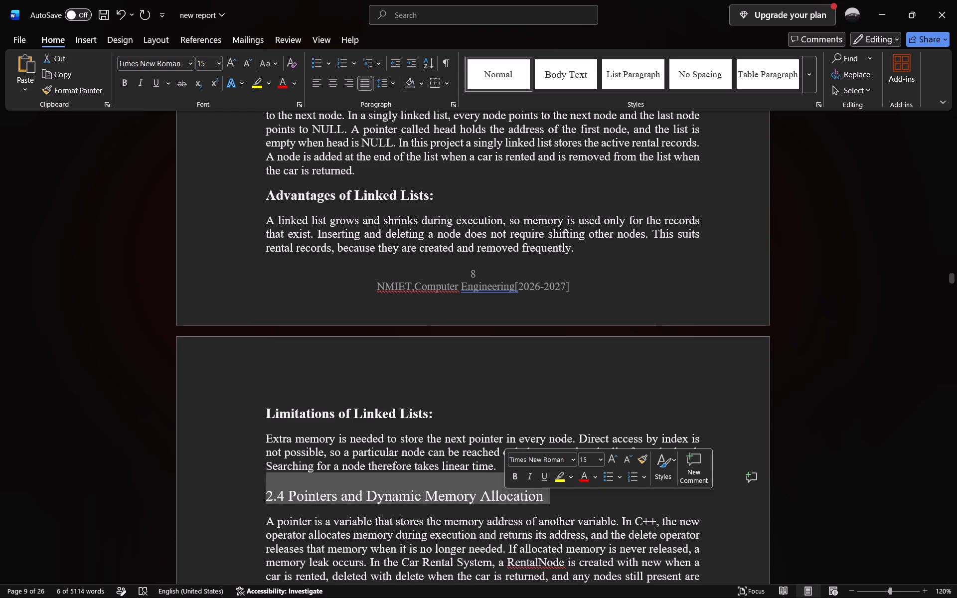
pyautogui.click(627, 453)
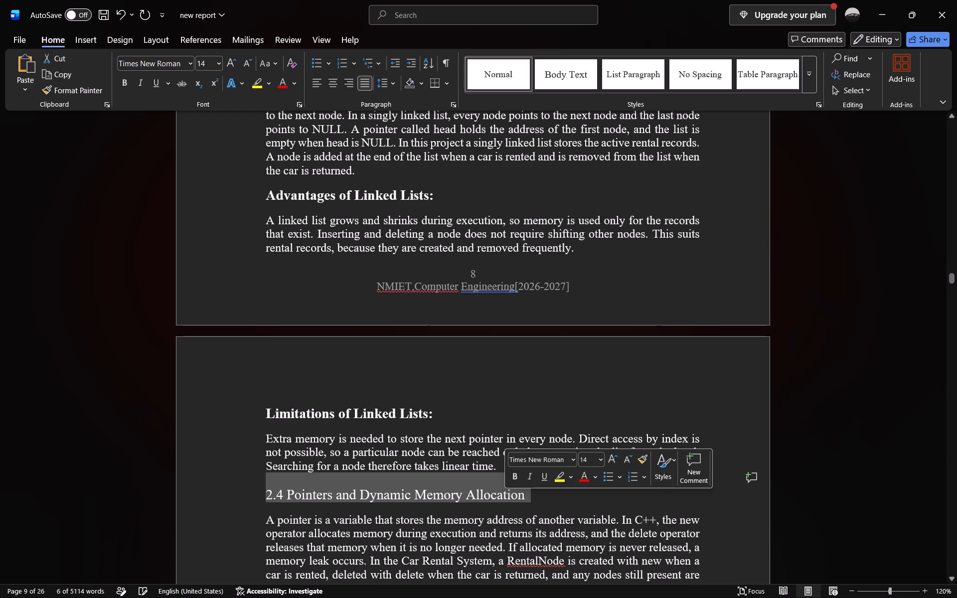
pyautogui.click(601, 536)
# Set the heading "2.5 Searching Technique" to font size 14 and its body paragraph to font size 12.
pyautogui.scroll(-2, 601, 536)
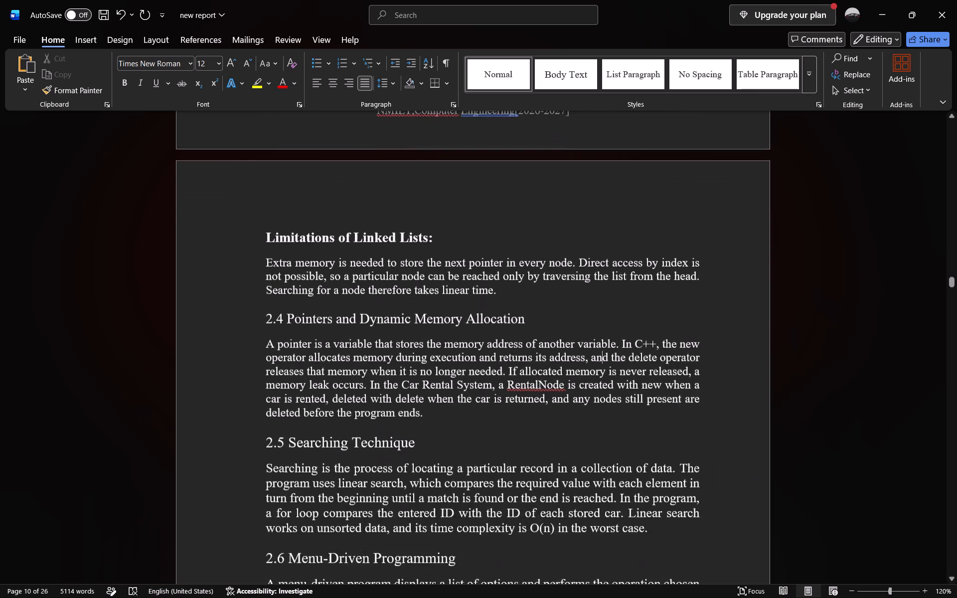
pyautogui.scroll(-4, 601, 536)
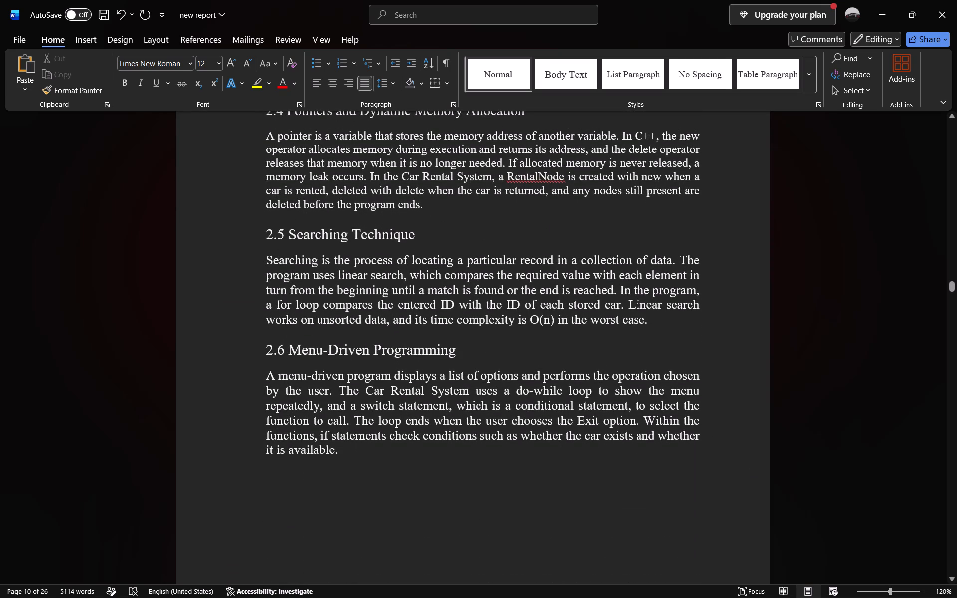
pyautogui.tripleClick(384, 240)
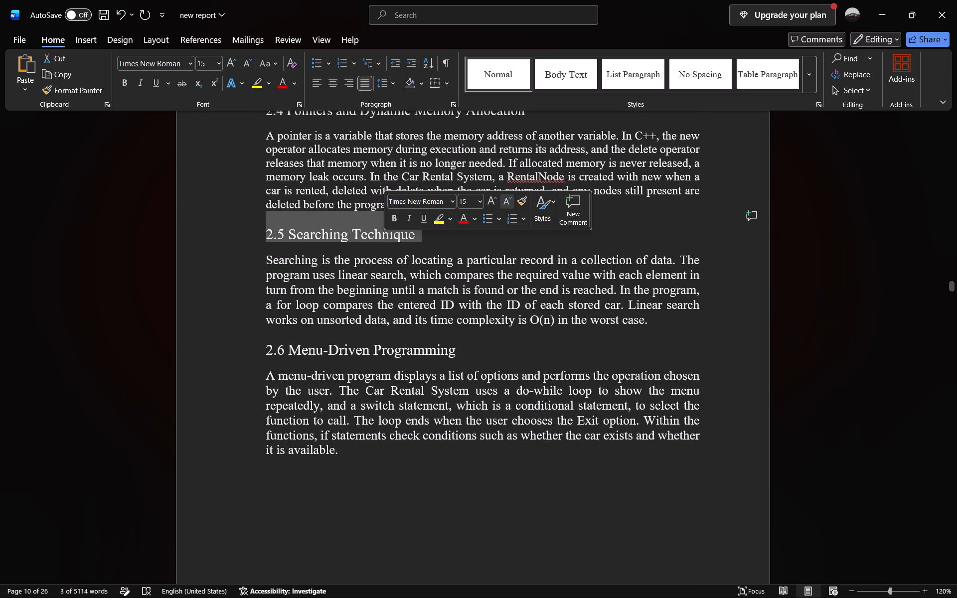
pyautogui.click(505, 198)
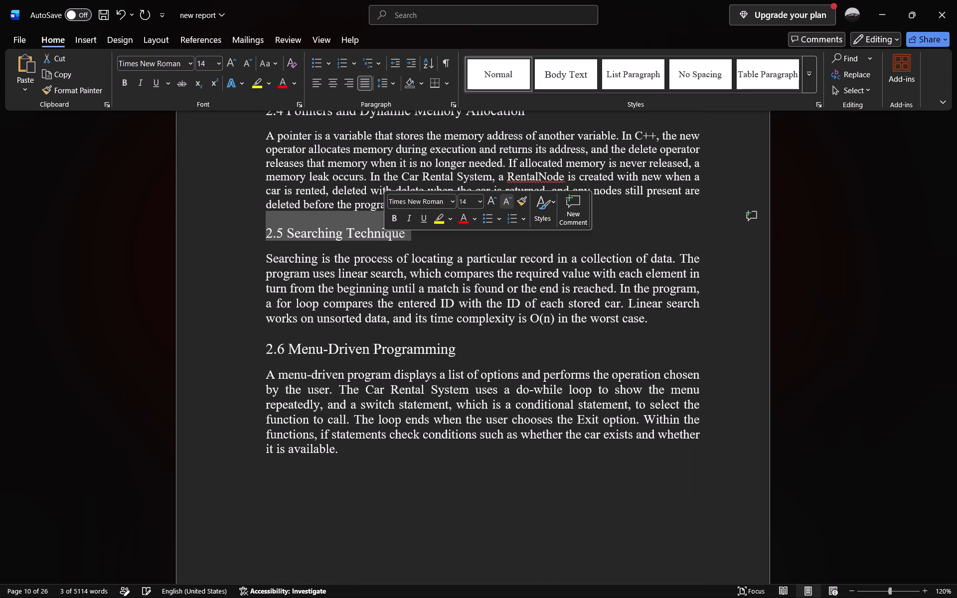
pyautogui.tripleClick(458, 279)
pyautogui.click(458, 279)
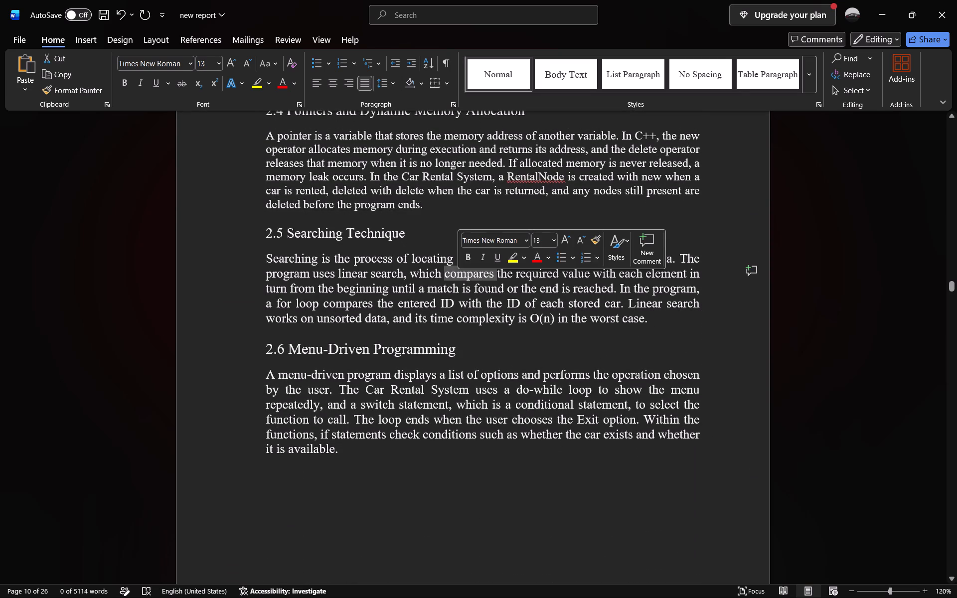
pyautogui.tripleClick(458, 279)
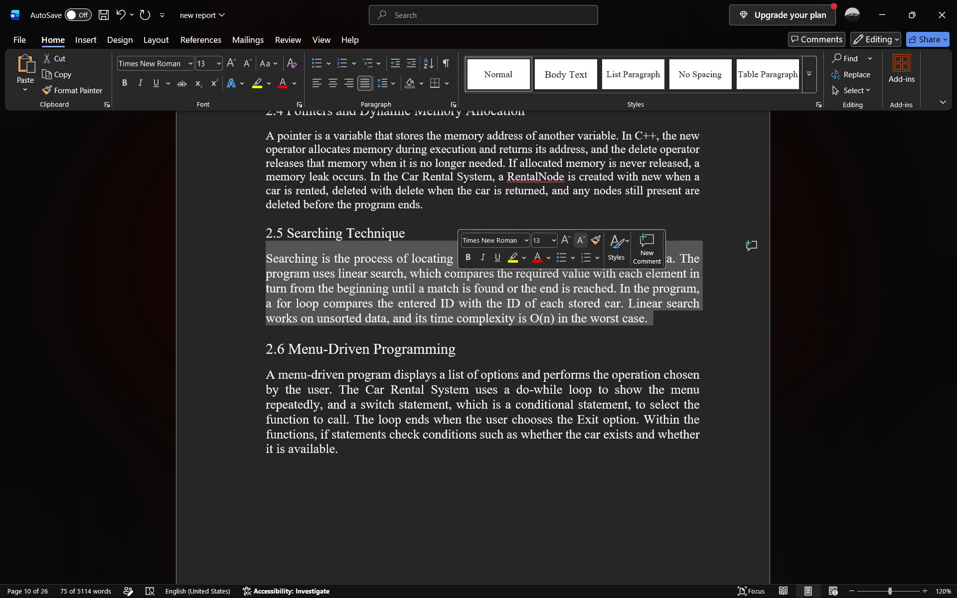
pyautogui.click(580, 240)
# Set the body paragraph of section 2.6 Menu-Driven Programming to font size 12 and its heading to font size 14.
pyautogui.tripleClick(502, 378)
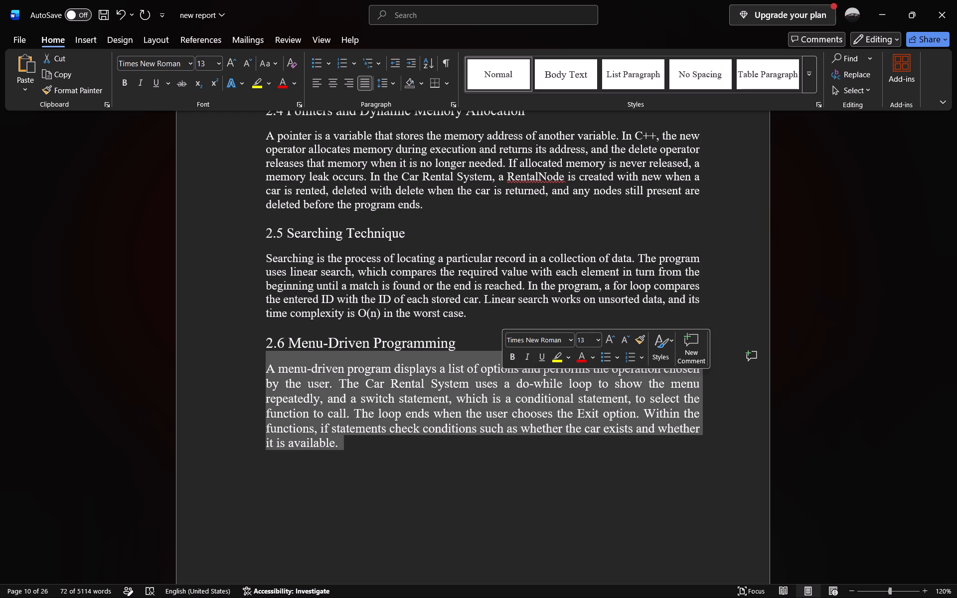
pyautogui.click(624, 339)
pyautogui.doubleClick(410, 340)
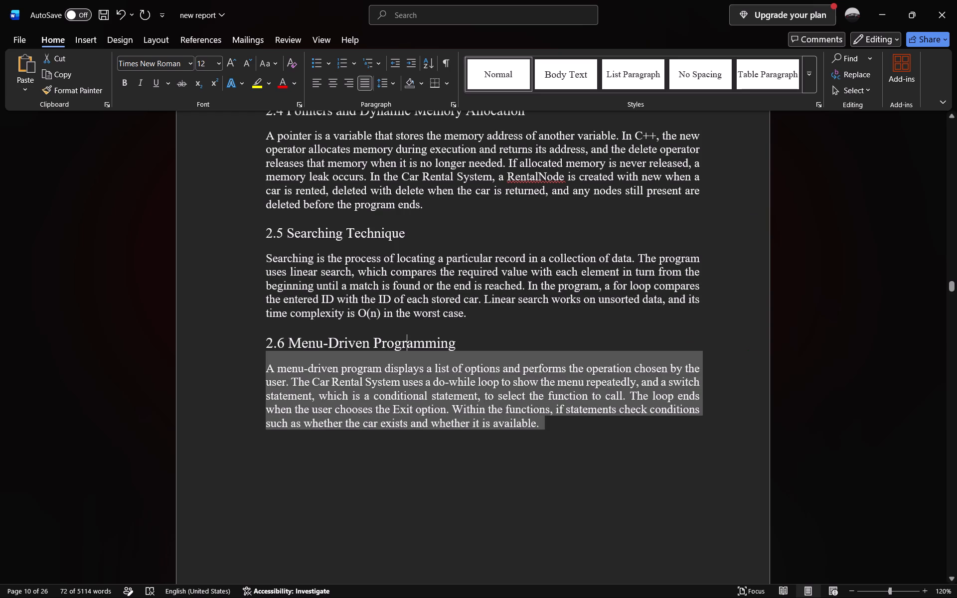
pyautogui.tripleClick(410, 340)
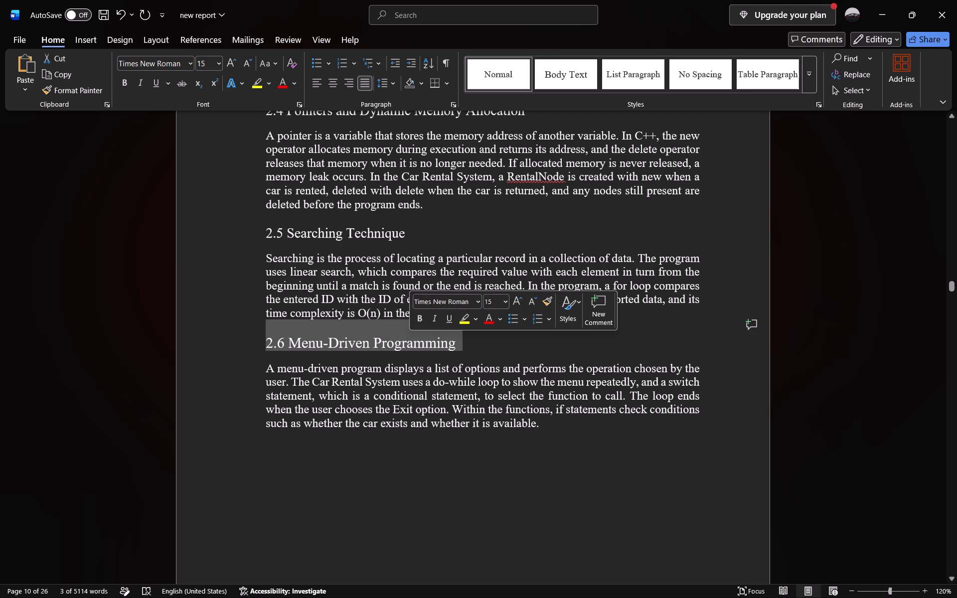
pyautogui.click(534, 298)
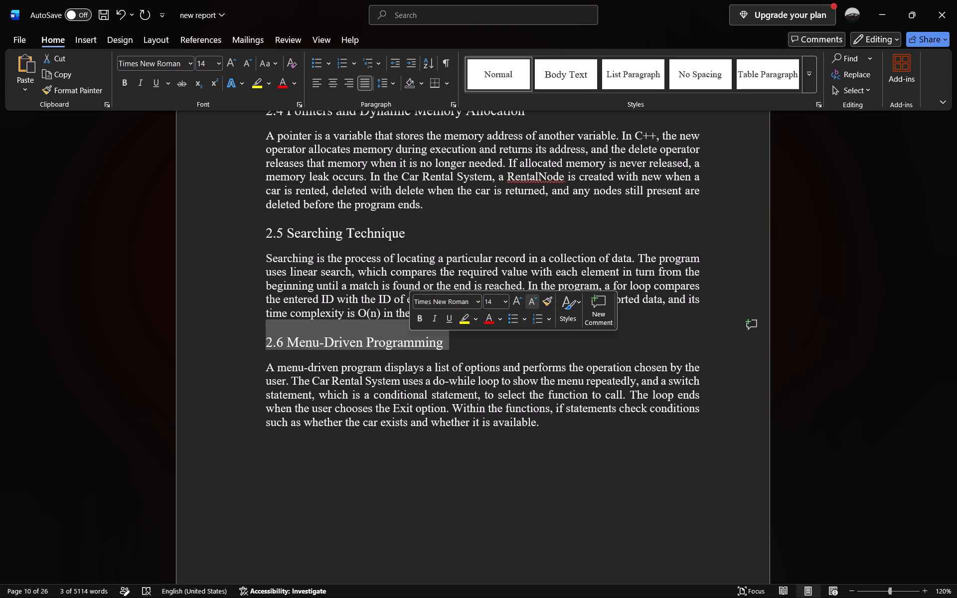
pyautogui.click(514, 421)
pyautogui.click(495, 462)
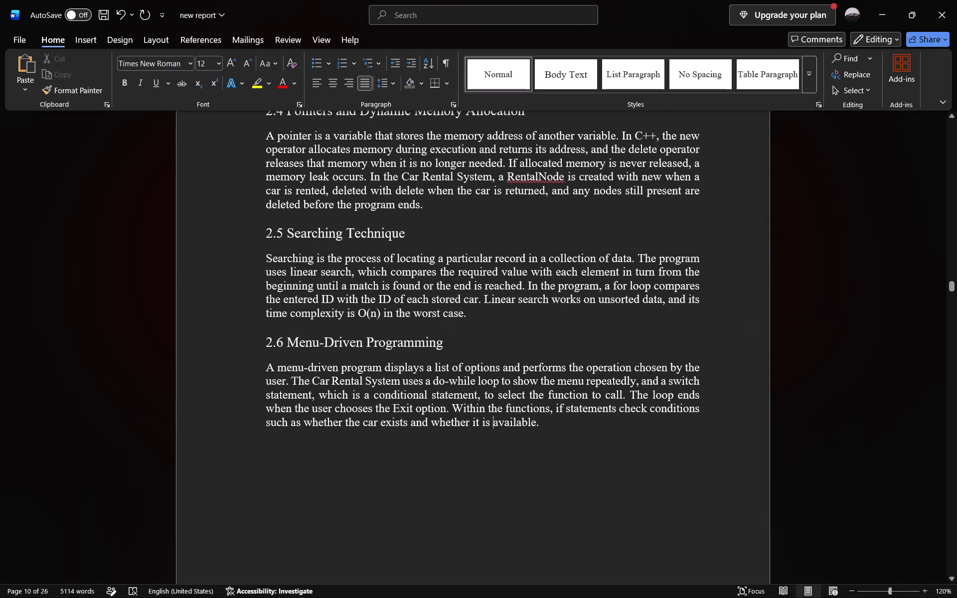
# Reduce the chapter heading "3. DESIGN AND METHODOLOGY" to font size 14.
pyautogui.scroll(-6, 495, 462)
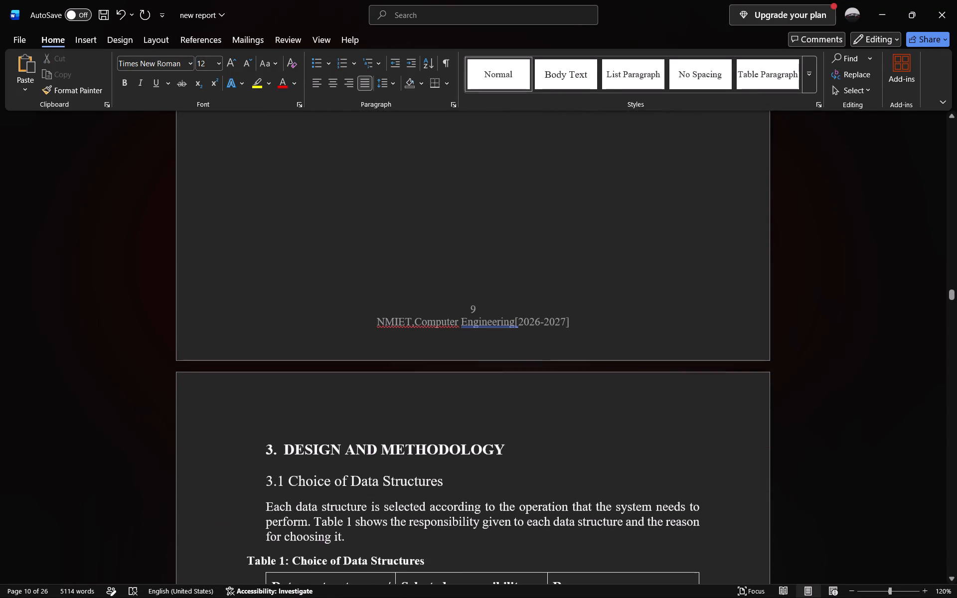
pyautogui.scroll(-1, 495, 462)
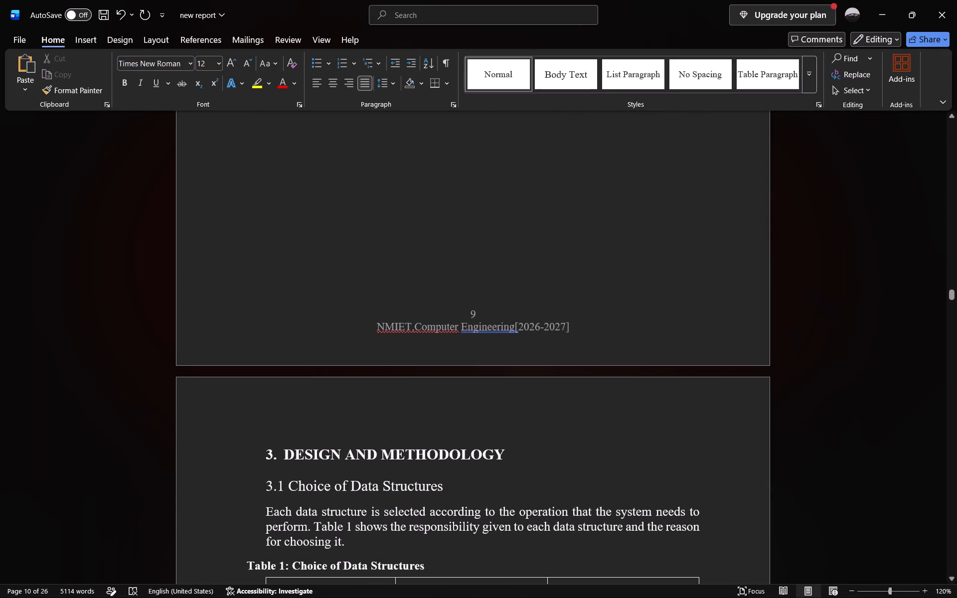
pyautogui.tripleClick(489, 451)
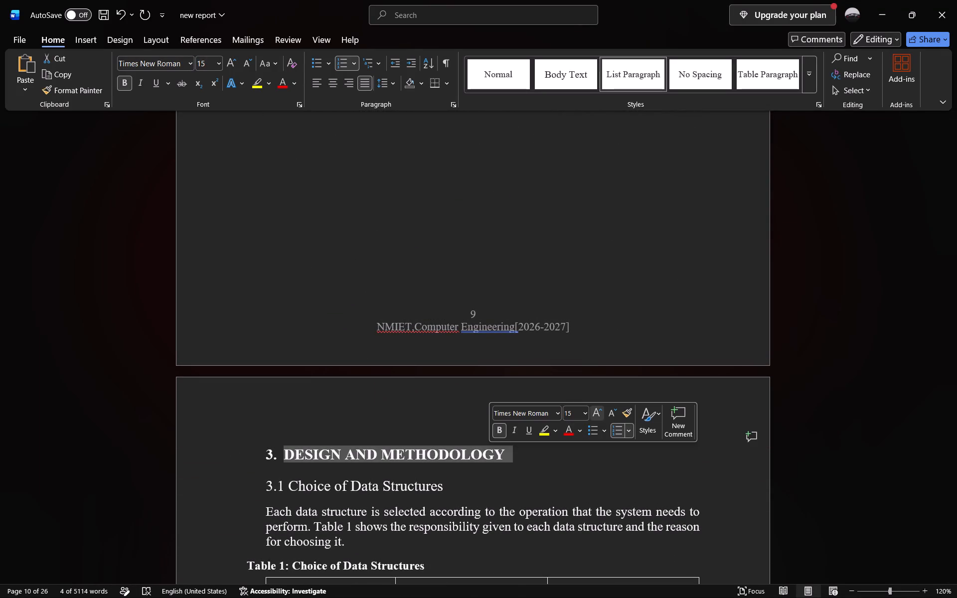
pyautogui.click(608, 413)
# Set the body paragraph of section 3.1 Choice of Data Structures to font size 12 and its heading to font size 14.
pyautogui.tripleClick(503, 530)
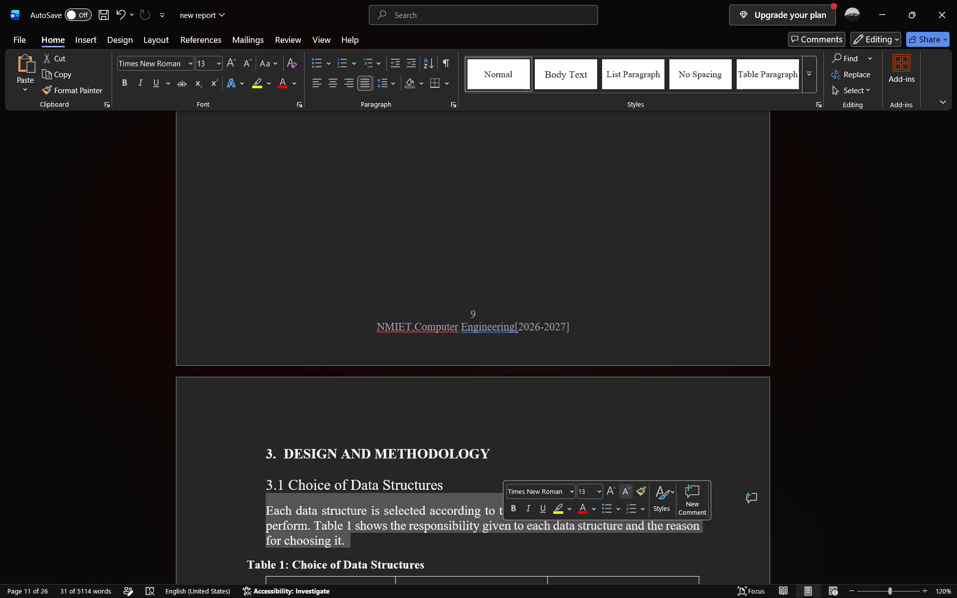
pyautogui.click(622, 493)
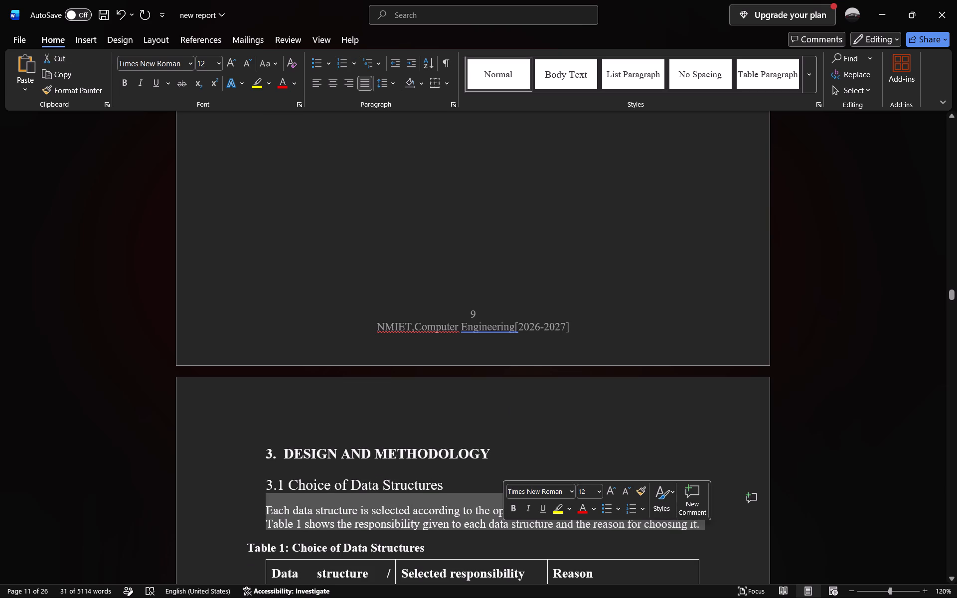
pyautogui.doubleClick(395, 488)
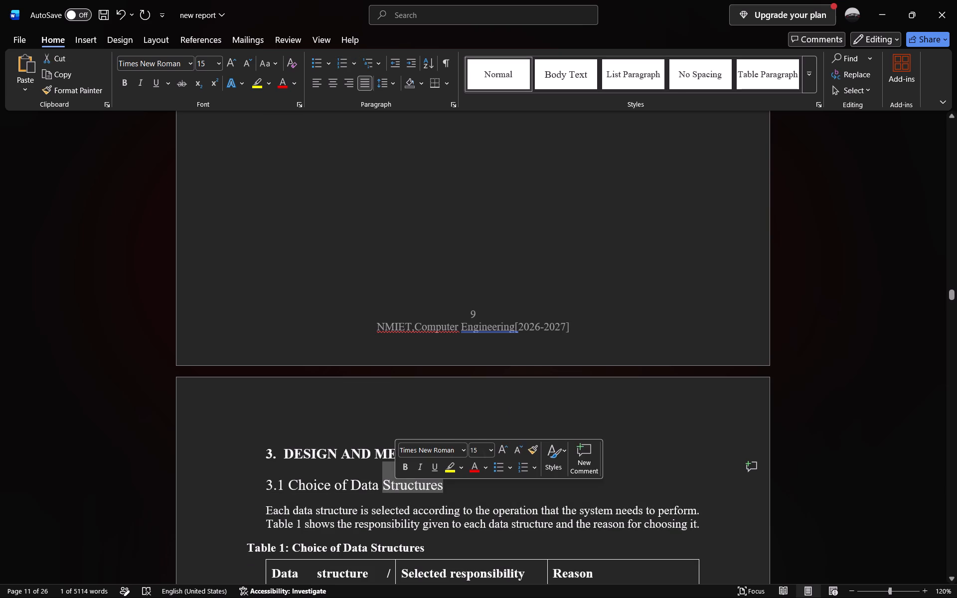
pyautogui.tripleClick(353, 483)
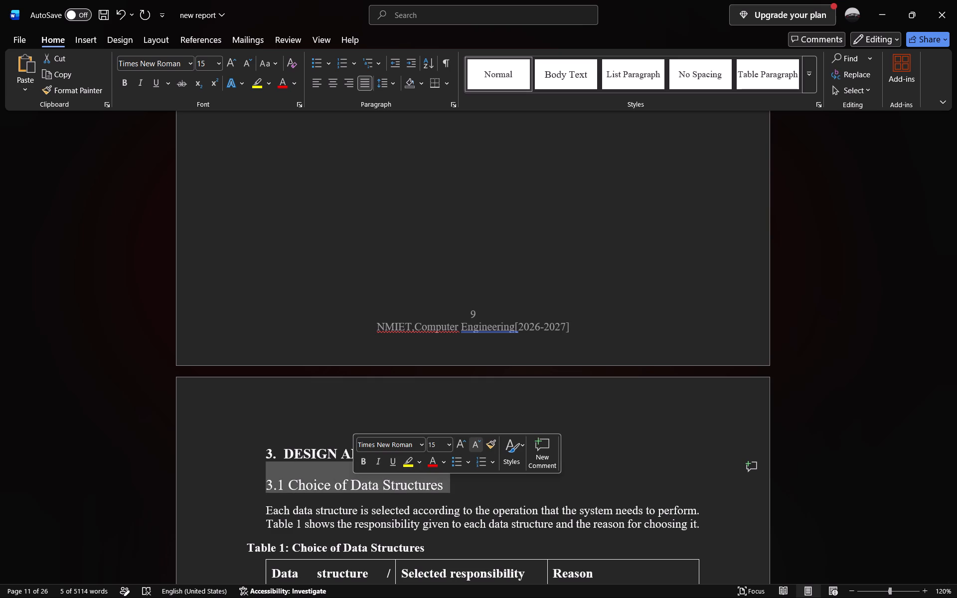
pyautogui.click(478, 442)
pyautogui.click(450, 528)
# Set the caption "Table 1: Choice of Data Structures" to font size 14.
pyautogui.scroll(-1, 450, 528)
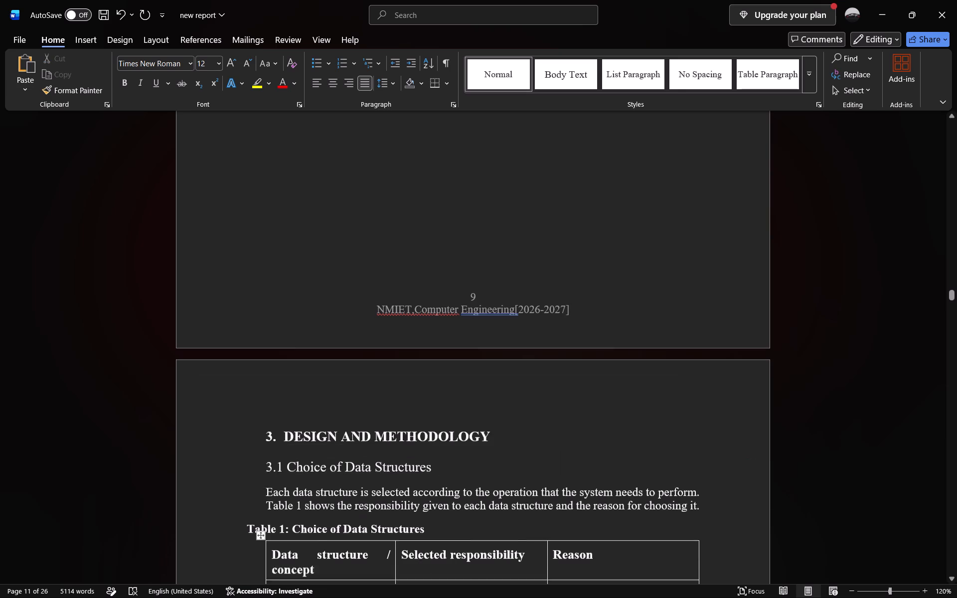
pyautogui.scroll(-2, 450, 528)
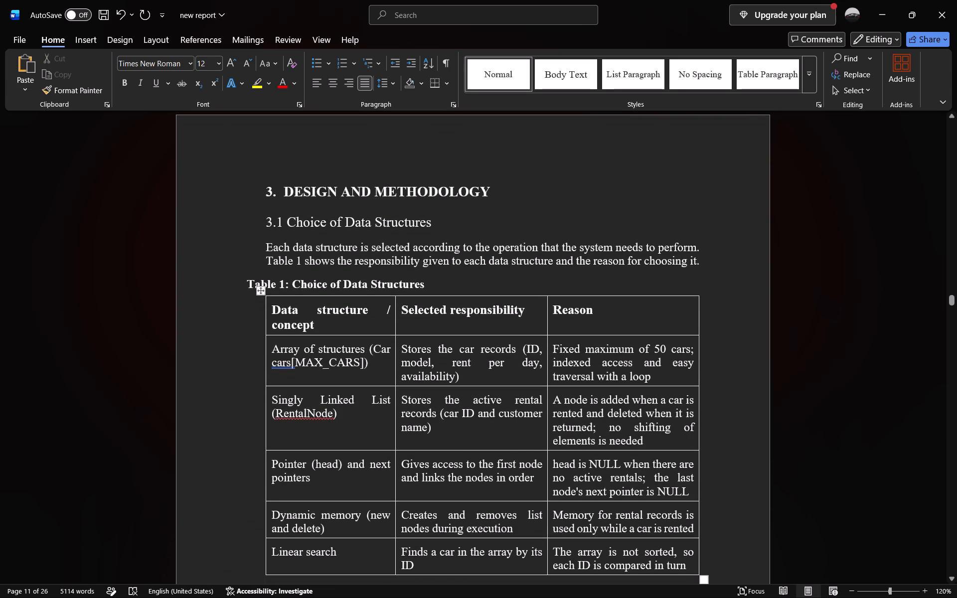
pyautogui.tripleClick(341, 282)
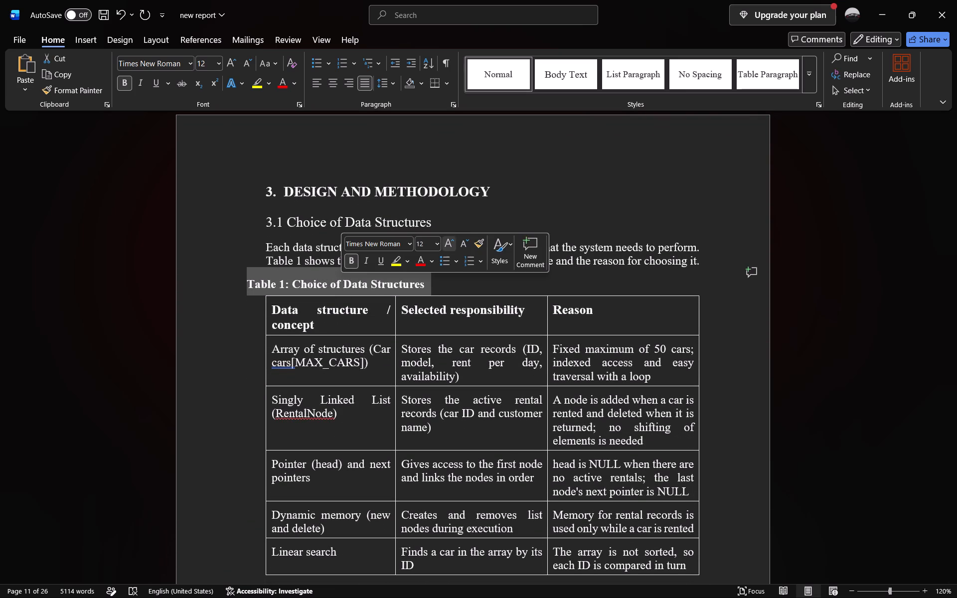
pyautogui.click(470, 245)
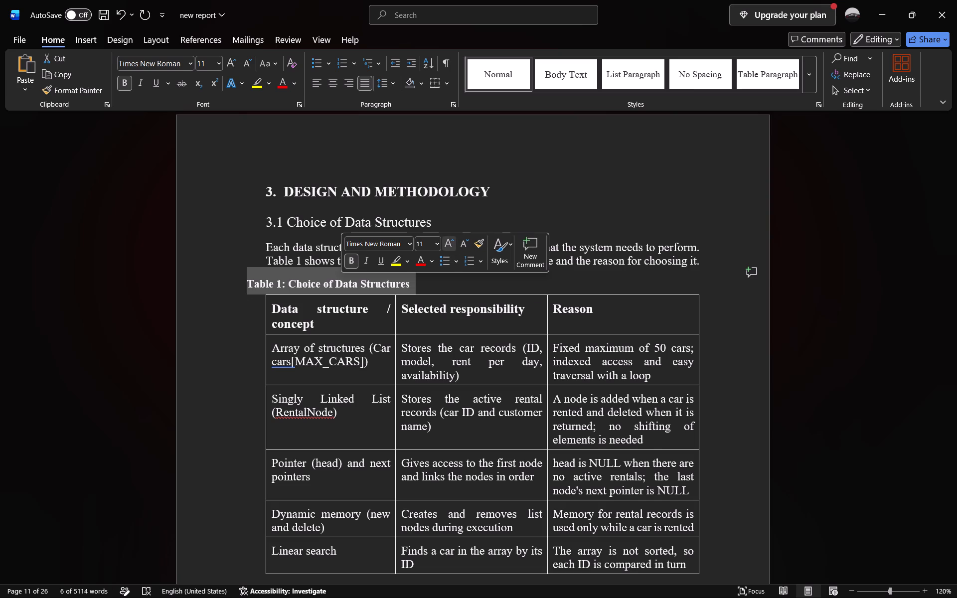
pyautogui.click(449, 243)
pyautogui.click(449, 243)
pyautogui.click(461, 358)
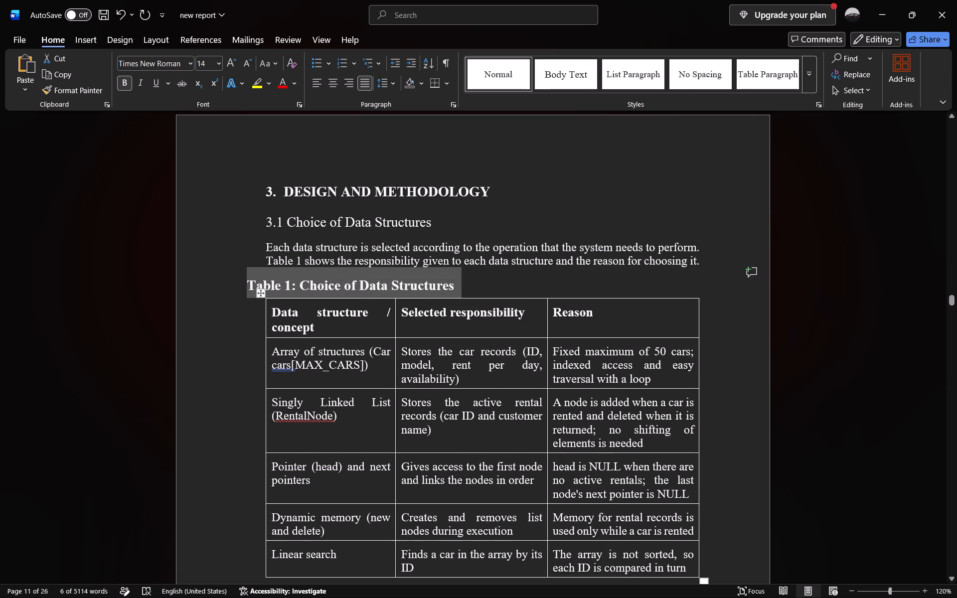
# Increase the font size of Table 1's three header cells, Data structure / concept, Selected responsibility and Reason, by one increment.
pyautogui.tripleClick(301, 322)
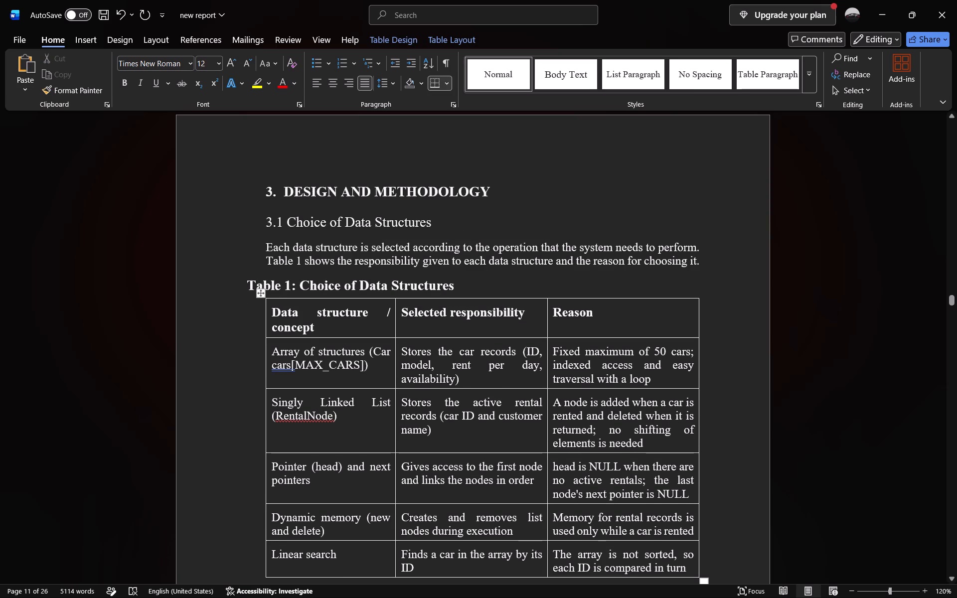
pyautogui.click(301, 322)
pyautogui.tripleClick(301, 322)
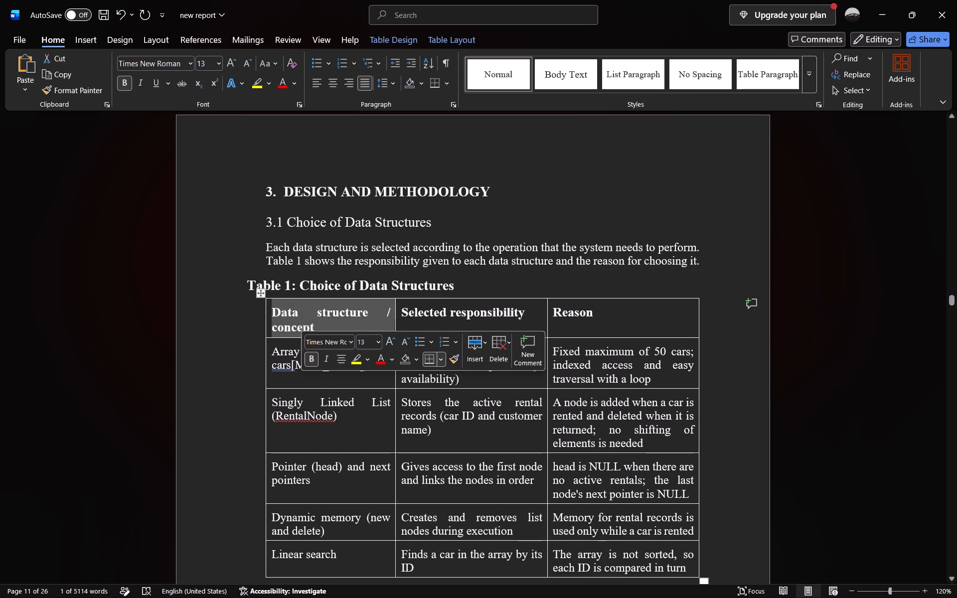
pyautogui.keyDown('ctrl'); pyautogui.keyDown('shift'); pyautogui.doubleClick(417, 314); pyautogui.keyUp('shift'); pyautogui.keyUp('ctrl')
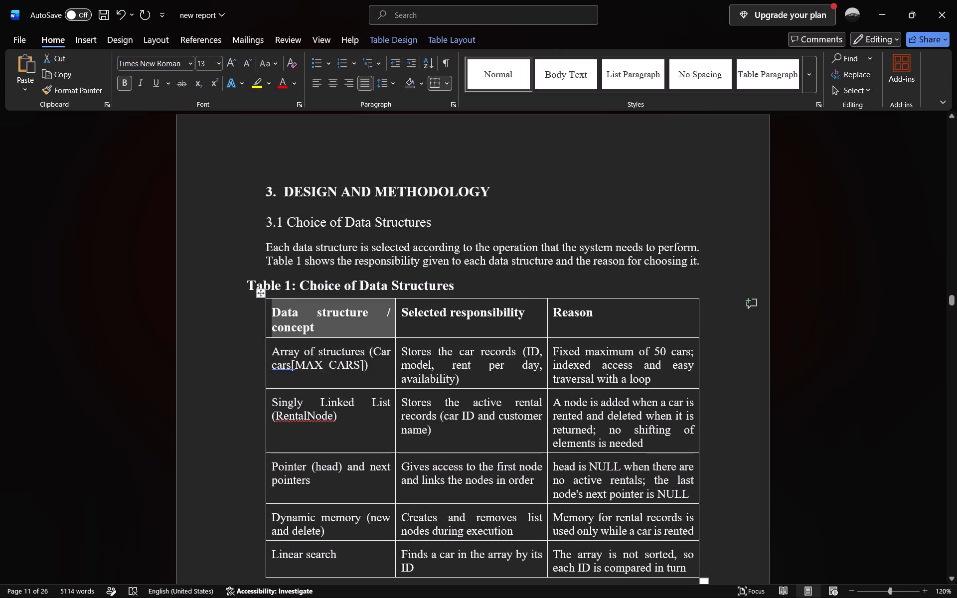
pyautogui.keyDown('ctrl'); pyautogui.keyDown('shift'); pyautogui.tripleClick(417, 314); pyautogui.keyUp('shift'); pyautogui.keyUp('ctrl')
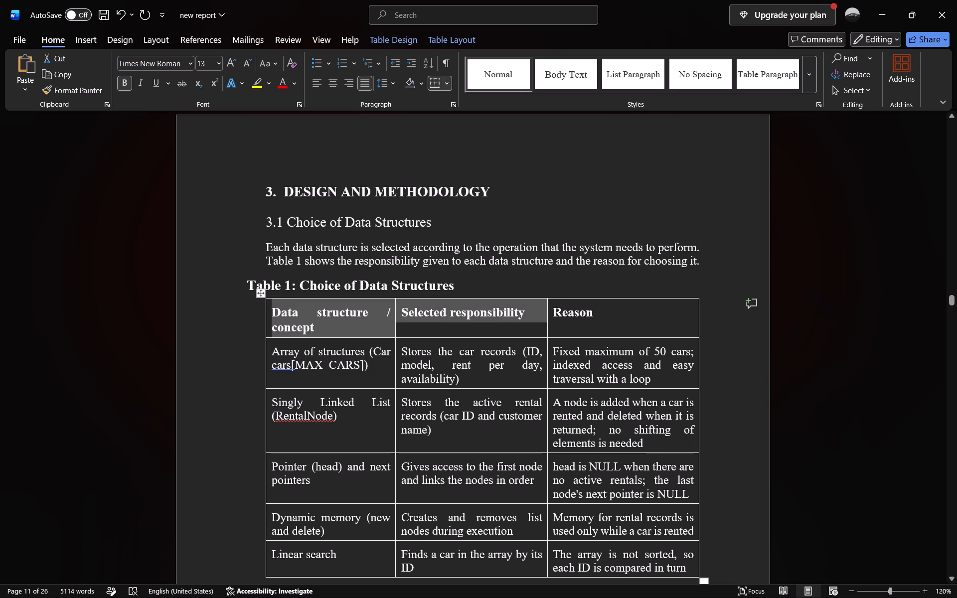
pyautogui.keyDown('ctrl'); pyautogui.keyDown('shift'); pyautogui.tripleClick(589, 315); pyautogui.keyUp('shift'); pyautogui.keyUp('ctrl')
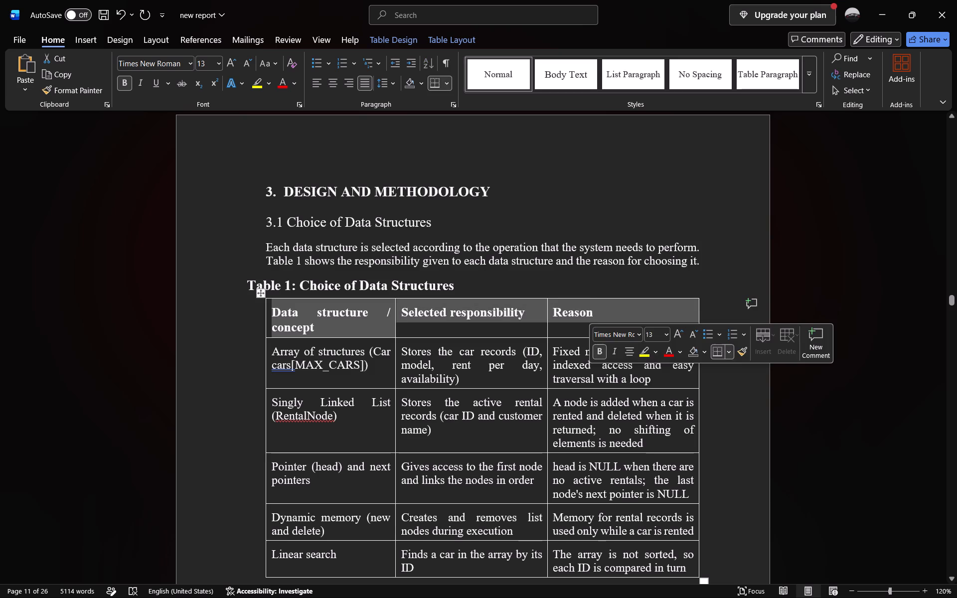
pyautogui.click(679, 335)
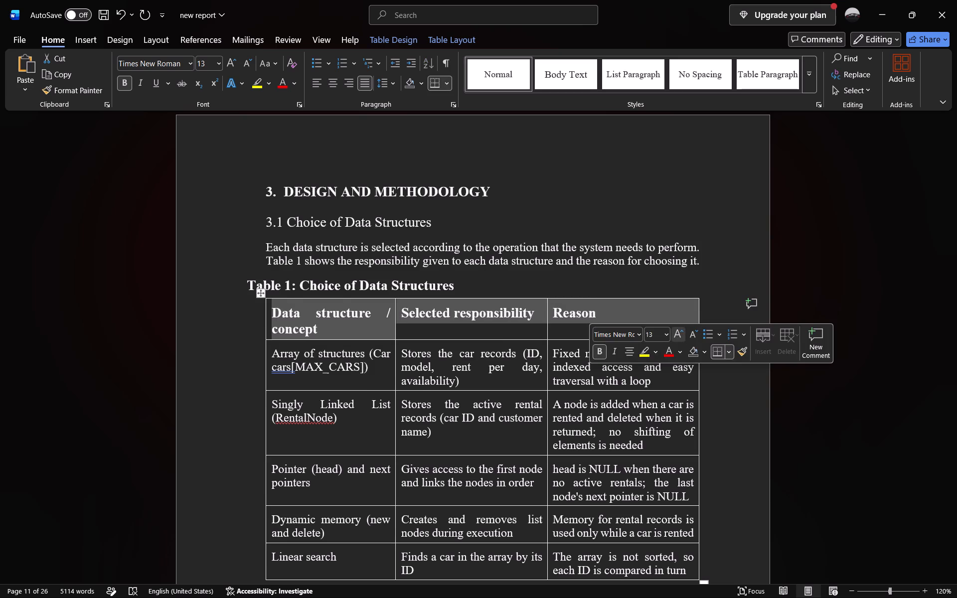
pyautogui.click(444, 406)
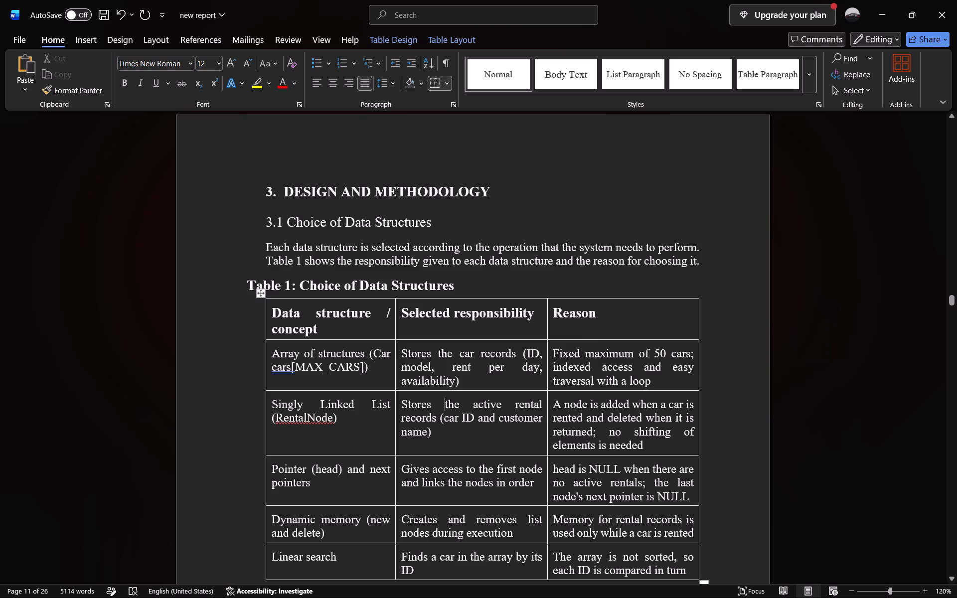
# Check the font size of the body cells in all five data rows of Table 1.
pyautogui.keyDown('ctrl'); pyautogui.keyDown('shift'); pyautogui.tripleClick(337, 350); pyautogui.keyUp('shift'); pyautogui.keyUp('ctrl')
pyautogui.keyDown('ctrl'); pyautogui.keyDown('shift'); pyautogui.tripleClick(455, 366); pyautogui.keyUp('shift'); pyautogui.keyUp('ctrl')
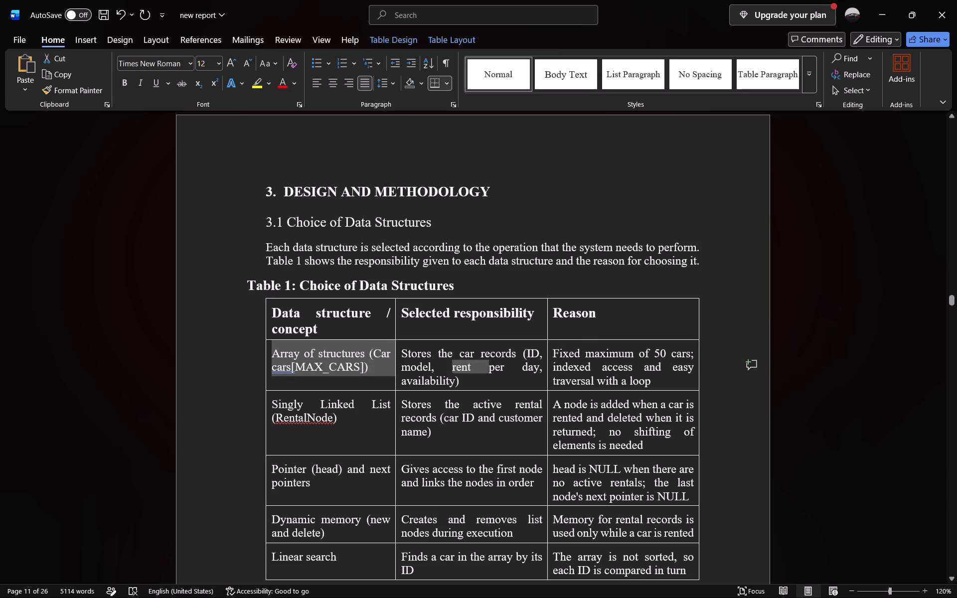
pyautogui.keyDown('ctrl'); pyautogui.keyDown('shift'); pyautogui.doubleClick(552, 359); pyautogui.keyUp('shift'); pyautogui.keyUp('ctrl')
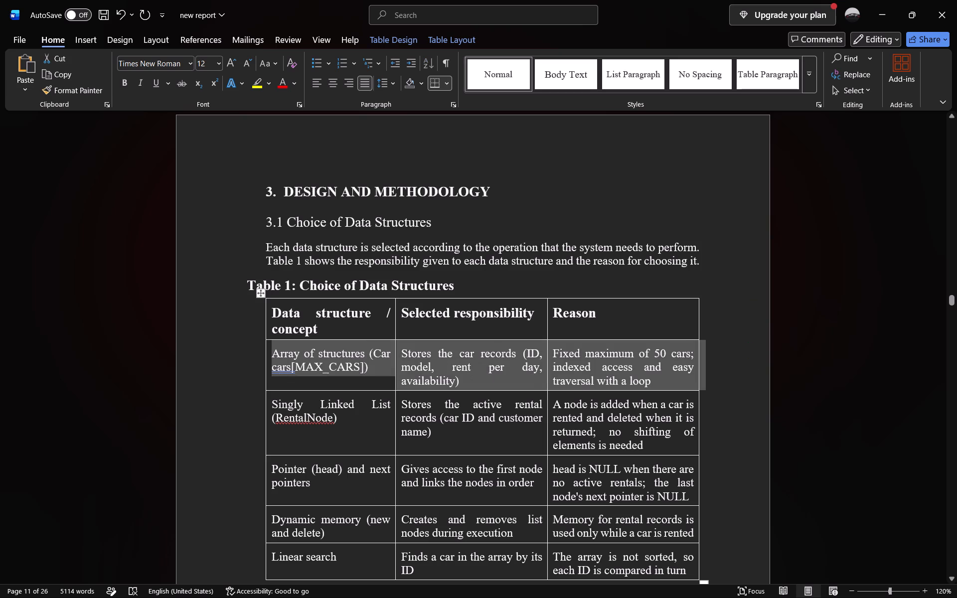
pyautogui.keyDown('ctrl'); pyautogui.keyDown('shift'); pyautogui.tripleClick(570, 415); pyautogui.keyUp('shift'); pyautogui.keyUp('ctrl')
pyautogui.keyDown('ctrl'); pyautogui.keyDown('shift'); pyautogui.tripleClick(484, 431); pyautogui.keyUp('shift'); pyautogui.keyUp('ctrl')
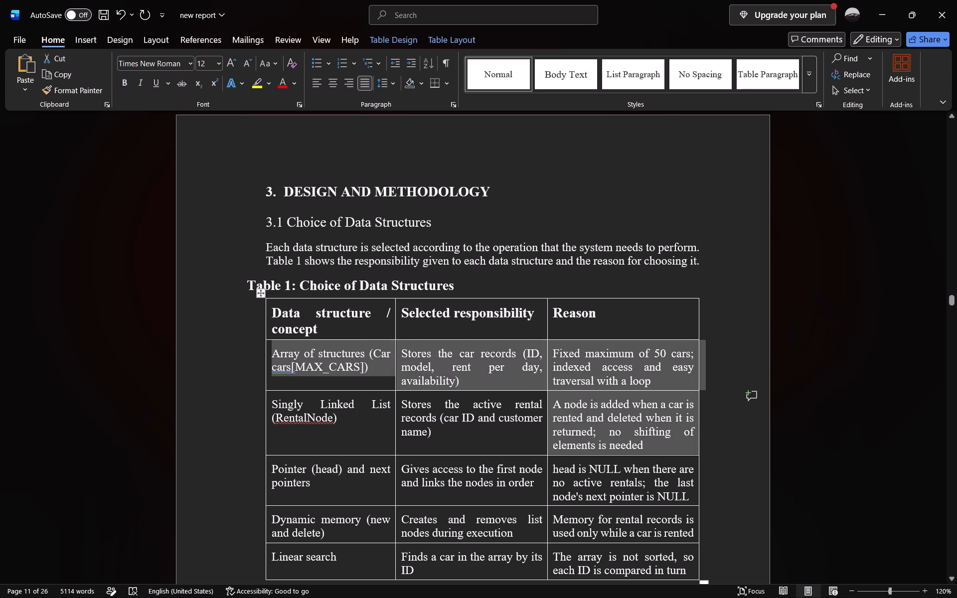
pyautogui.keyDown('ctrl'); pyautogui.keyDown('shift'); pyautogui.tripleClick(284, 409); pyautogui.keyUp('shift'); pyautogui.keyUp('ctrl')
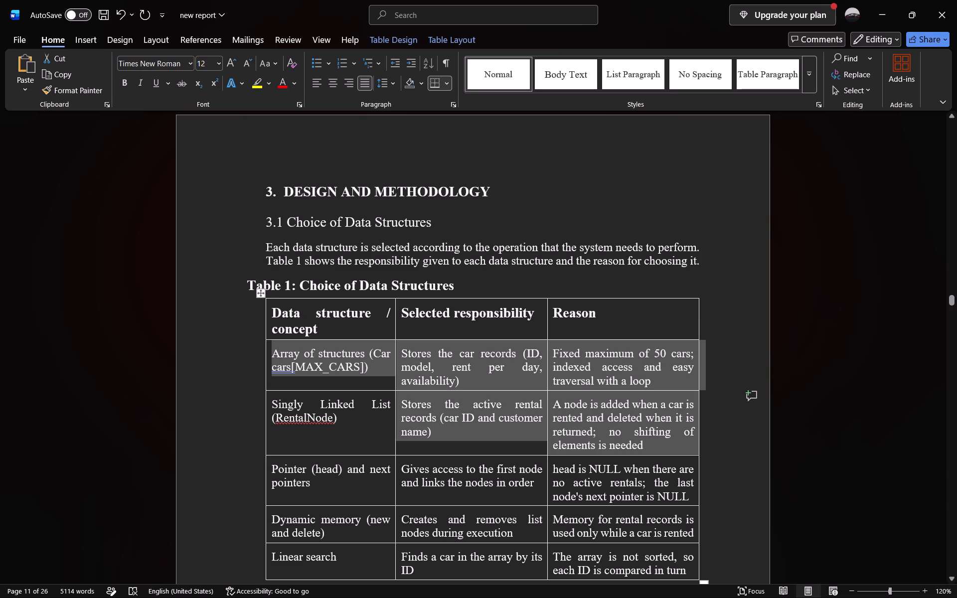
pyautogui.keyDown('ctrl'); pyautogui.keyDown('shift'); pyautogui.tripleClick(325, 466); pyautogui.keyUp('shift'); pyautogui.keyUp('ctrl')
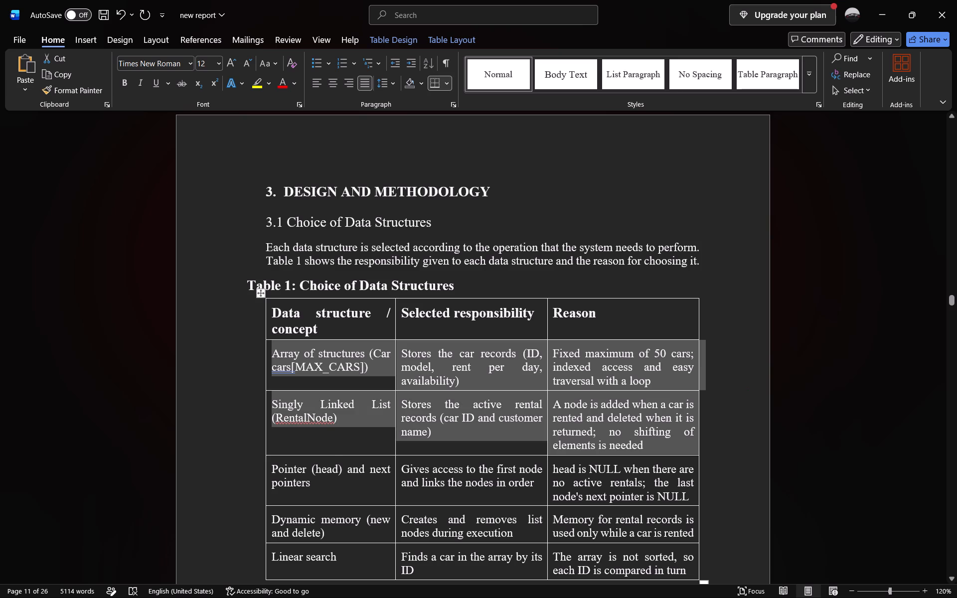
pyautogui.keyDown('ctrl'); pyautogui.keyDown('shift'); pyautogui.tripleClick(457, 474); pyautogui.keyUp('shift'); pyautogui.keyUp('ctrl')
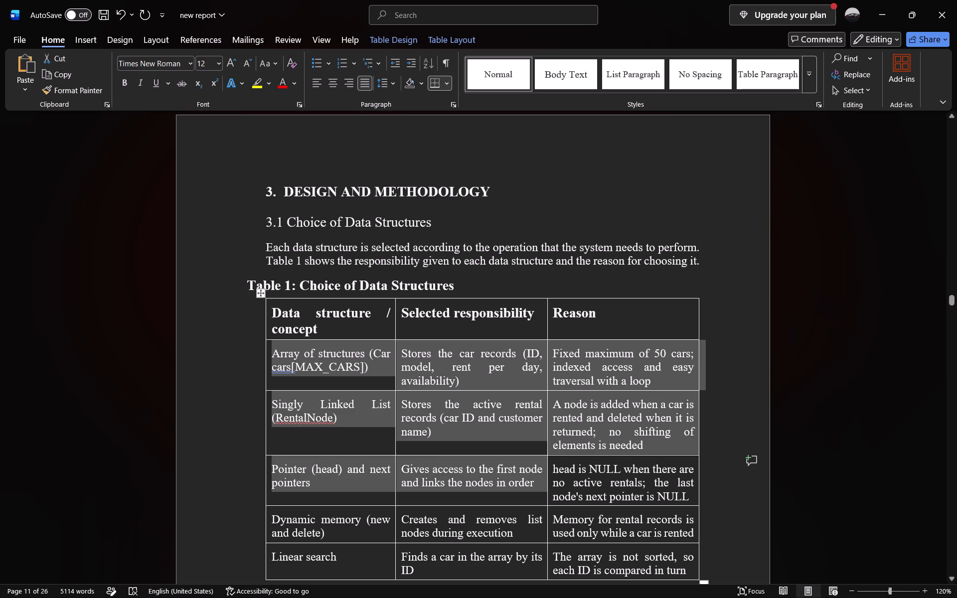
pyautogui.keyDown('ctrl'); pyautogui.keyDown('shift'); pyautogui.tripleClick(592, 501); pyautogui.keyUp('shift'); pyautogui.keyUp('ctrl')
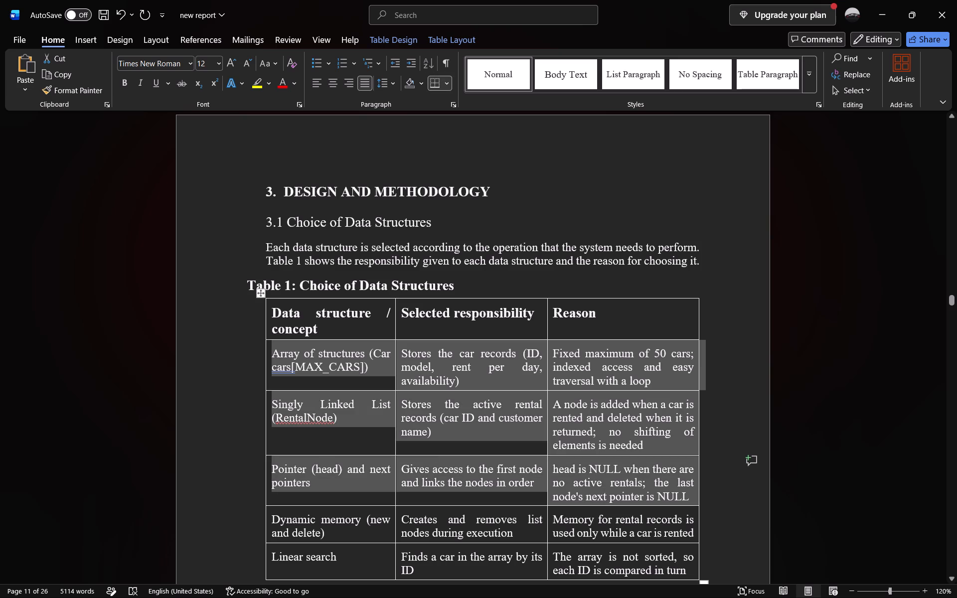
pyautogui.keyDown('ctrl'); pyautogui.keyDown('shift'); pyautogui.tripleClick(592, 520); pyautogui.keyUp('shift'); pyautogui.keyUp('ctrl')
pyautogui.keyDown('ctrl'); pyautogui.keyDown('shift'); pyautogui.click(596, 553); pyautogui.keyUp('shift'); pyautogui.keyUp('ctrl')
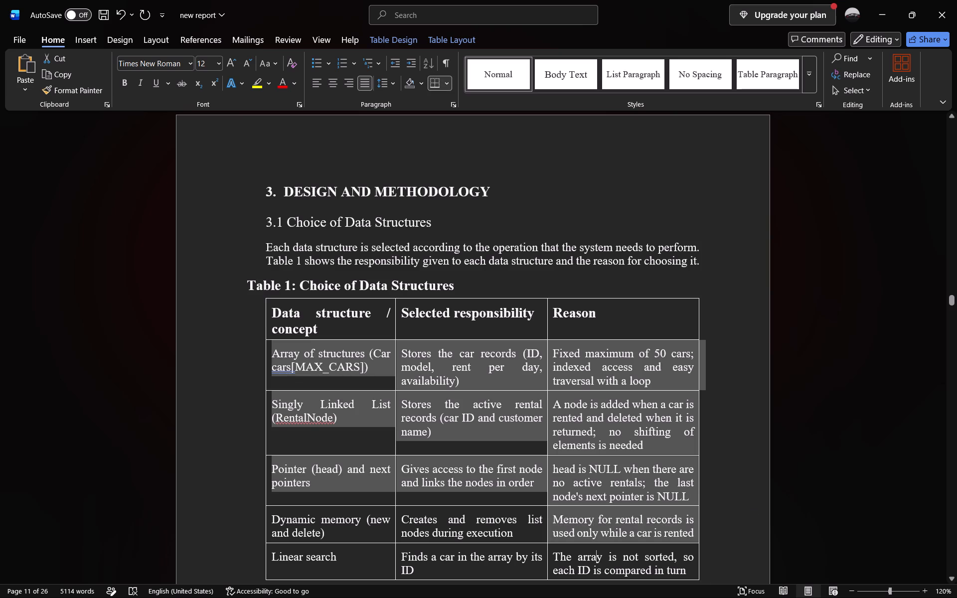
pyautogui.keyDown('ctrl'); pyautogui.keyDown('shift'); pyautogui.tripleClick(596, 553); pyautogui.keyUp('shift'); pyautogui.keyUp('ctrl')
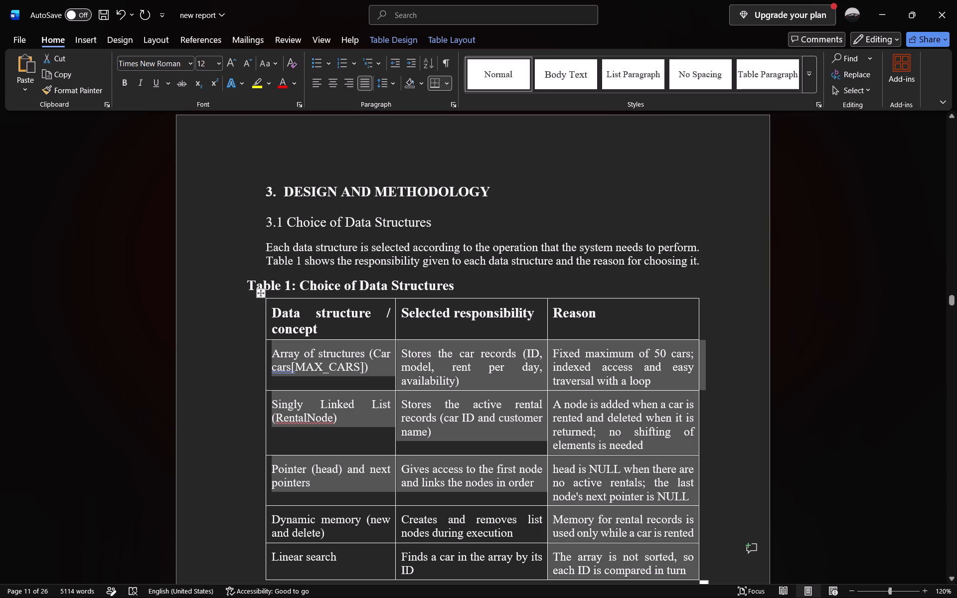
pyautogui.keyDown('ctrl'); pyautogui.keyDown('shift'); pyautogui.tripleClick(496, 525); pyautogui.keyUp('shift'); pyautogui.keyUp('ctrl')
pyautogui.keyDown('ctrl'); pyautogui.keyDown('shift'); pyautogui.tripleClick(465, 552); pyautogui.keyUp('shift'); pyautogui.keyUp('ctrl')
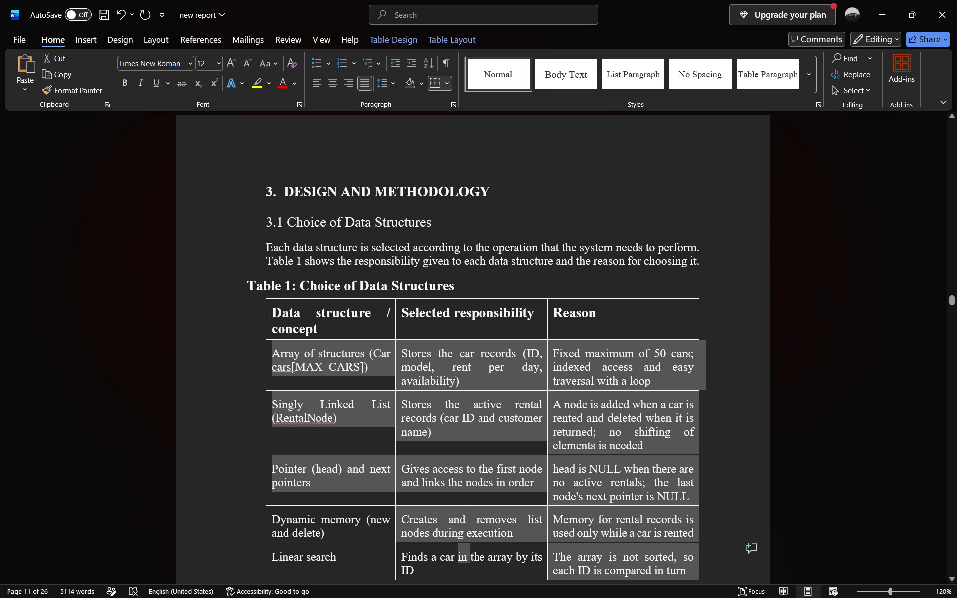
pyautogui.keyDown('ctrl'); pyautogui.keyDown('shift'); pyautogui.tripleClick(313, 519); pyautogui.keyUp('shift'); pyautogui.keyUp('ctrl')
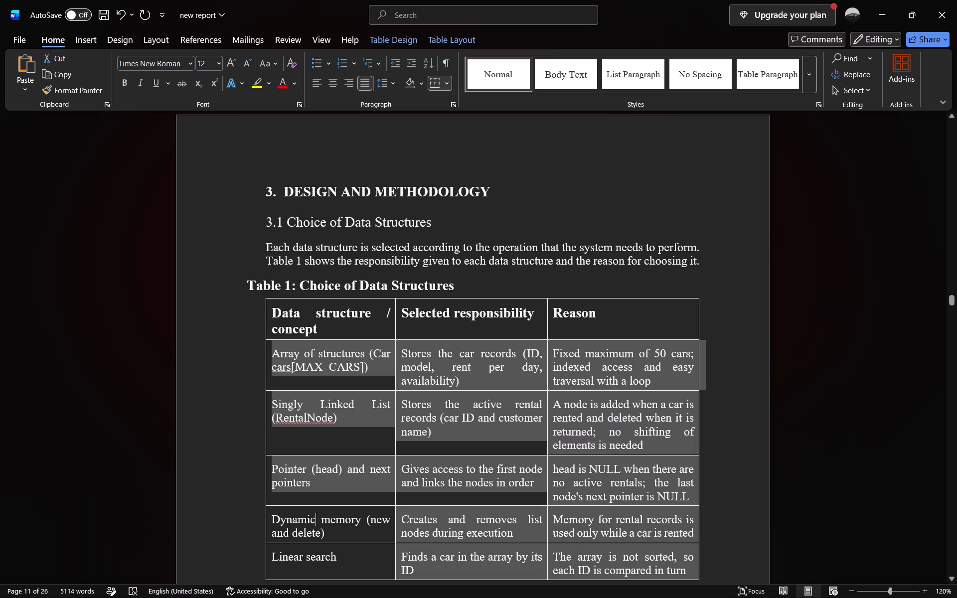
pyautogui.keyDown('ctrl'); pyautogui.keyDown('shift'); pyautogui.tripleClick(319, 555); pyautogui.keyUp('shift'); pyautogui.keyUp('ctrl')
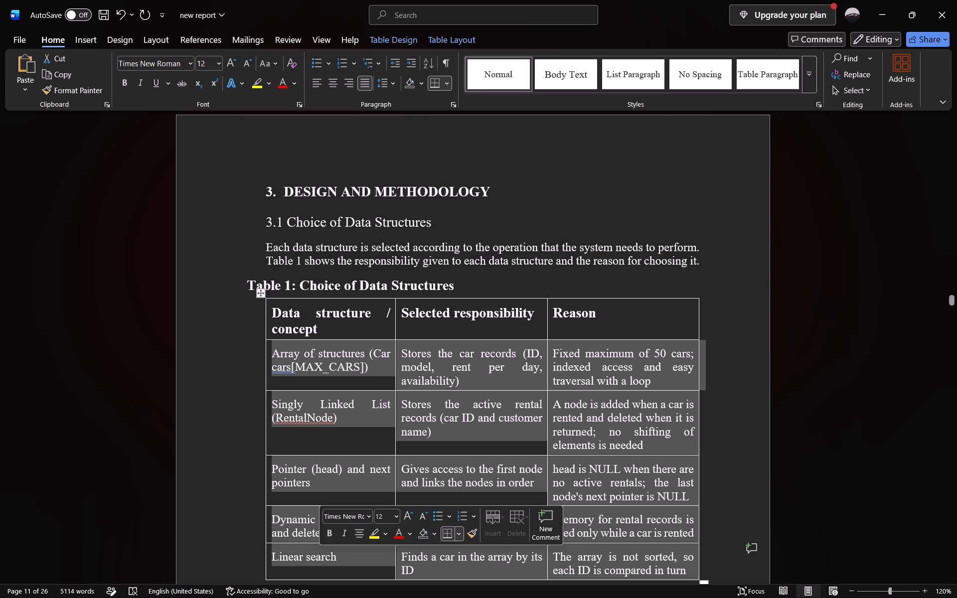
pyautogui.click(460, 461)
# Set the heading "3.2 System Design" to font size 14 and both of its body paragraphs to font size 12.
pyautogui.scroll(-3, 460, 461)
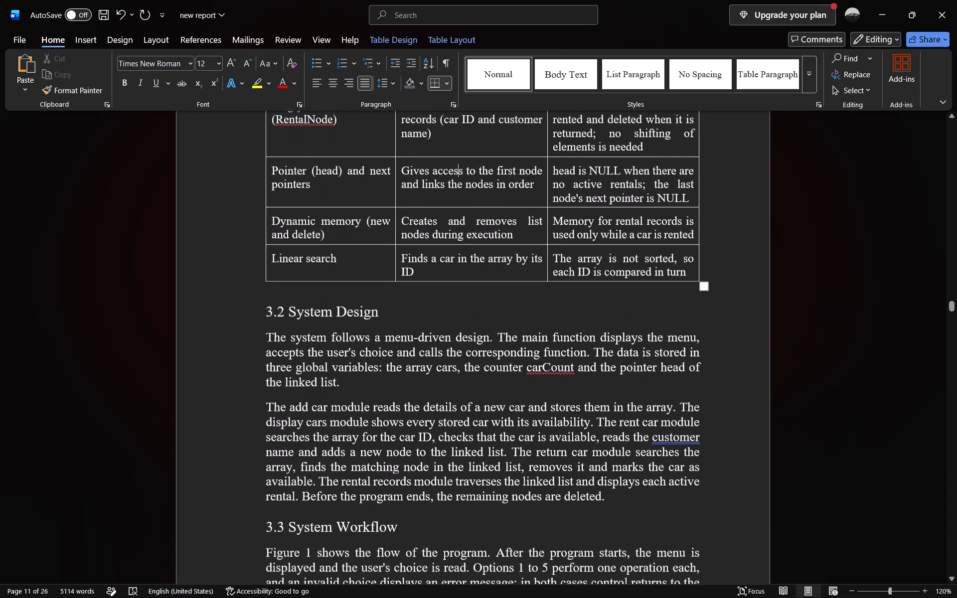
pyautogui.tripleClick(352, 310)
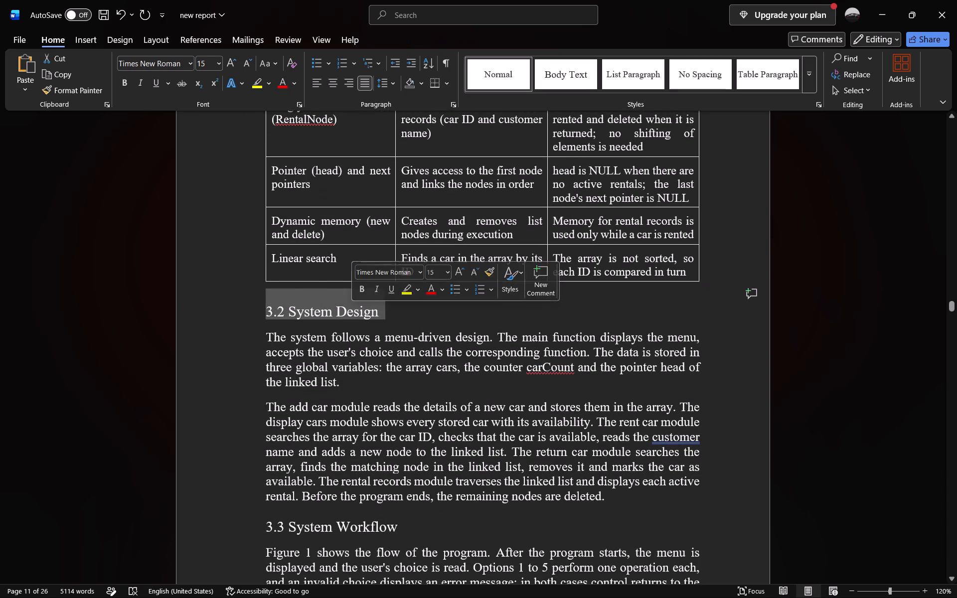
pyautogui.click(475, 270)
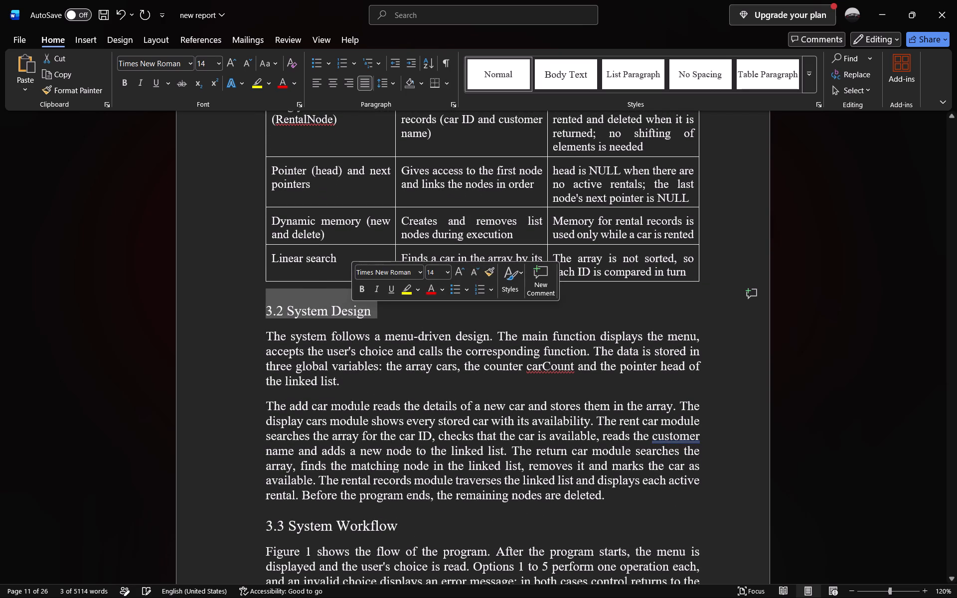
pyautogui.tripleClick(423, 353)
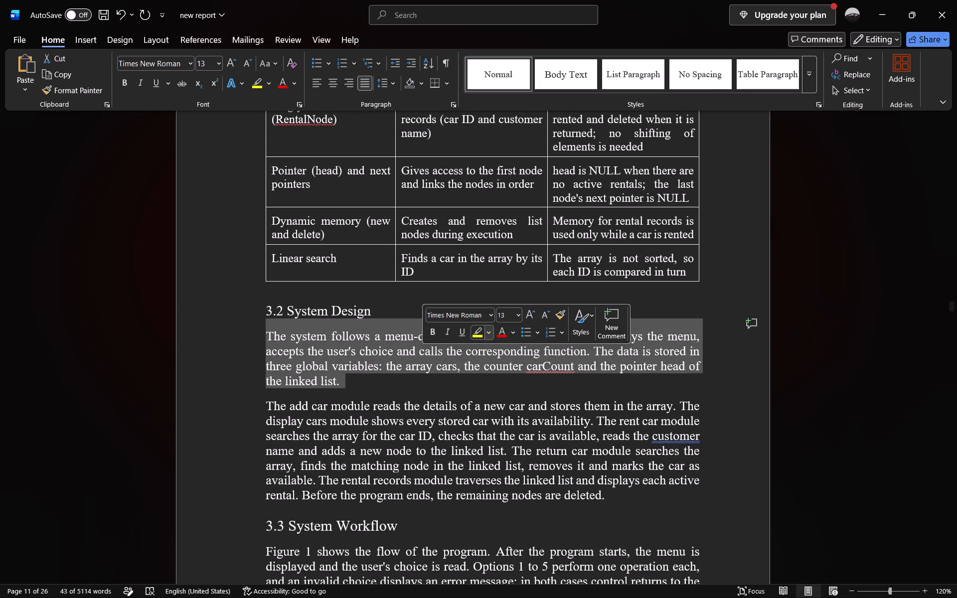
pyautogui.click(541, 316)
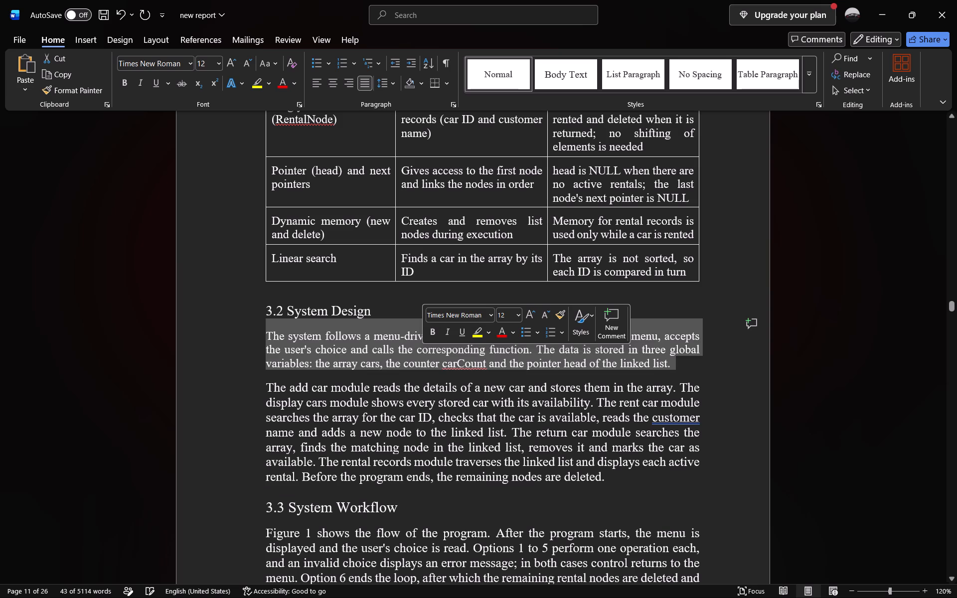
pyautogui.tripleClick(461, 406)
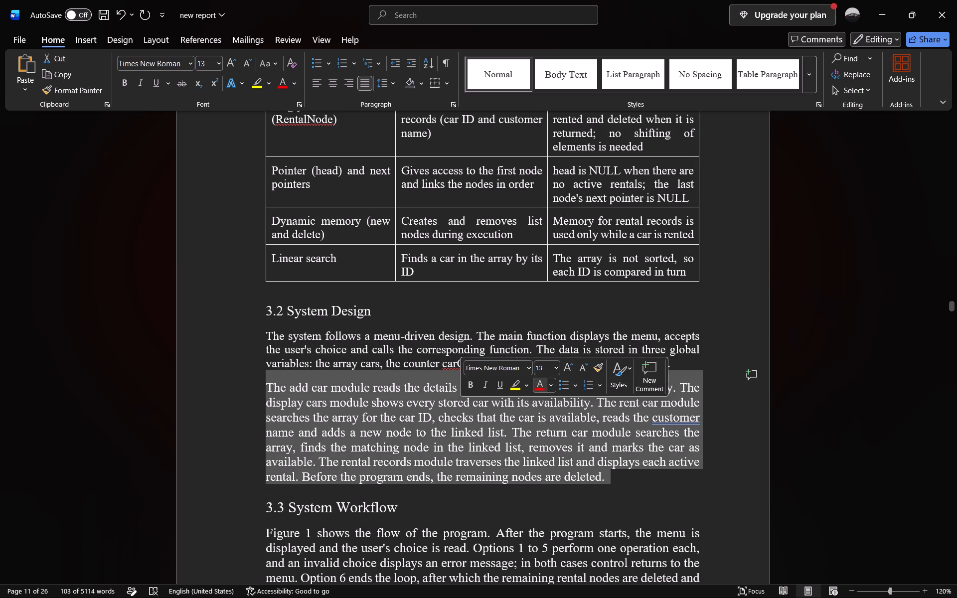
pyautogui.click(576, 370)
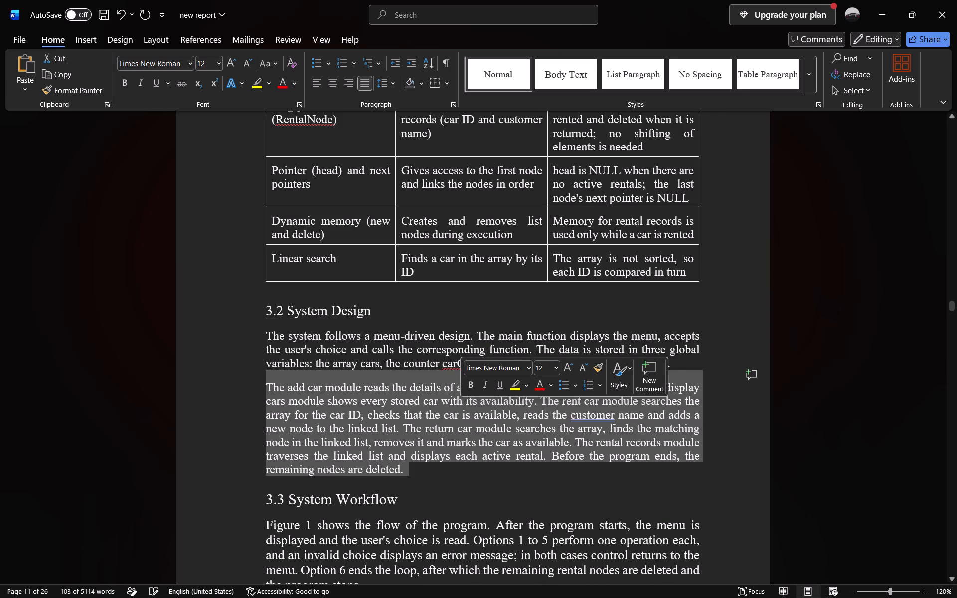
# Set the body paragraph of section 3.3 System Workflow to font size 12 and its heading to font size 14.
pyautogui.tripleClick(510, 543)
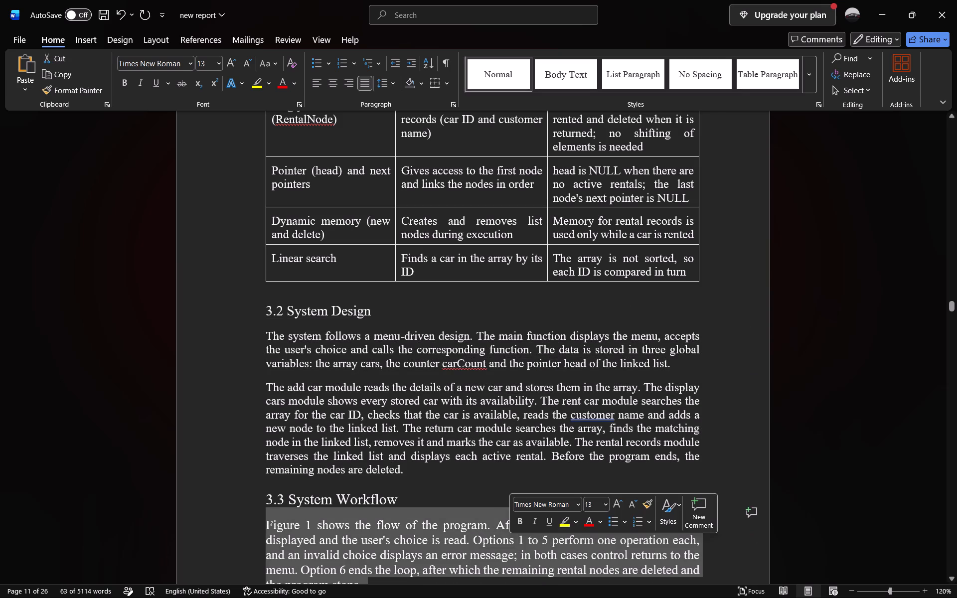
pyautogui.click(633, 506)
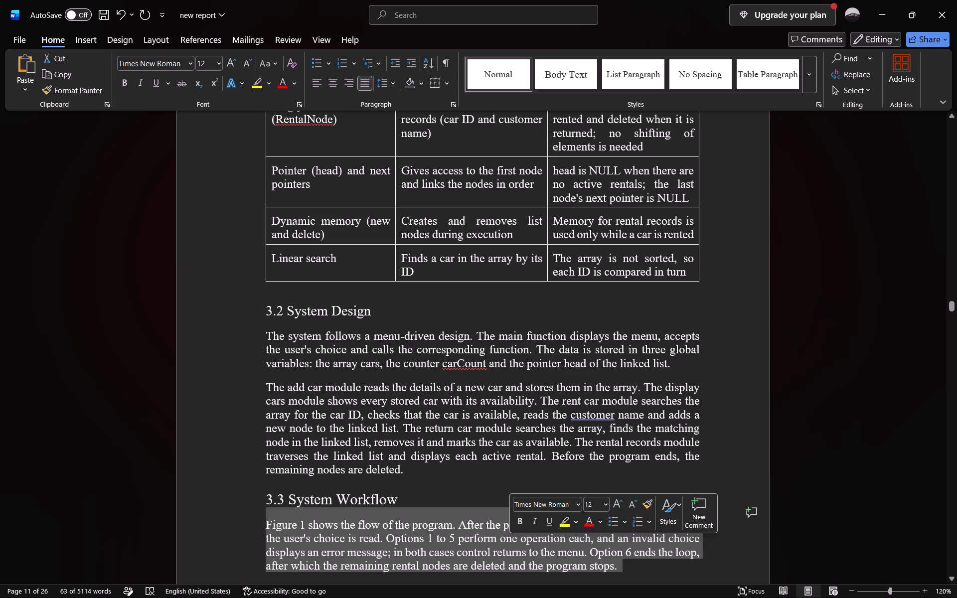
pyautogui.tripleClick(388, 501)
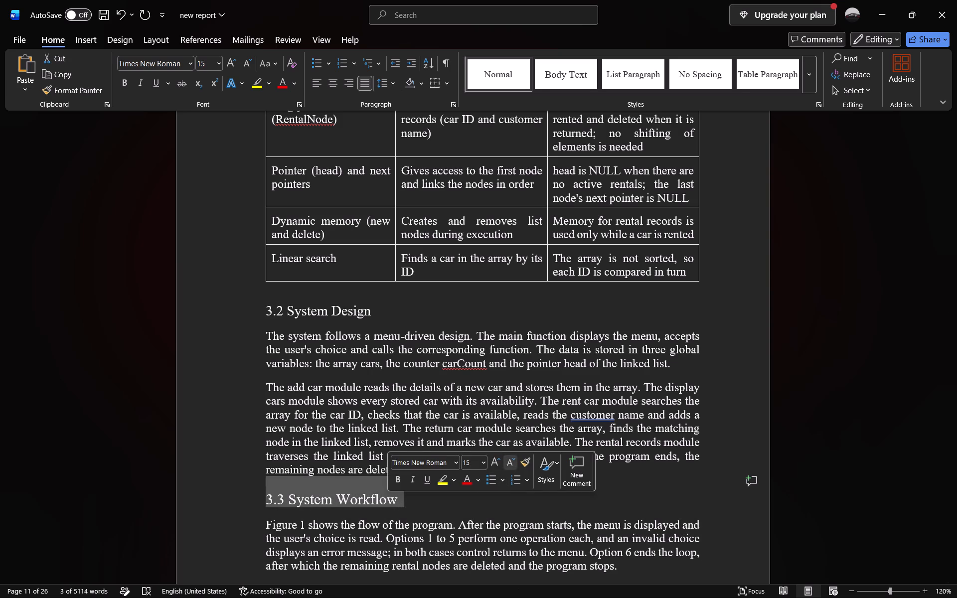
pyautogui.click(504, 462)
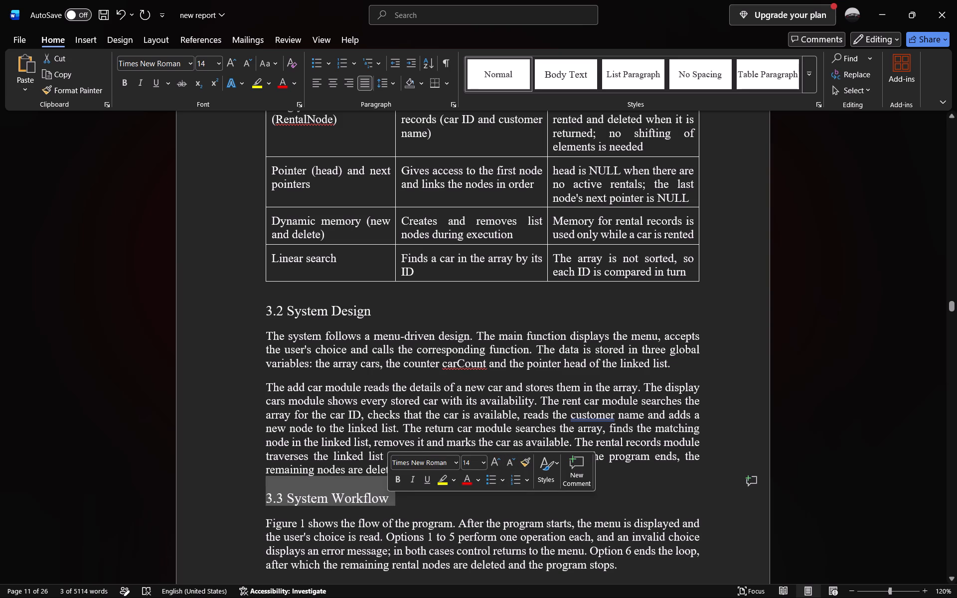
pyautogui.click(368, 505)
# Widen the flow chart picture above the Figure 1 caption by stretching its right edge outward, keeping its height.
pyautogui.scroll(-2, 368, 505)
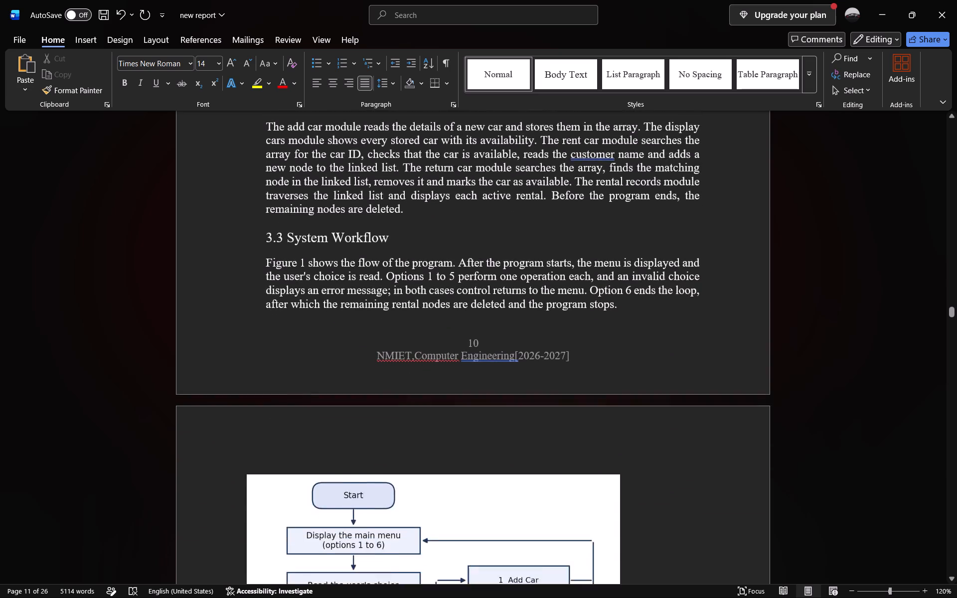
pyautogui.scroll(-2, 368, 505)
pyautogui.click(368, 505)
pyautogui.scroll(-2, 368, 505)
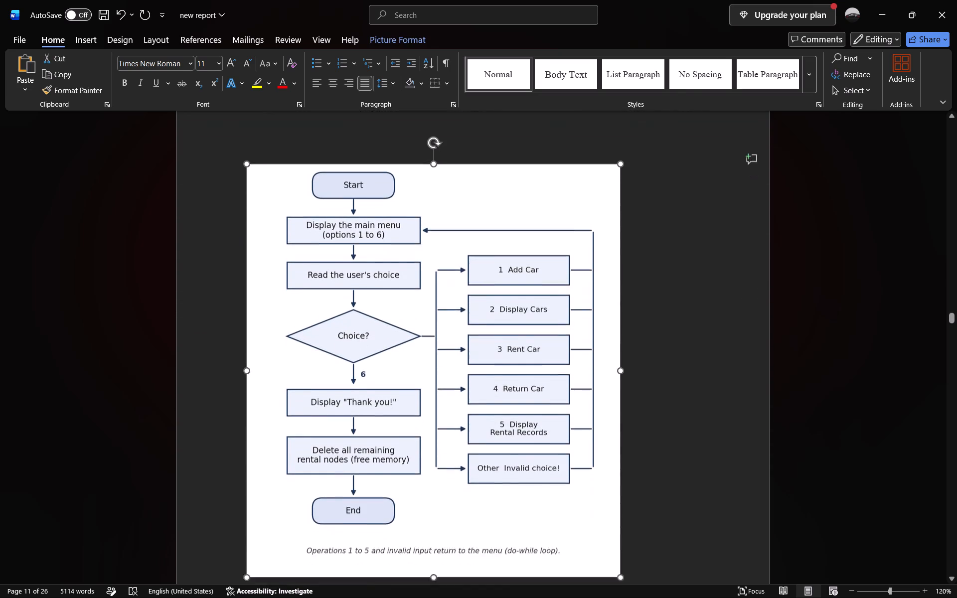
pyautogui.scroll(-1, 368, 505)
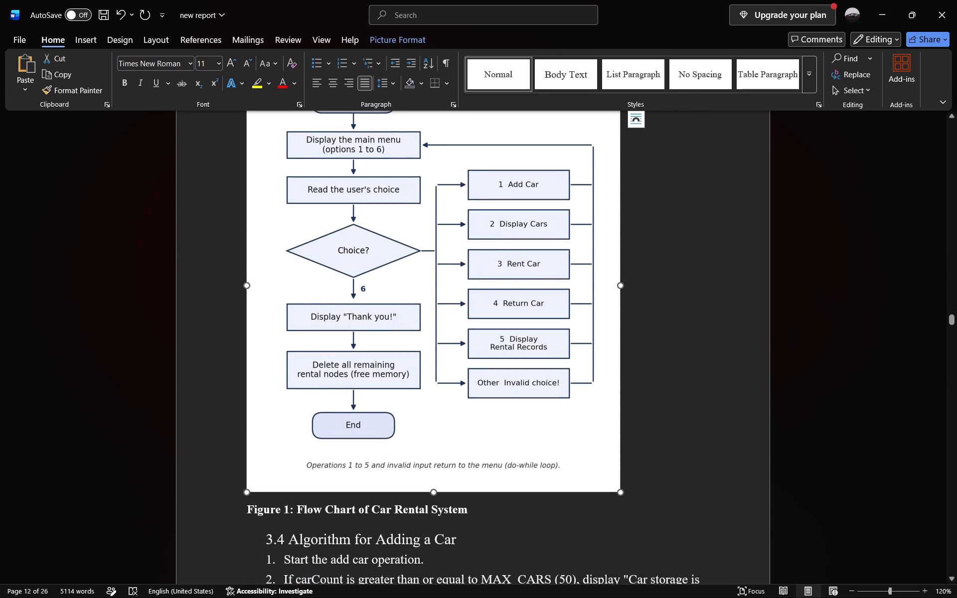
pyautogui.moveTo(623, 286); pyautogui.dragTo(633, 284)
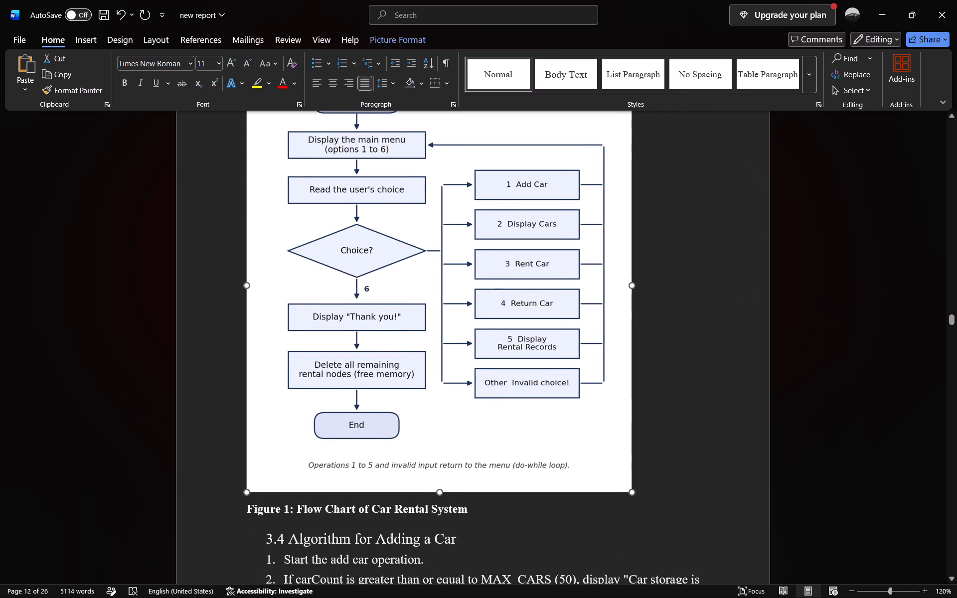
pyautogui.moveTo(633, 284); pyautogui.dragTo(670, 286)
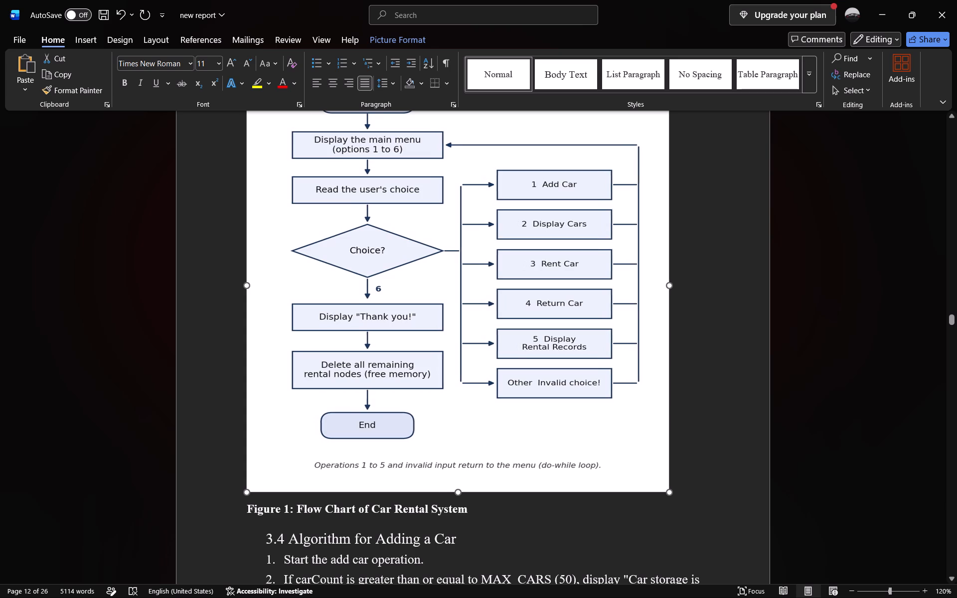
# Stretch the flow chart picture above the Figure 1 caption slightly wider and reduce its height from the bottom edge.
pyautogui.moveTo(670, 286); pyautogui.dragTo(685, 286)
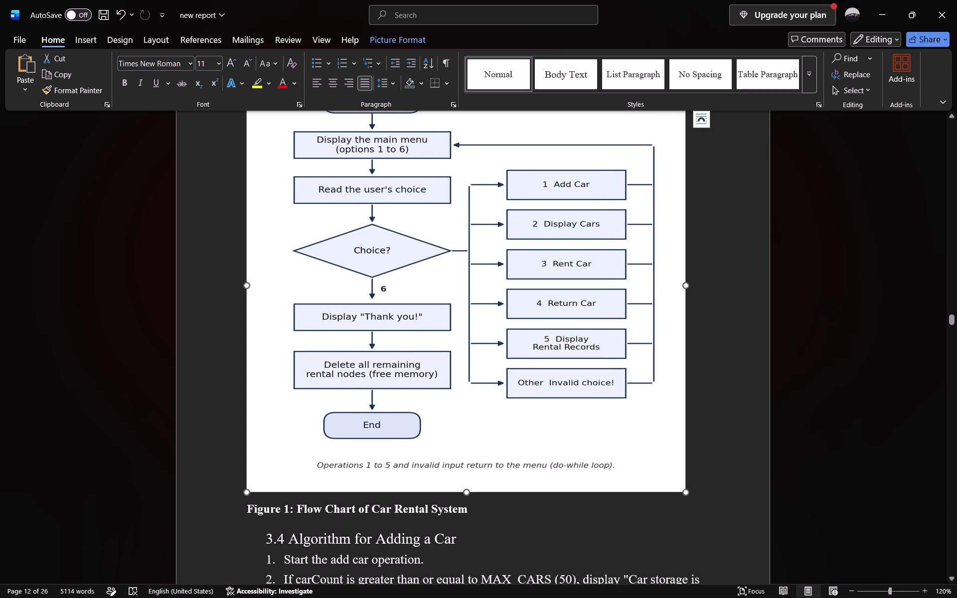
pyautogui.moveTo(467, 491); pyautogui.dragTo(463, 477)
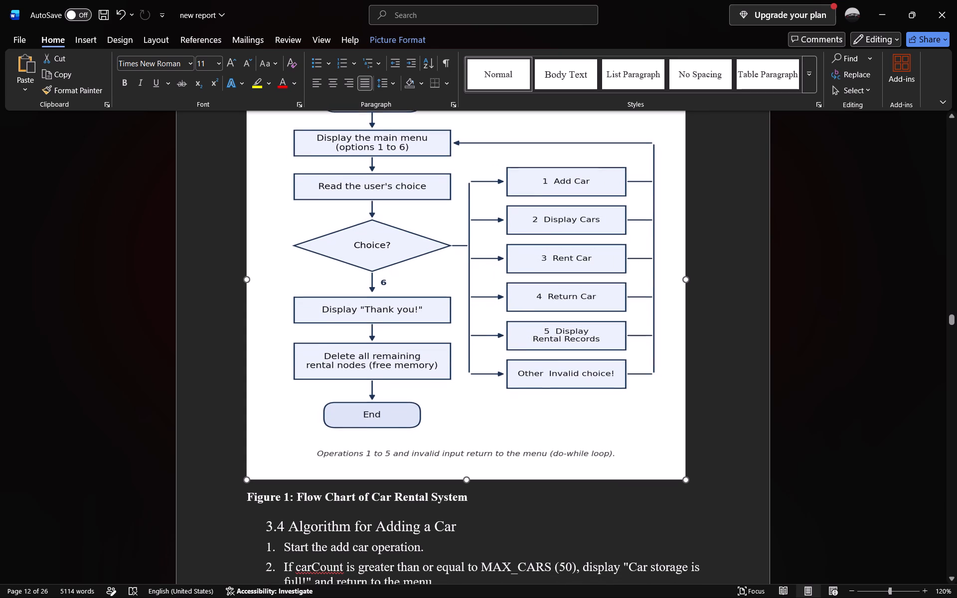
pyautogui.moveTo(463, 477); pyautogui.dragTo(463, 447)
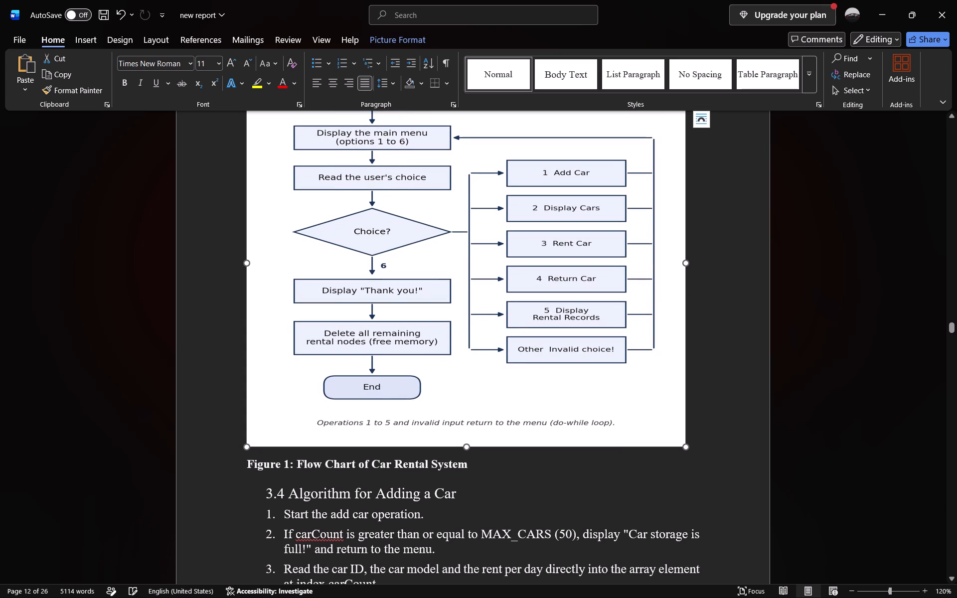
pyautogui.click(533, 518)
pyautogui.scroll(-1, 533, 518)
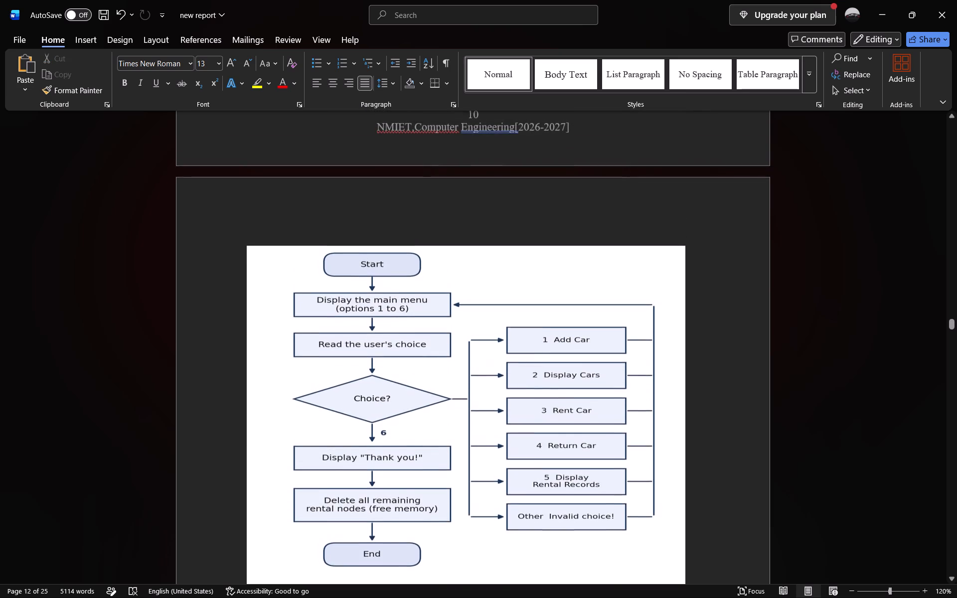
pyautogui.scroll(-2, 533, 518)
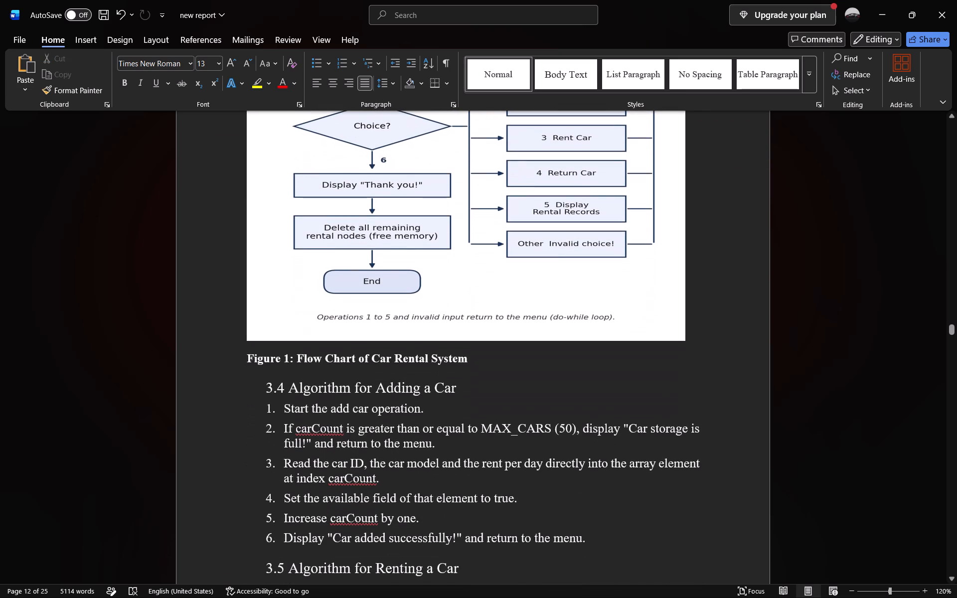
# Set the "Figure 1: Flow Chart of Car Rental System" caption to font size 14 and indent it three tab stops toward the picture's centre.
pyautogui.tripleClick(372, 357)
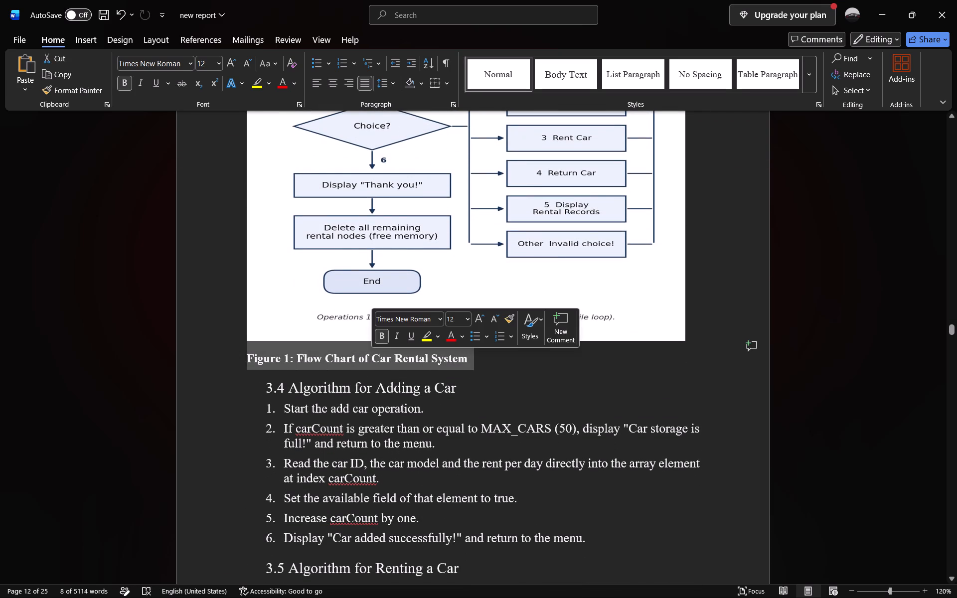
pyautogui.click(482, 322)
pyautogui.click(292, 377)
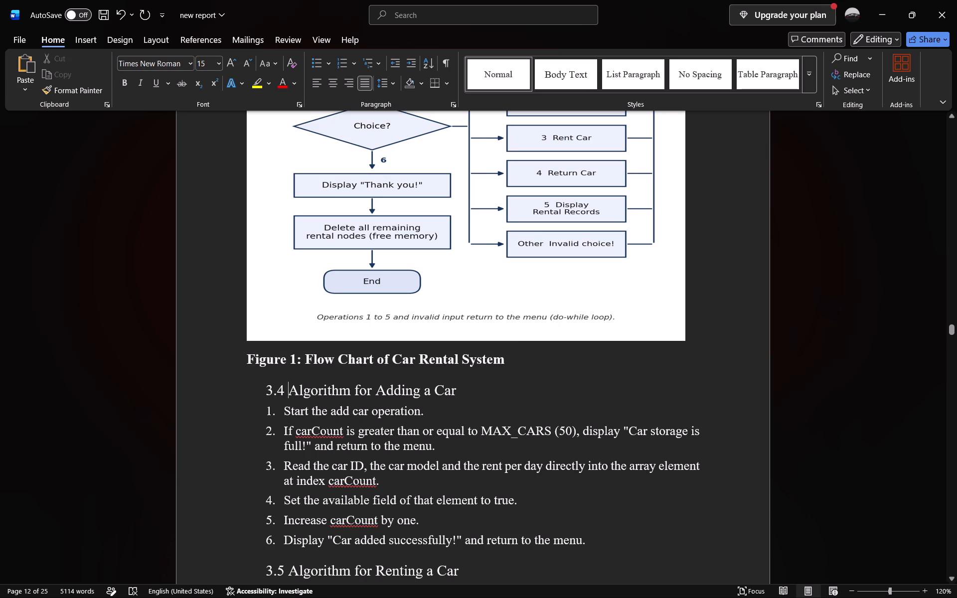
pyautogui.click(246, 361)
pyautogui.press('Tab')
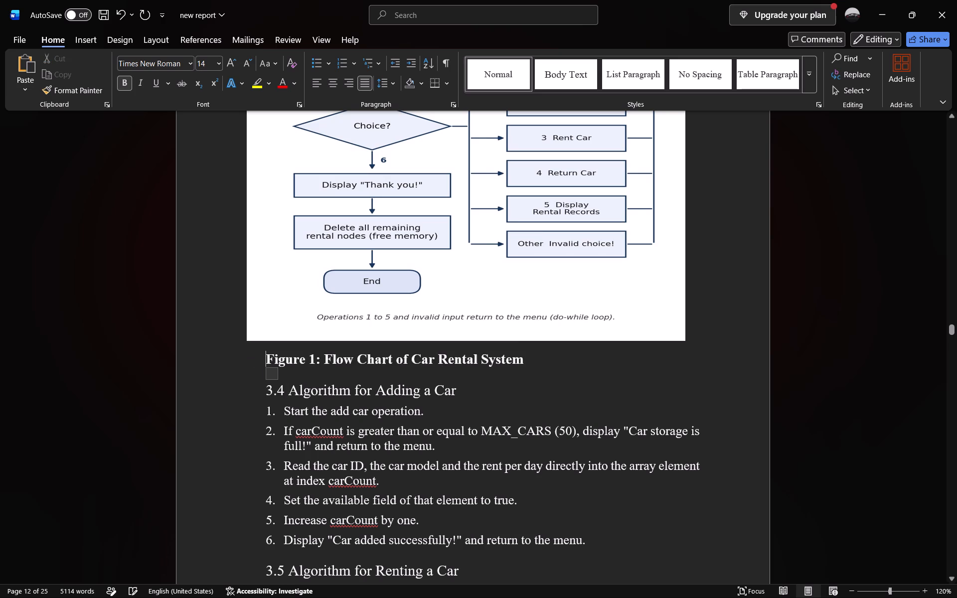
pyautogui.press('Tab')
pyautogui.press('Tab')
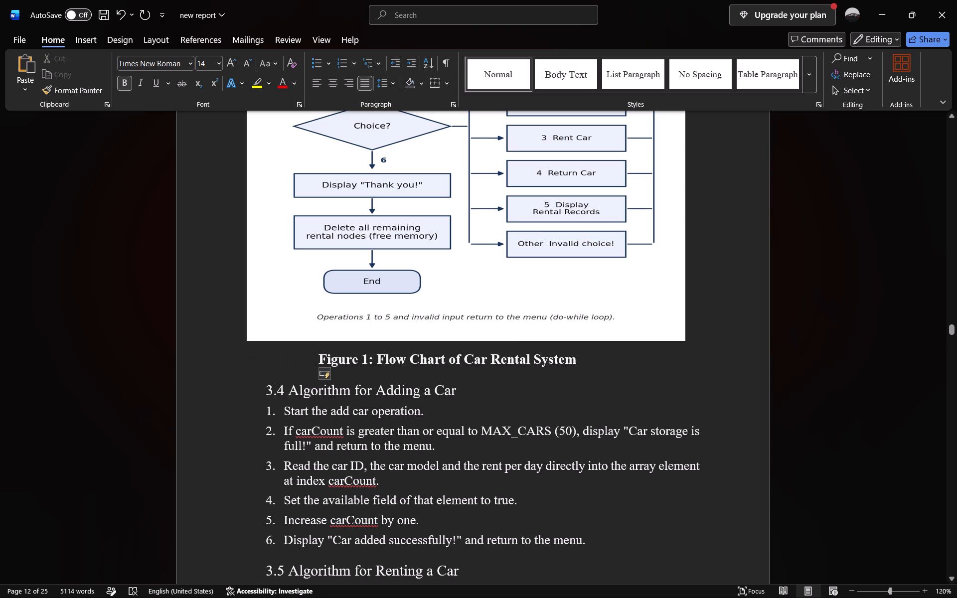
pyautogui.click(369, 436)
# Reduce the word "for" in the heading "3.4 Algorithm for Adding a Car" to font size 14.
pyautogui.tripleClick(307, 388)
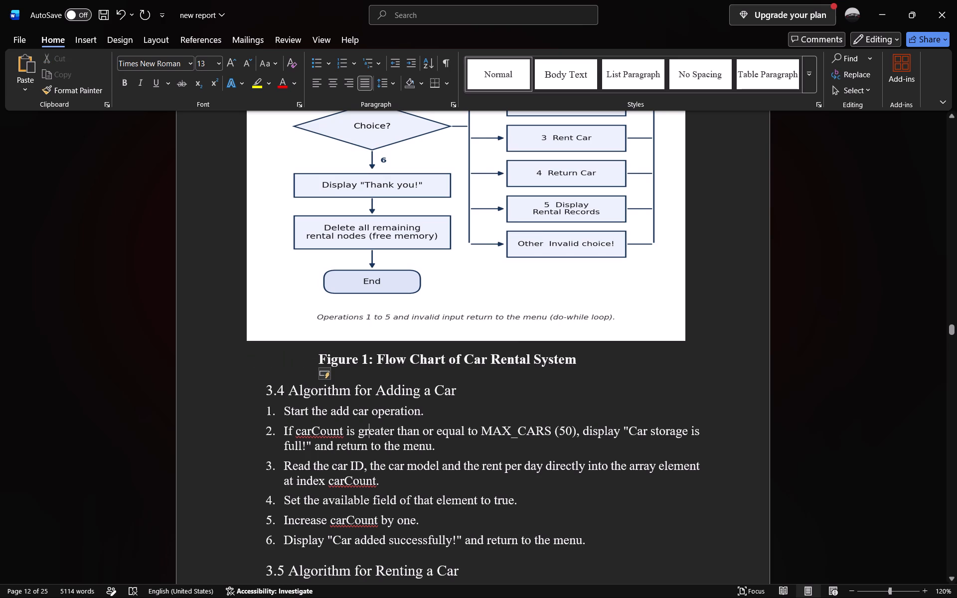
pyautogui.click(307, 388)
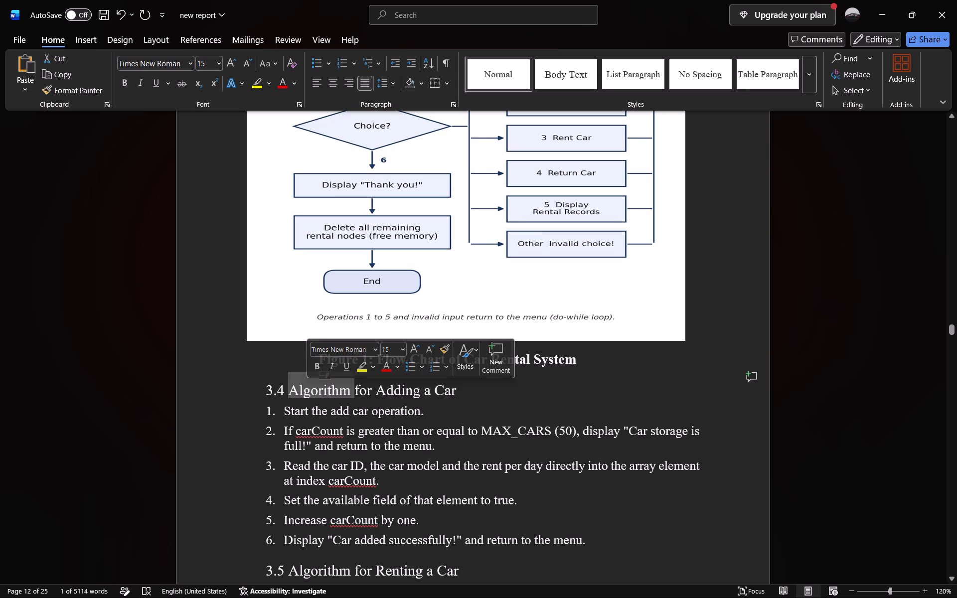
pyautogui.tripleClick(359, 391)
pyautogui.click(359, 391)
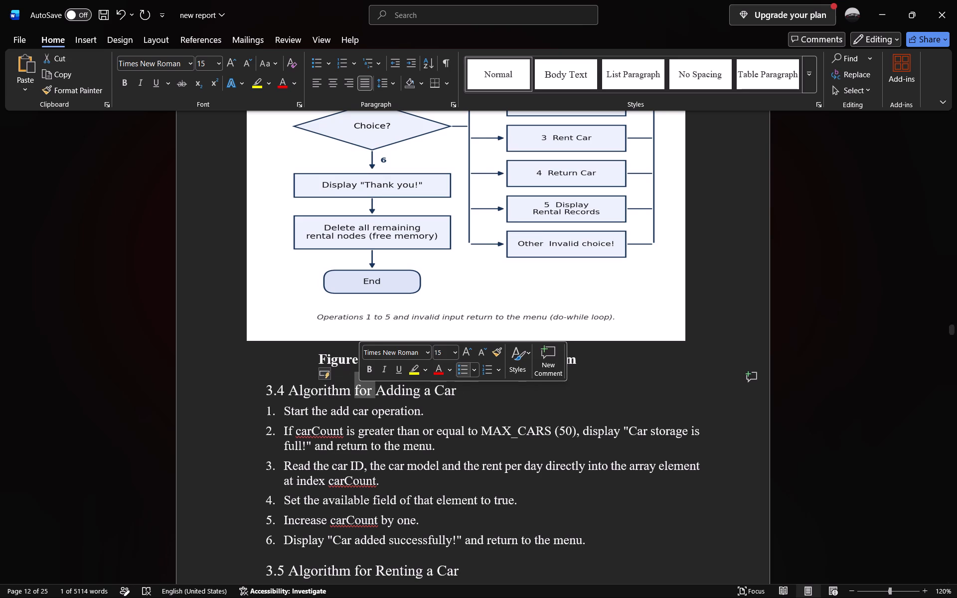
pyautogui.click(483, 352)
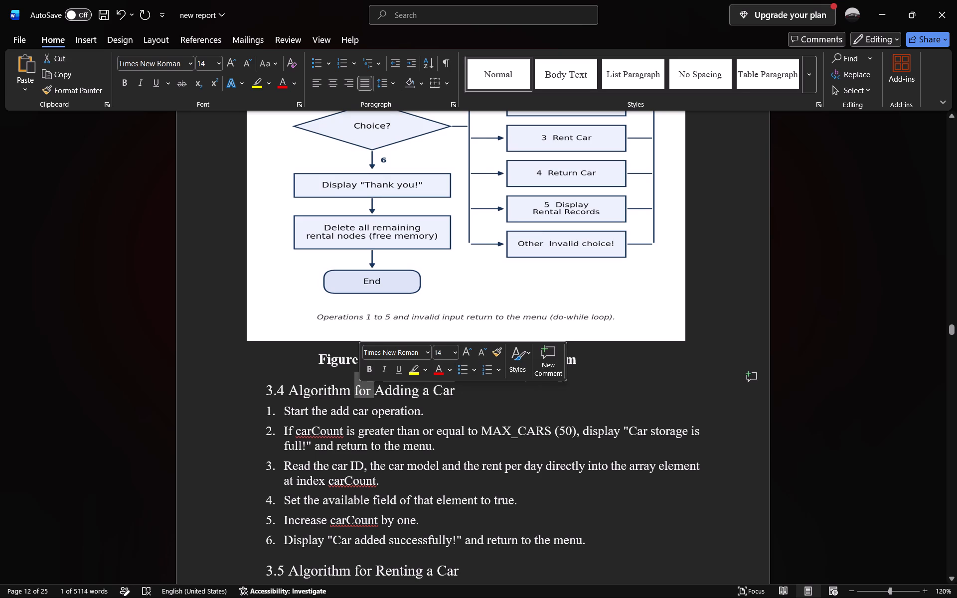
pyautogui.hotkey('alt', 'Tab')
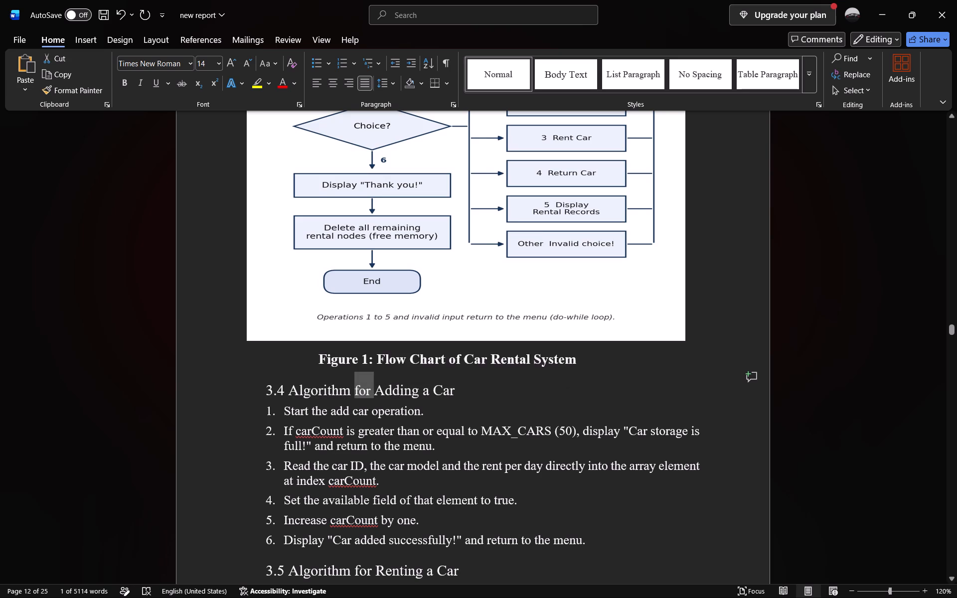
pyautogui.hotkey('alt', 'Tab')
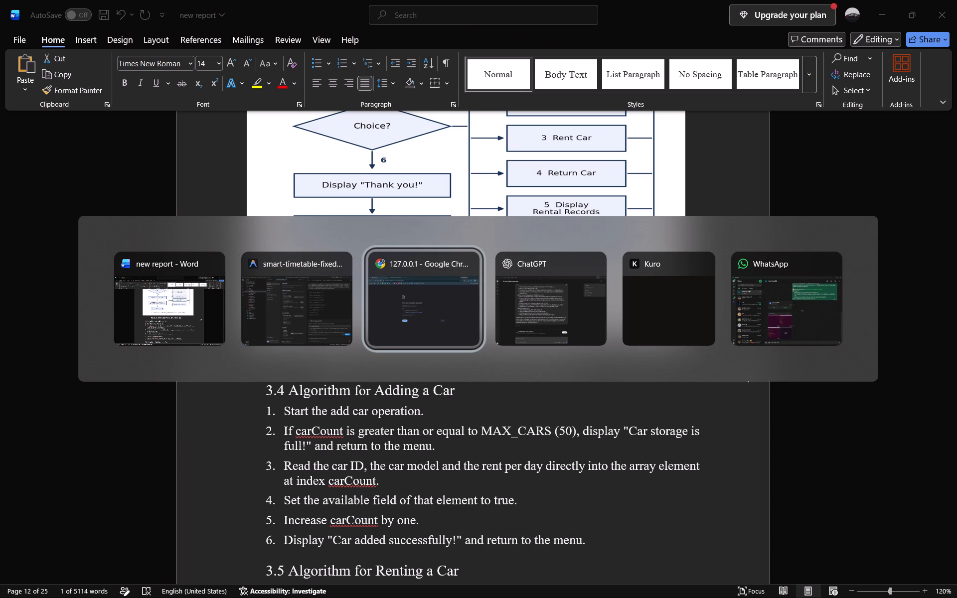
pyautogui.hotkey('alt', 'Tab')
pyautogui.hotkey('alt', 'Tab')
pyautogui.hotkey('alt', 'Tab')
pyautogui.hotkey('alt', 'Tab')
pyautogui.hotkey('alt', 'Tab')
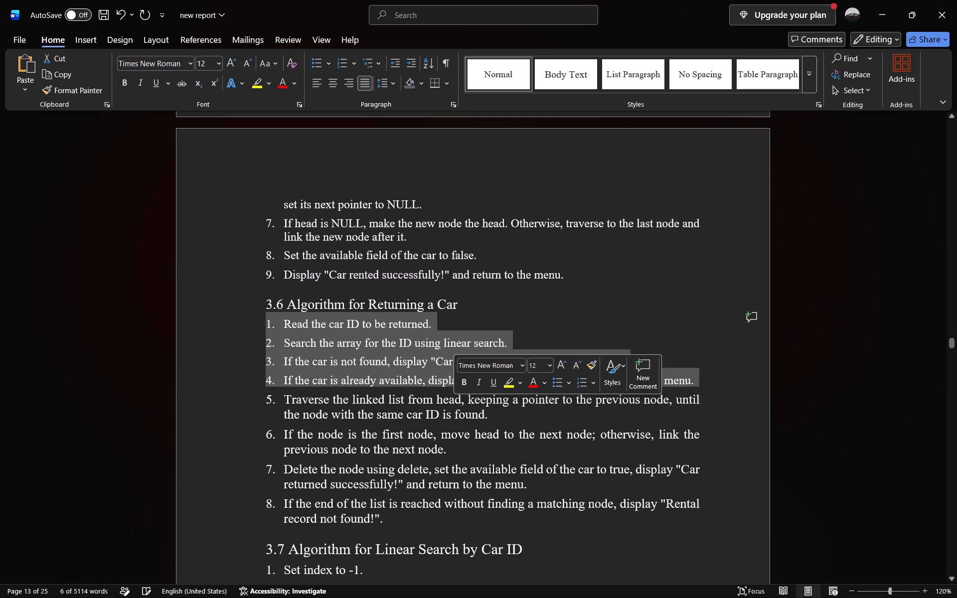
pyautogui.doubleClick(263, 399)
pyautogui.moveTo(263, 399); pyautogui.dragTo(352, 503)
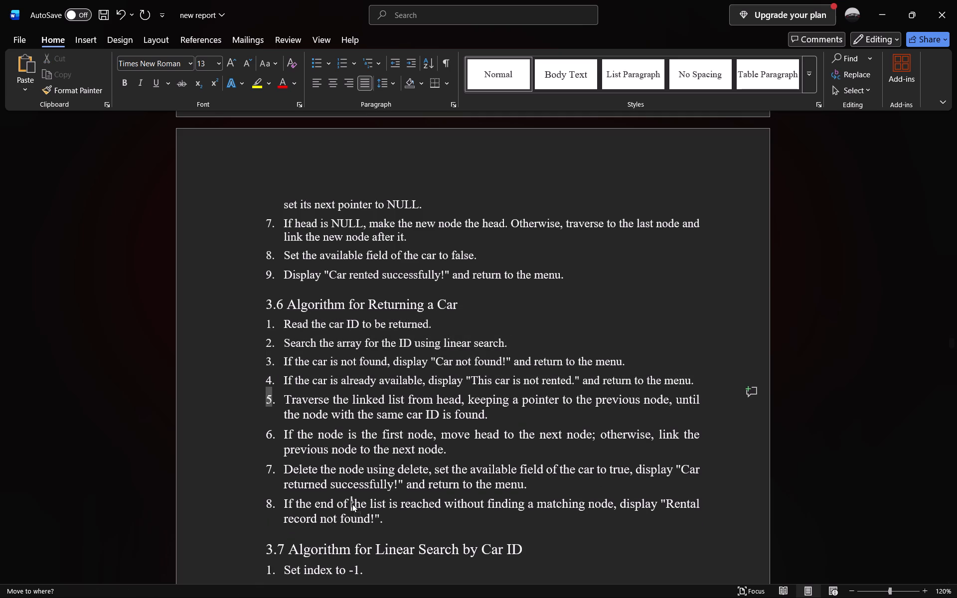
pyautogui.moveTo(352, 503); pyautogui.dragTo(268, 396)
pyautogui.doubleClick(268, 396)
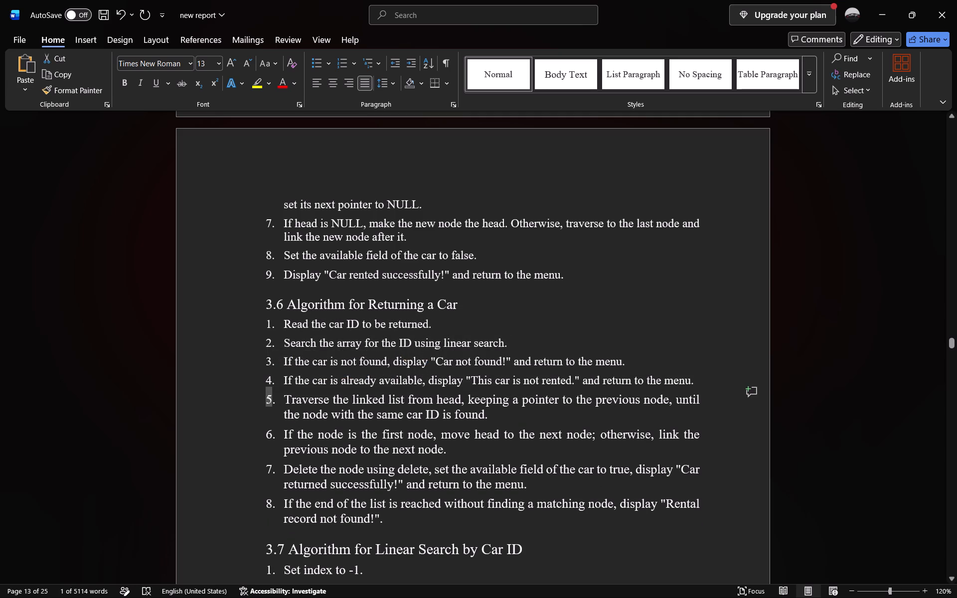
pyautogui.click(261, 400)
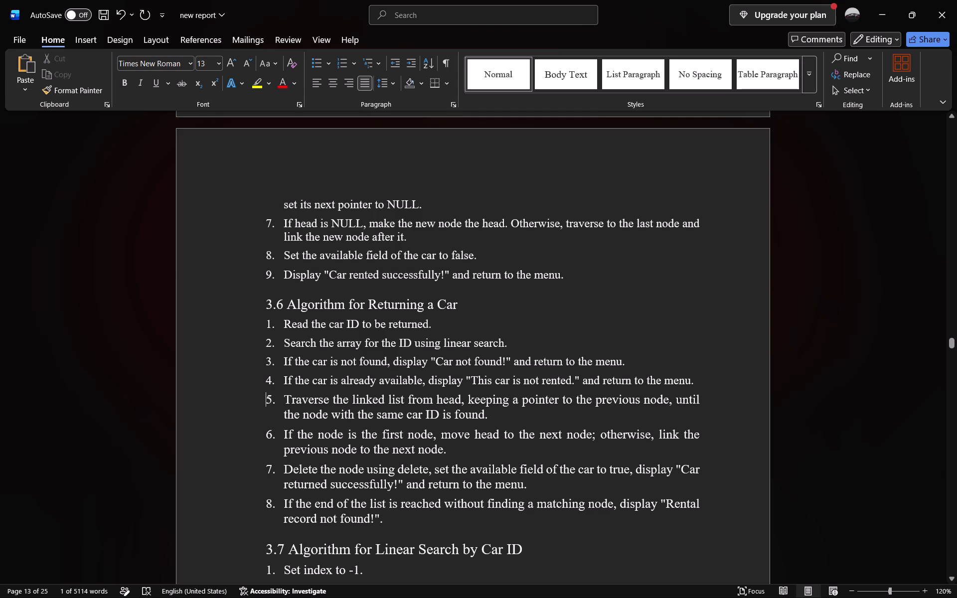
pyautogui.click(267, 399)
pyautogui.moveTo(267, 399); pyautogui.dragTo(373, 525)
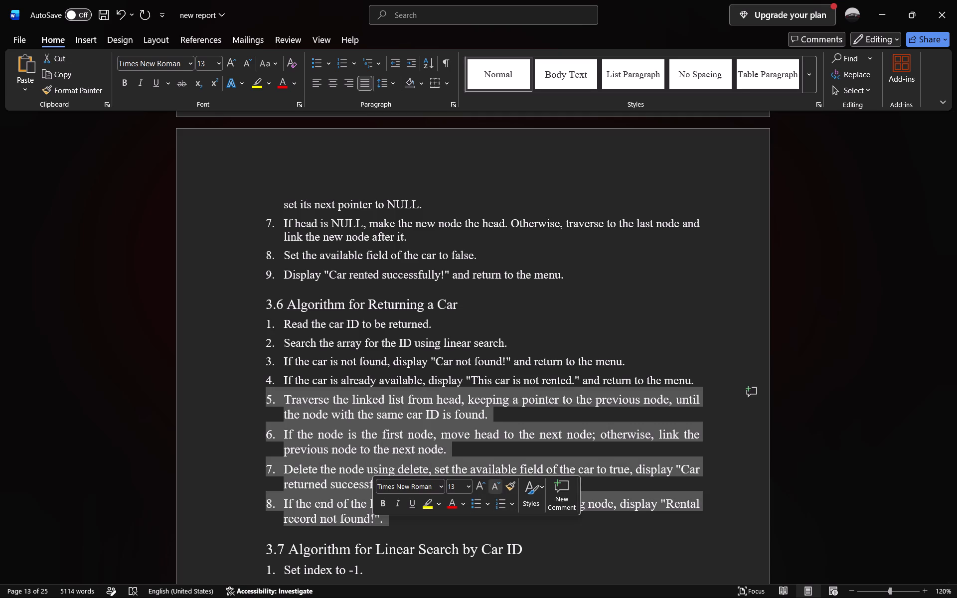
pyautogui.click(498, 487)
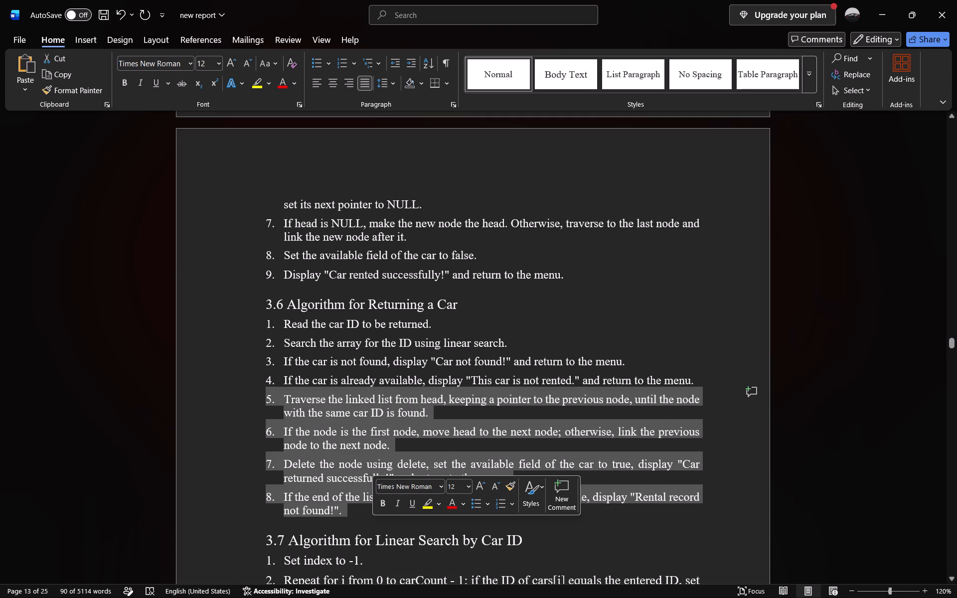
pyautogui.click(258, 317)
pyautogui.moveTo(258, 317); pyautogui.dragTo(324, 408)
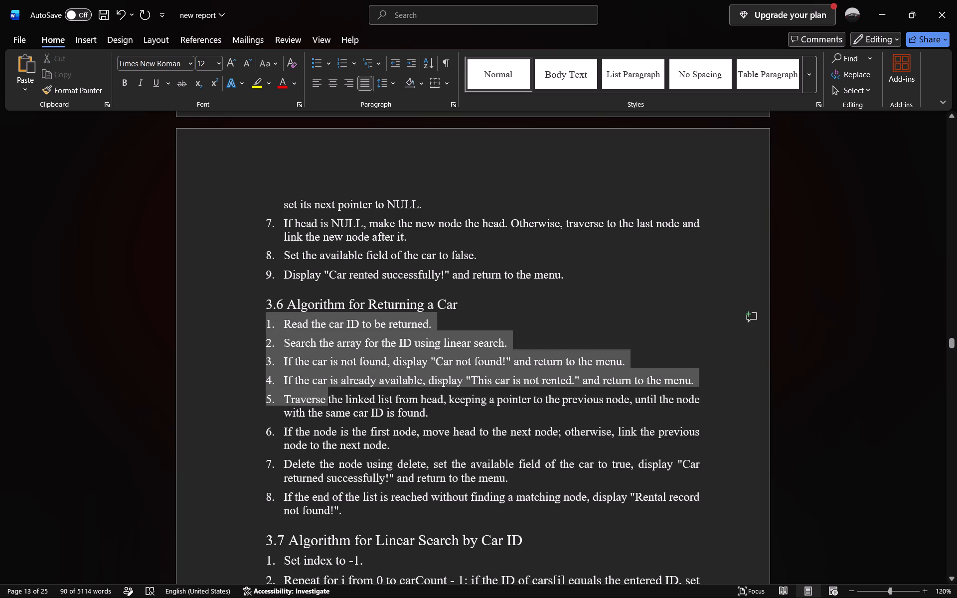
pyautogui.moveTo(324, 408); pyautogui.dragTo(325, 408)
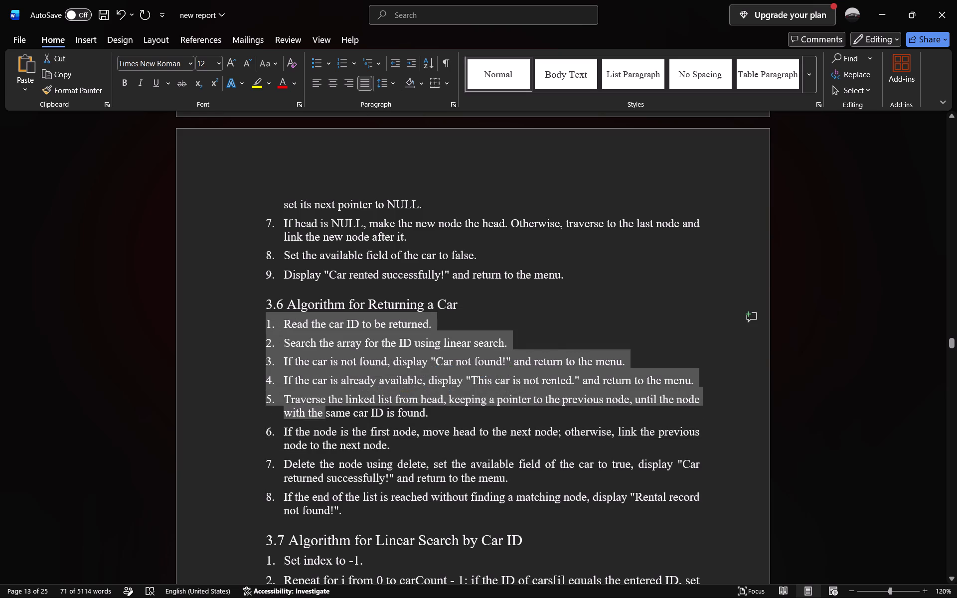
pyautogui.click(448, 482)
# Set the heading "3.7 Algorithm for Linear Search by Car ID" to font size 14 and its numbered items 1 to 3 to 12.
pyautogui.scroll(-2, 448, 482)
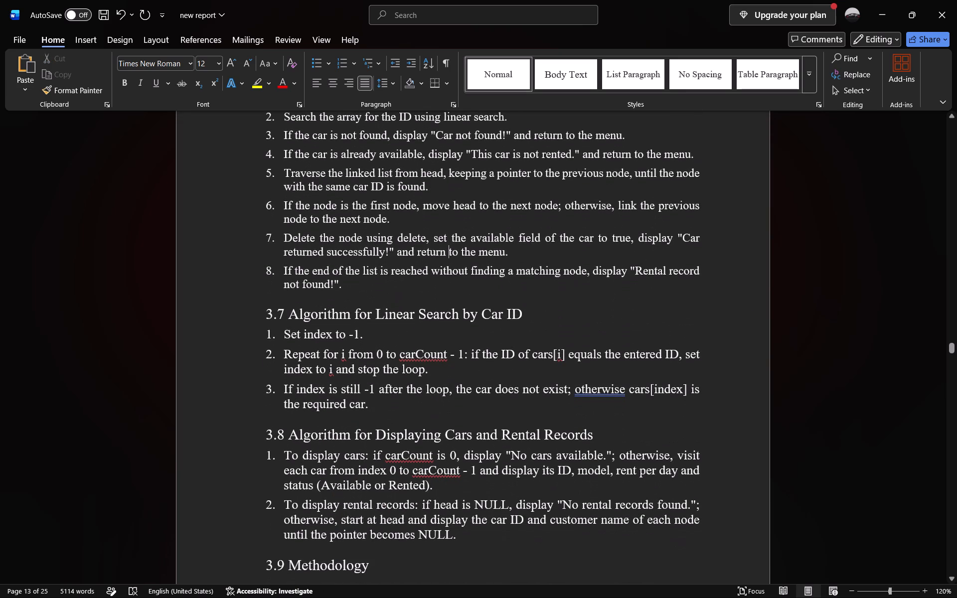
pyautogui.tripleClick(318, 320)
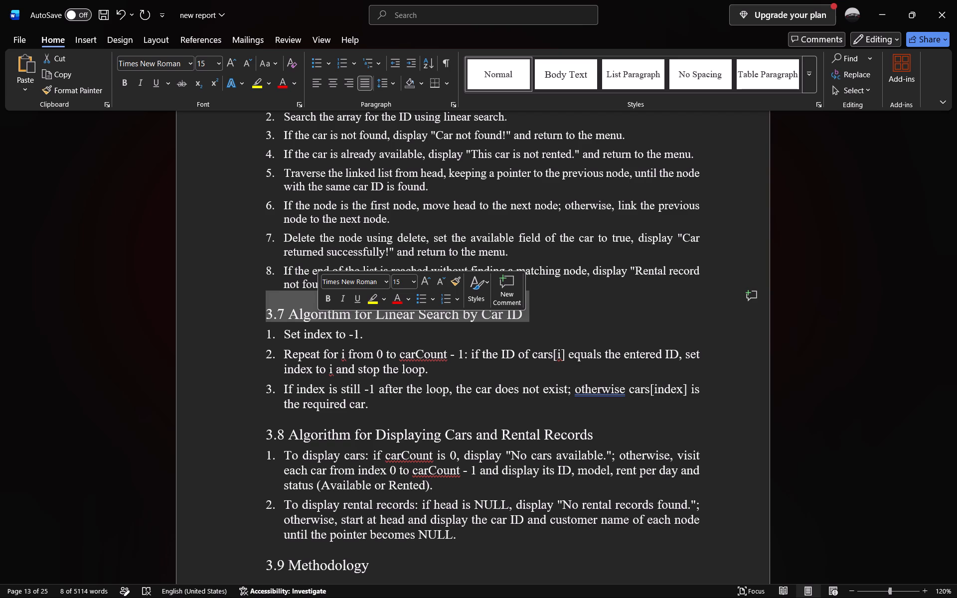
pyautogui.click(441, 282)
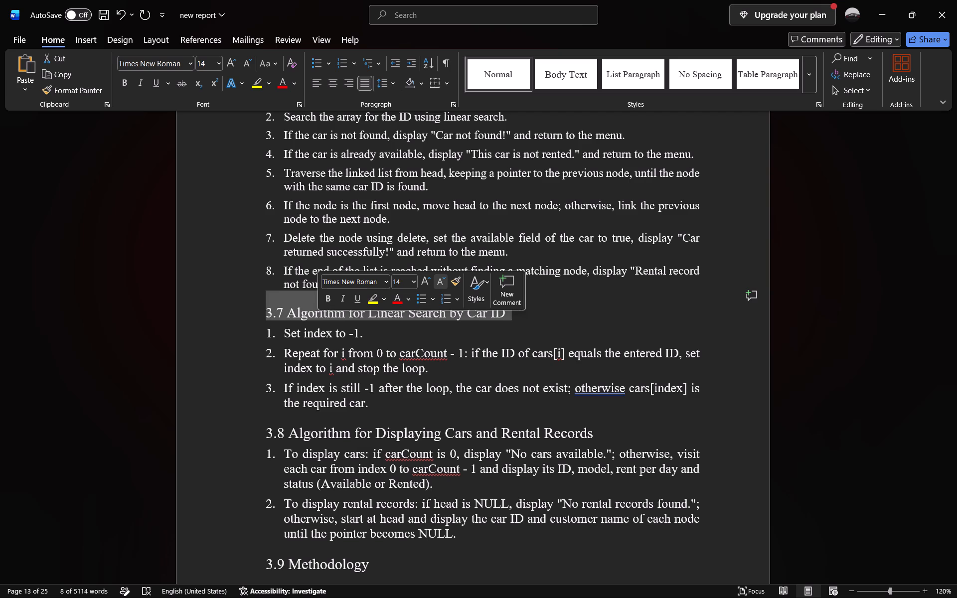
pyautogui.click(574, 336)
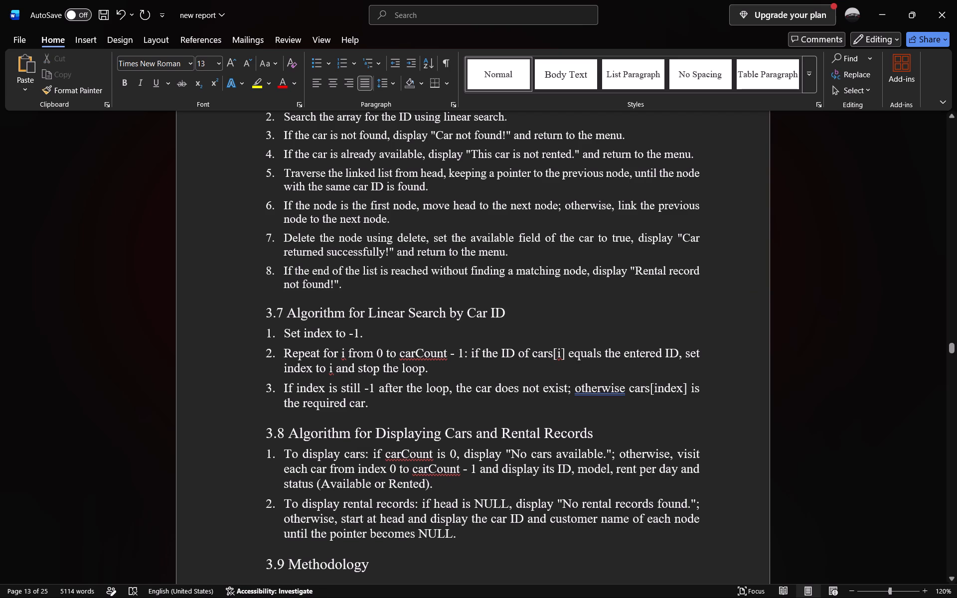
pyautogui.click(285, 332)
pyautogui.moveTo(285, 332); pyautogui.dragTo(370, 414)
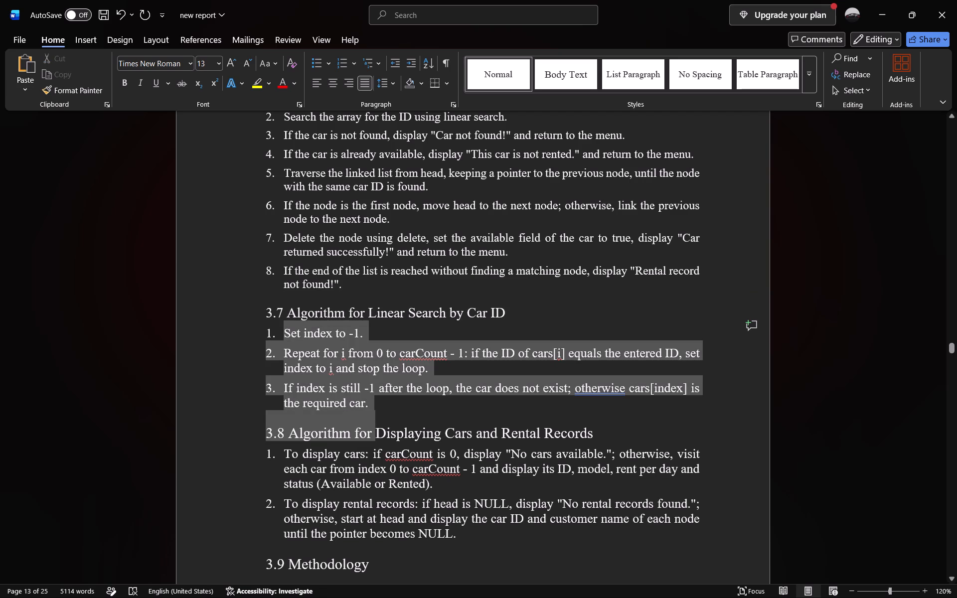
pyautogui.moveTo(370, 414); pyautogui.dragTo(376, 407)
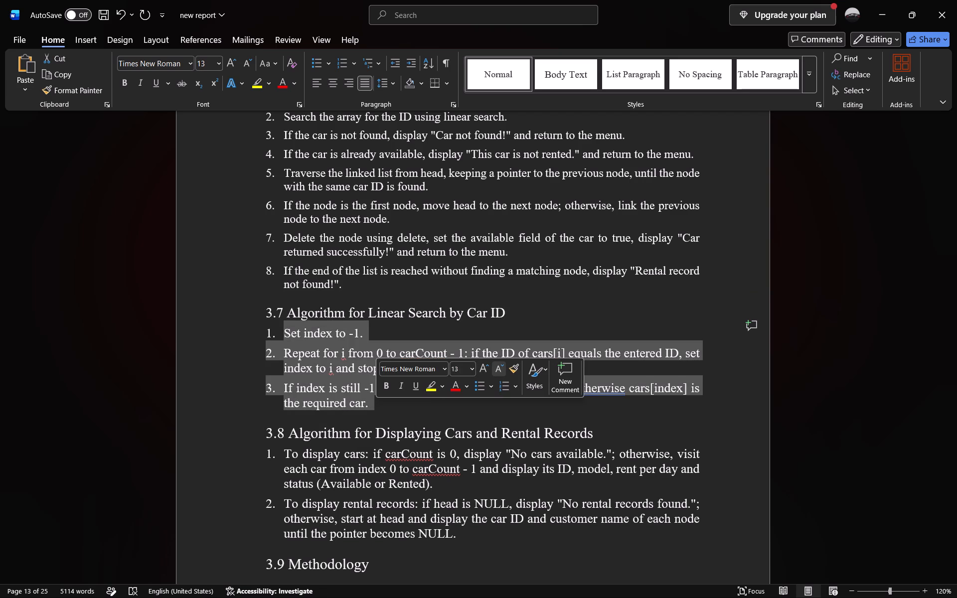
pyautogui.click(494, 365)
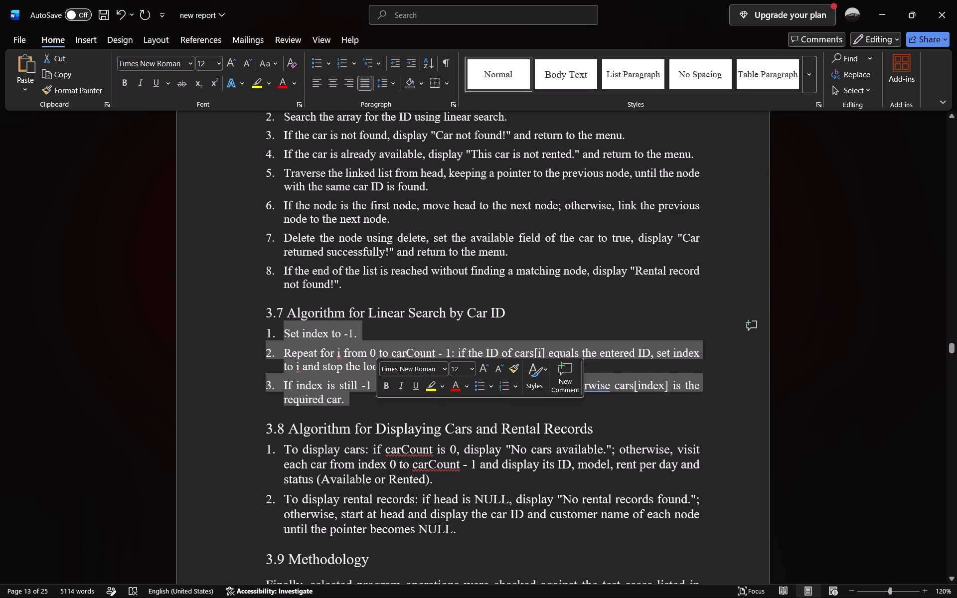
# Set the heading "3.8 Algorithm for Displaying Cars and Rental Records" to font size 14 and its two numbered items to 12.
pyautogui.tripleClick(308, 430)
pyautogui.click(308, 430)
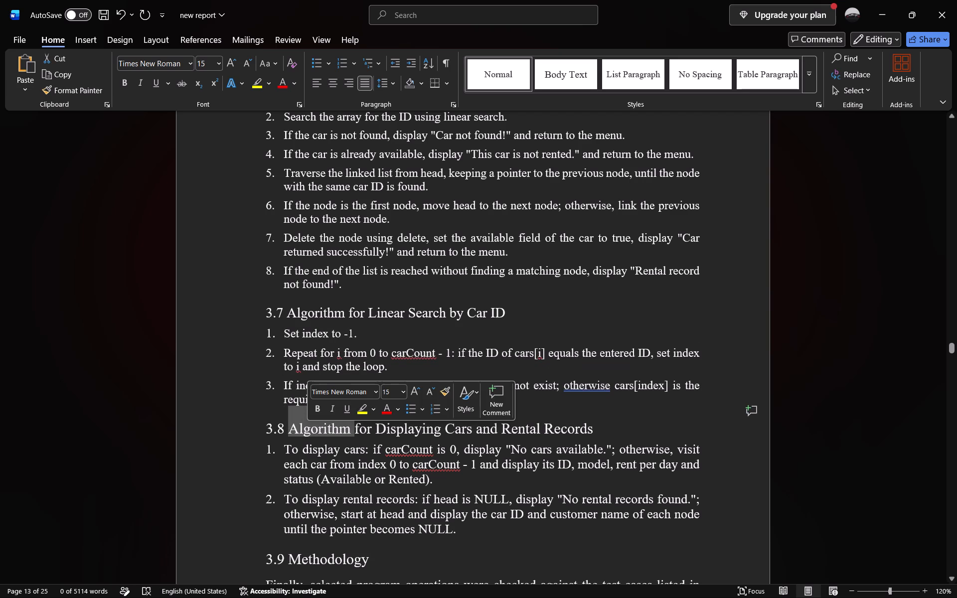
pyautogui.tripleClick(308, 430)
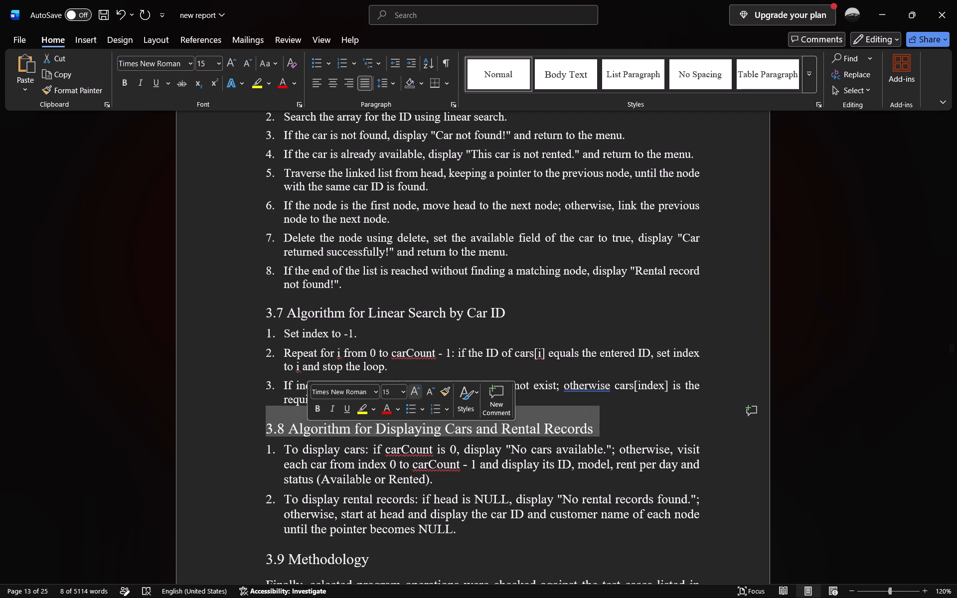
pyautogui.click(433, 391)
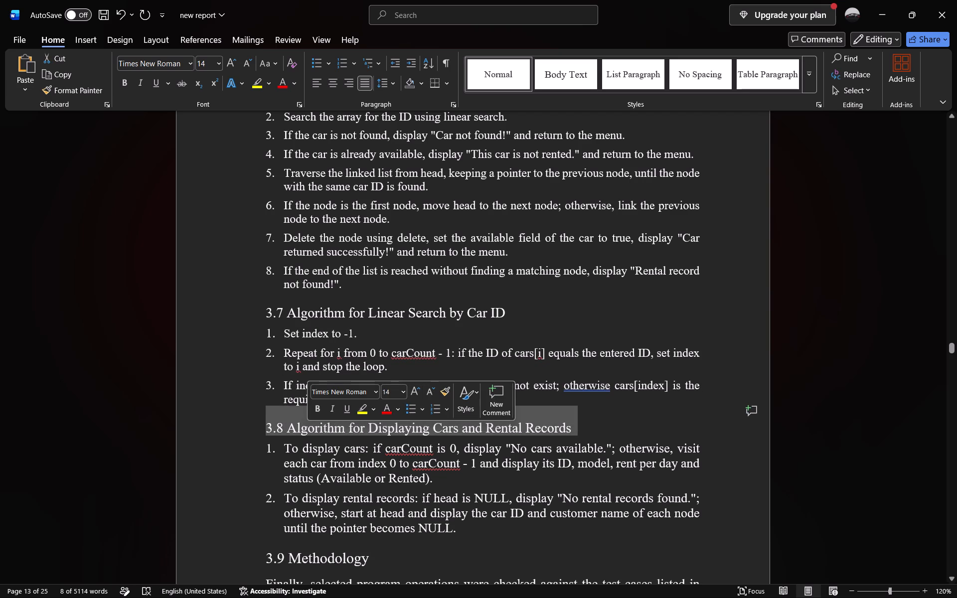
pyautogui.click(263, 446)
pyautogui.moveTo(263, 446); pyautogui.dragTo(433, 537)
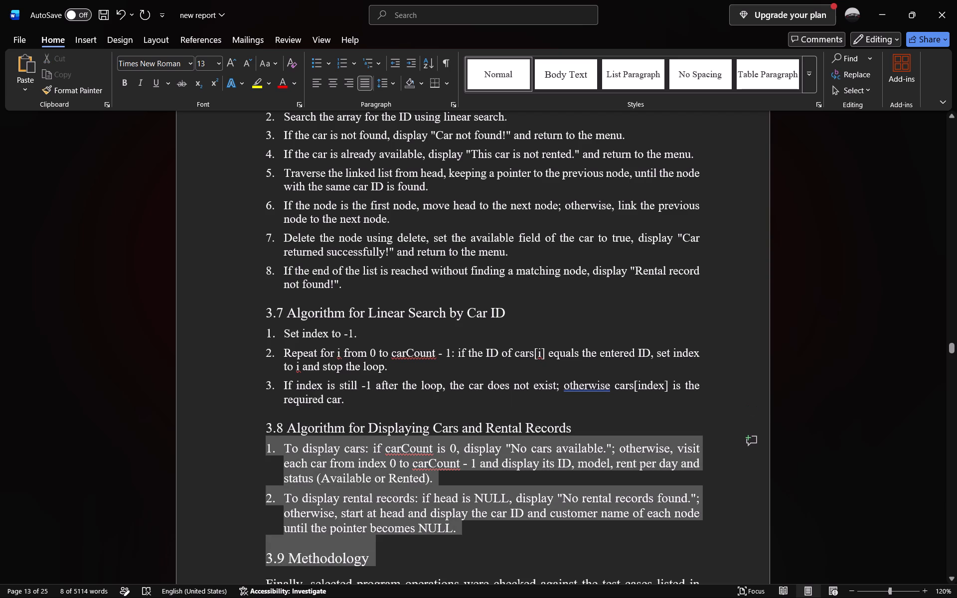
pyautogui.moveTo(433, 537); pyautogui.dragTo(456, 524)
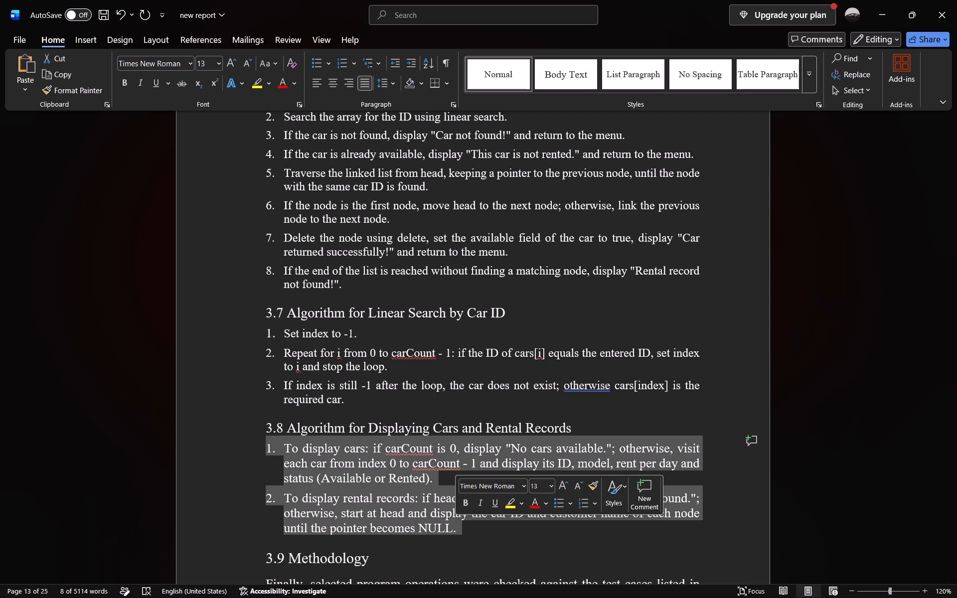
pyautogui.click(575, 488)
pyautogui.click(507, 537)
# Set the heading "3.9 Methodology" to font size 14 and the paragraph below it to 12.
pyautogui.scroll(-1, 507, 537)
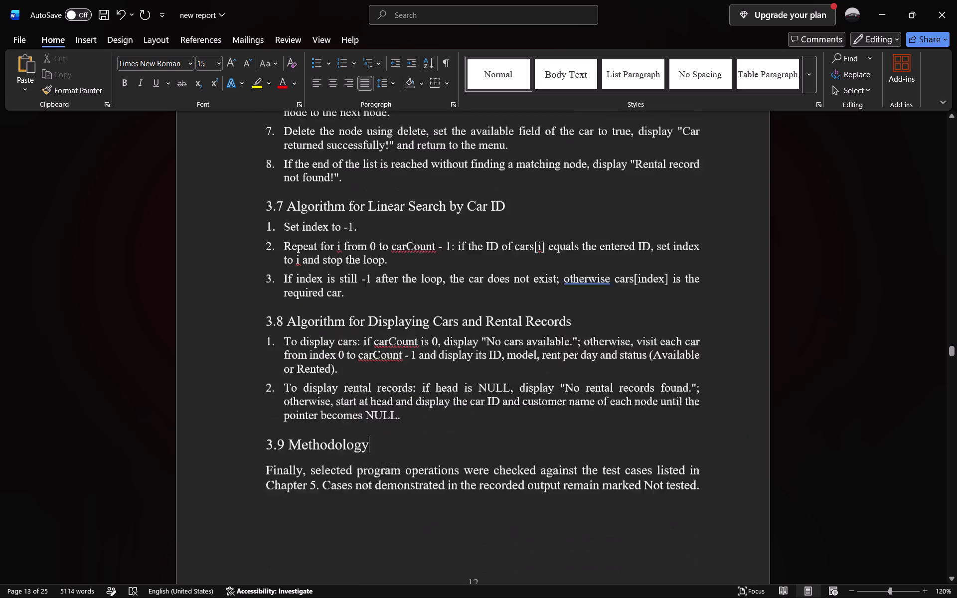
pyautogui.scroll(-2, 507, 537)
pyautogui.tripleClick(328, 263)
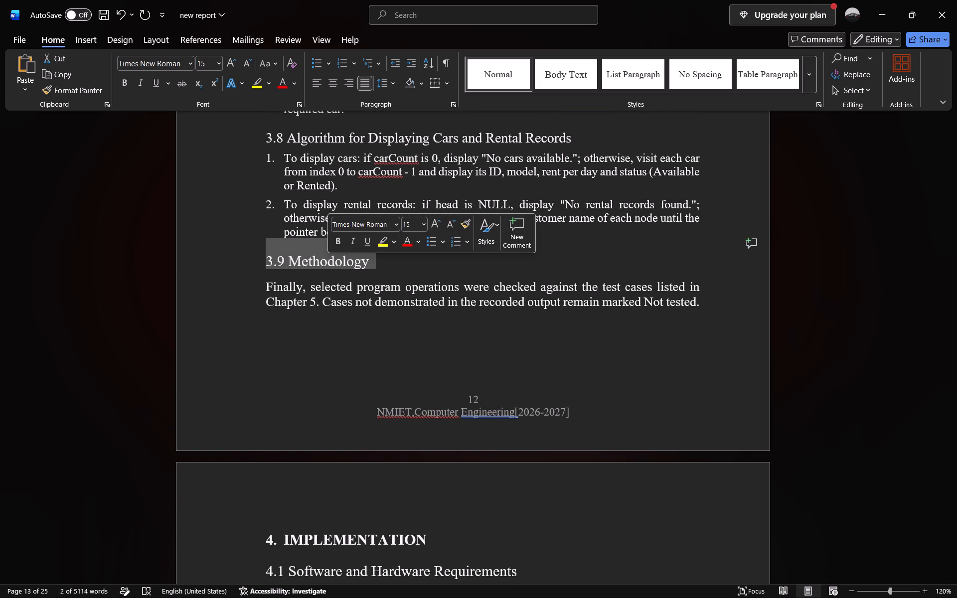
pyautogui.click(452, 226)
pyautogui.tripleClick(313, 309)
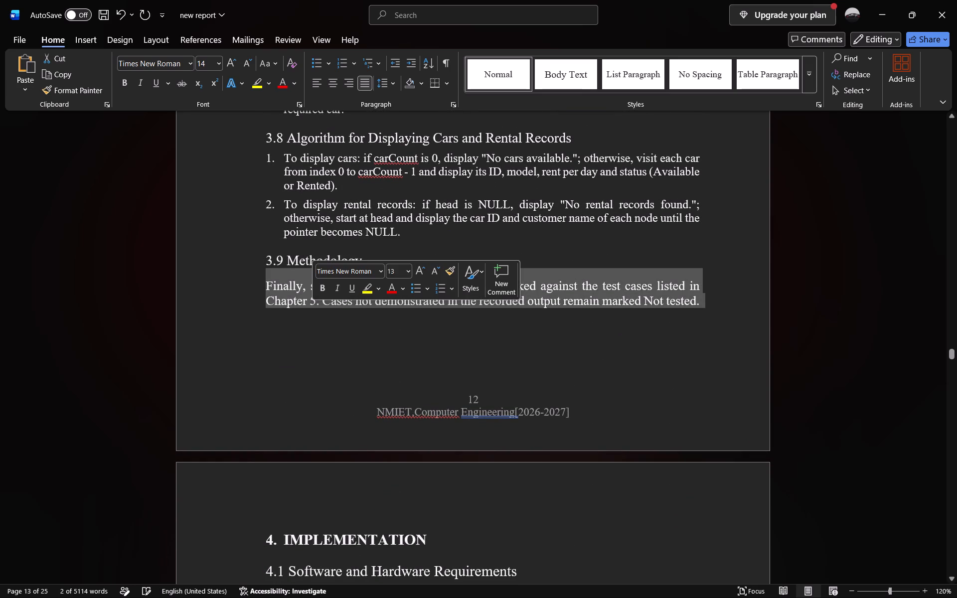
pyautogui.click(436, 279)
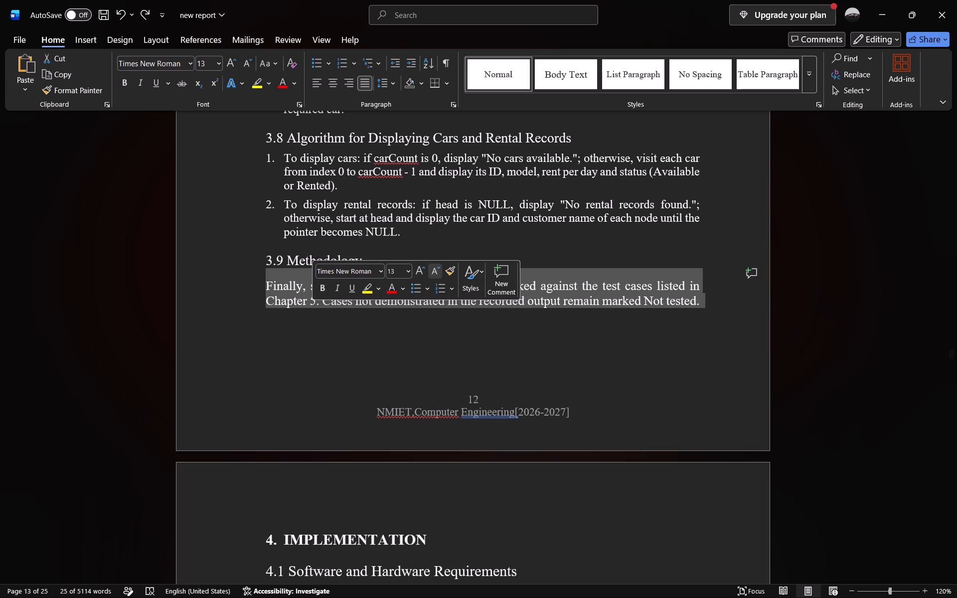
pyautogui.click(436, 264)
pyautogui.click(388, 375)
# Set the heading "4.1 Software and Hardware Requirements" in the Implementation chapter to font size 14.
pyautogui.scroll(-1, 388, 375)
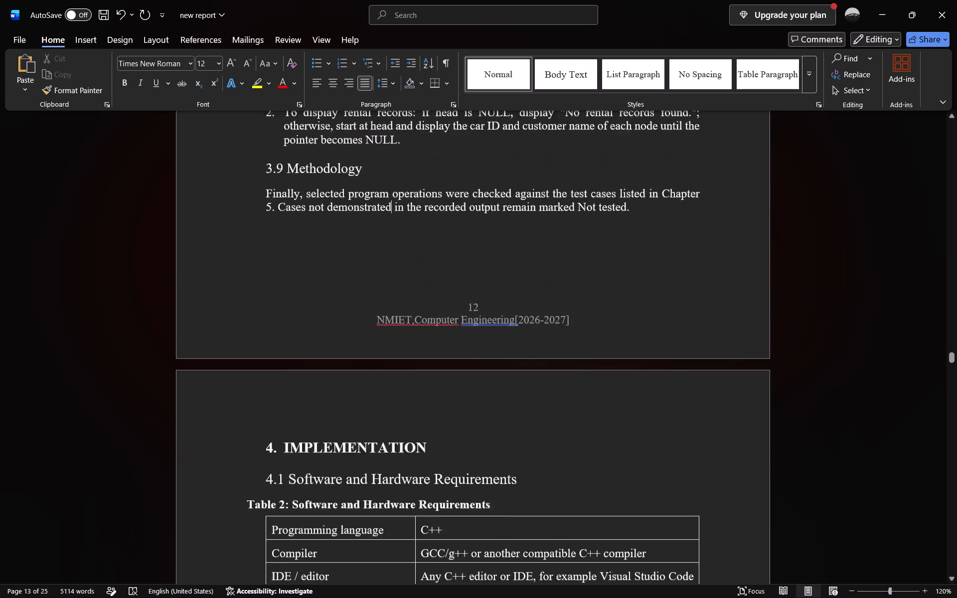
pyautogui.scroll(-1, 388, 375)
pyautogui.tripleClick(351, 299)
pyautogui.click(351, 299)
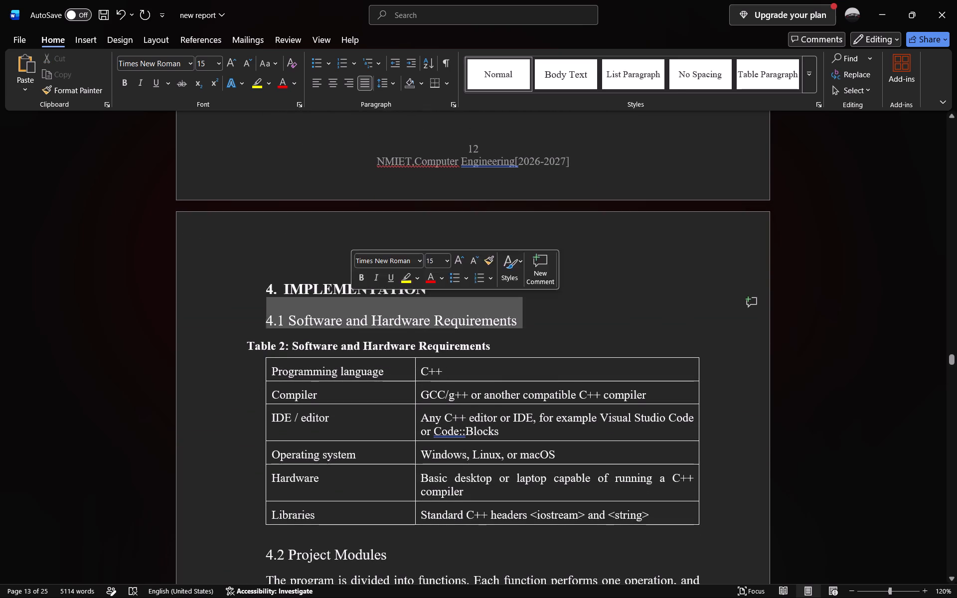
pyautogui.tripleClick(335, 289)
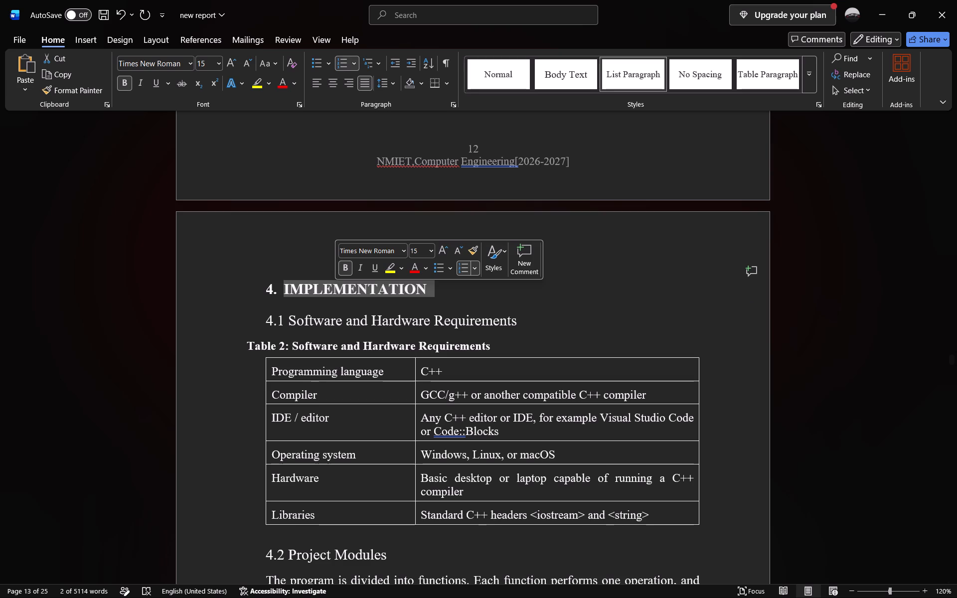
pyautogui.tripleClick(432, 322)
pyautogui.click(432, 322)
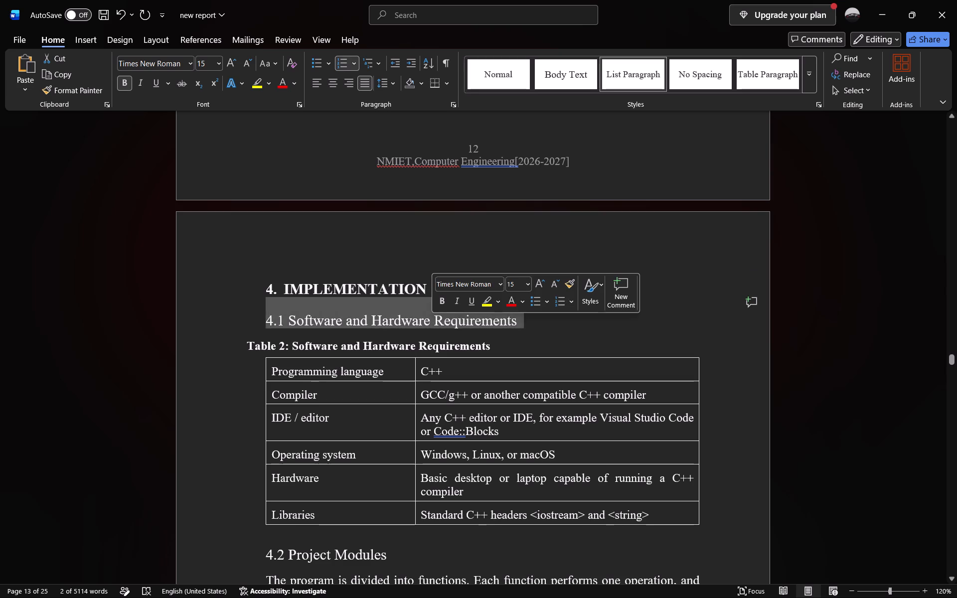
pyautogui.tripleClick(432, 322)
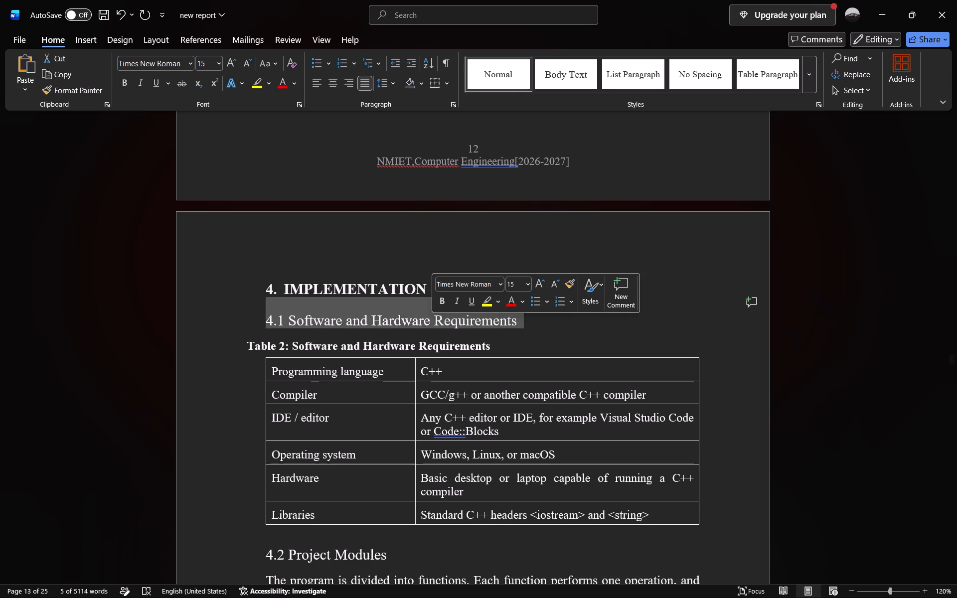
pyautogui.click(554, 285)
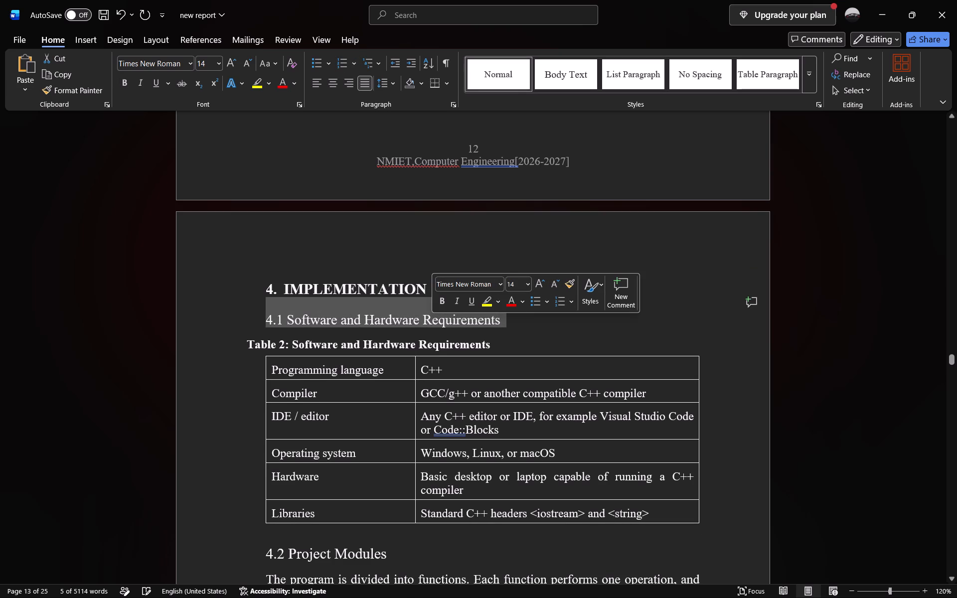
# Set the caption "Table 2: Software and Hardware Requirements" to font size 14.
pyautogui.tripleClick(319, 348)
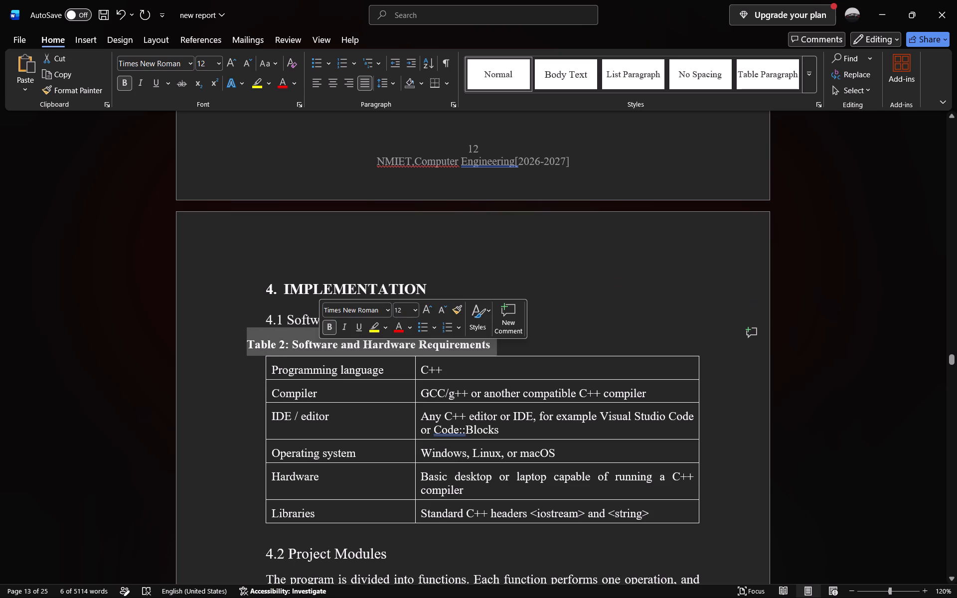
pyautogui.click(440, 308)
pyautogui.click(425, 309)
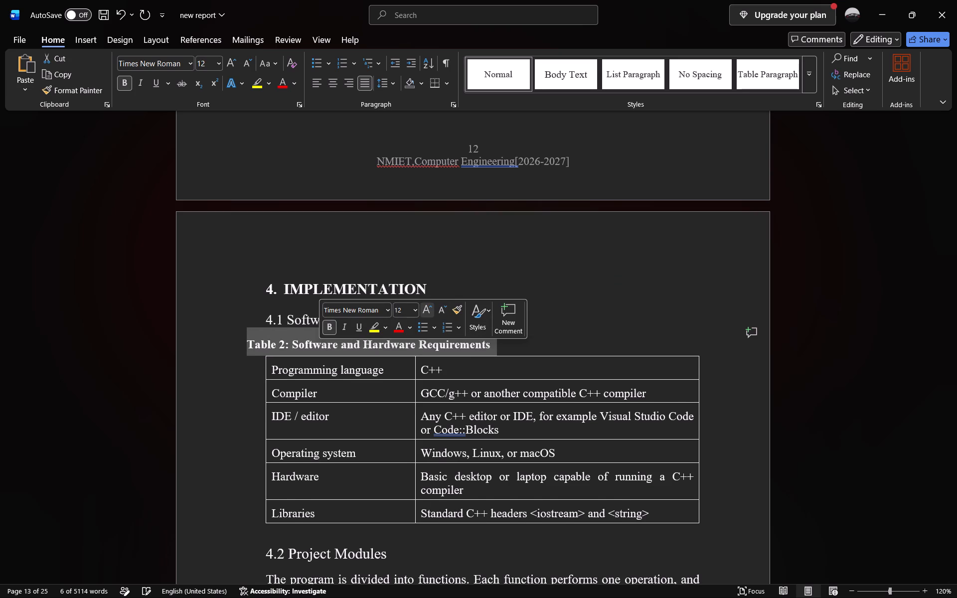
pyautogui.click(425, 309)
pyautogui.click(241, 367)
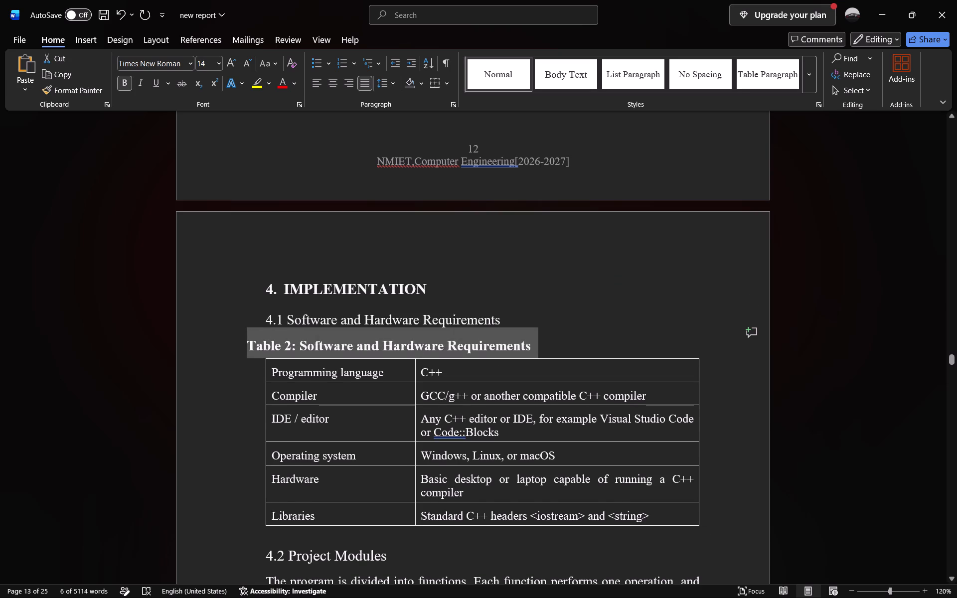
pyautogui.click(319, 409)
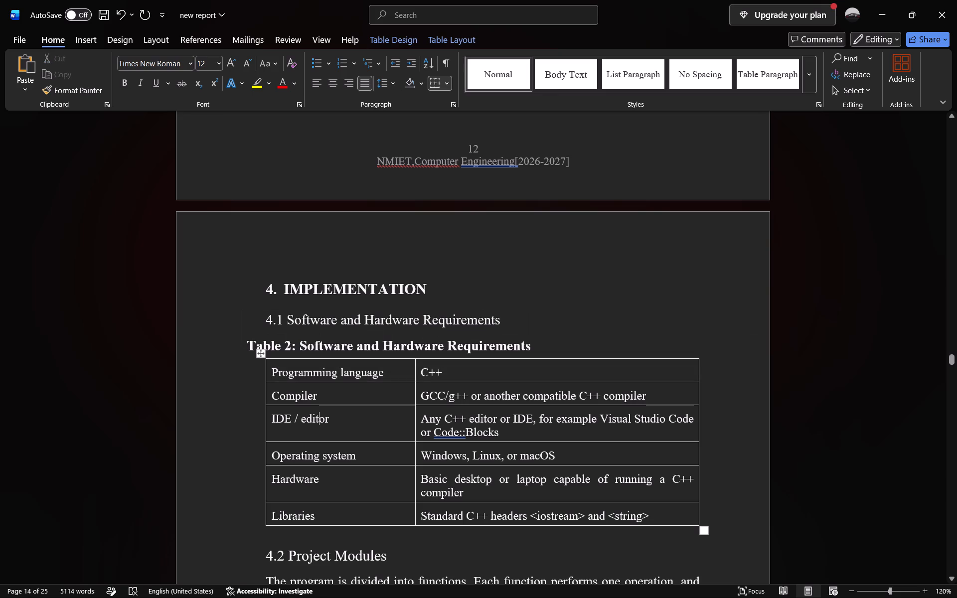
pyautogui.scroll(-1, 319, 409)
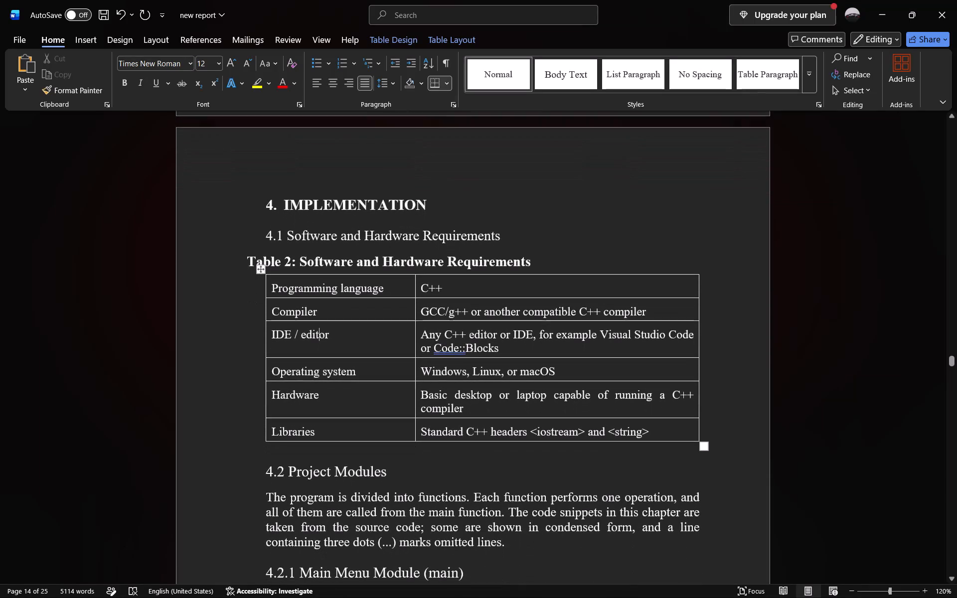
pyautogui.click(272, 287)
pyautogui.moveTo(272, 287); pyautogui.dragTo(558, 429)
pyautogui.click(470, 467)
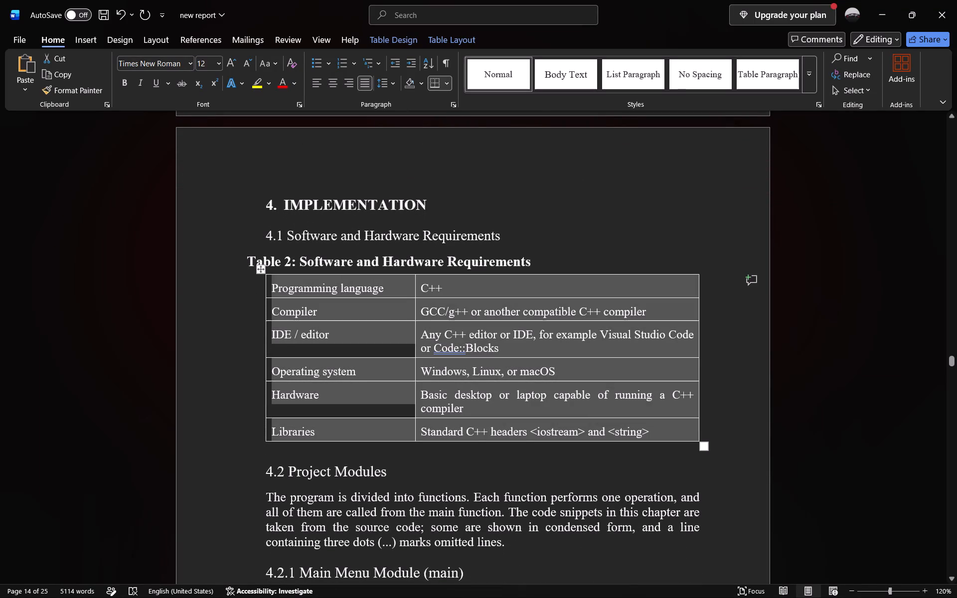
# Set the headings "4.2 Project Modules" and "4.2.1 Main Menu Module (main)" to font size 14.
pyautogui.scroll(-2, 470, 467)
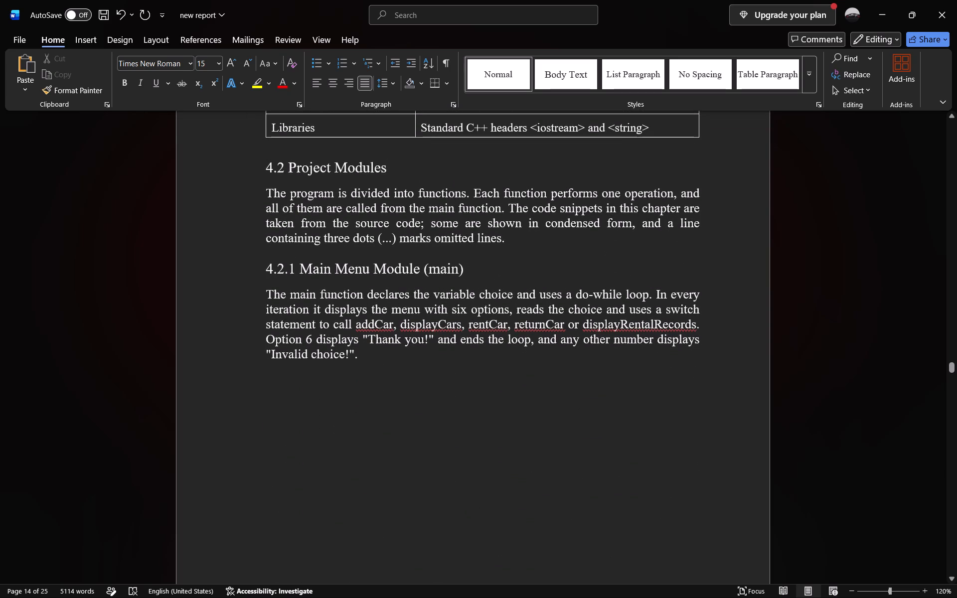
pyautogui.tripleClick(334, 167)
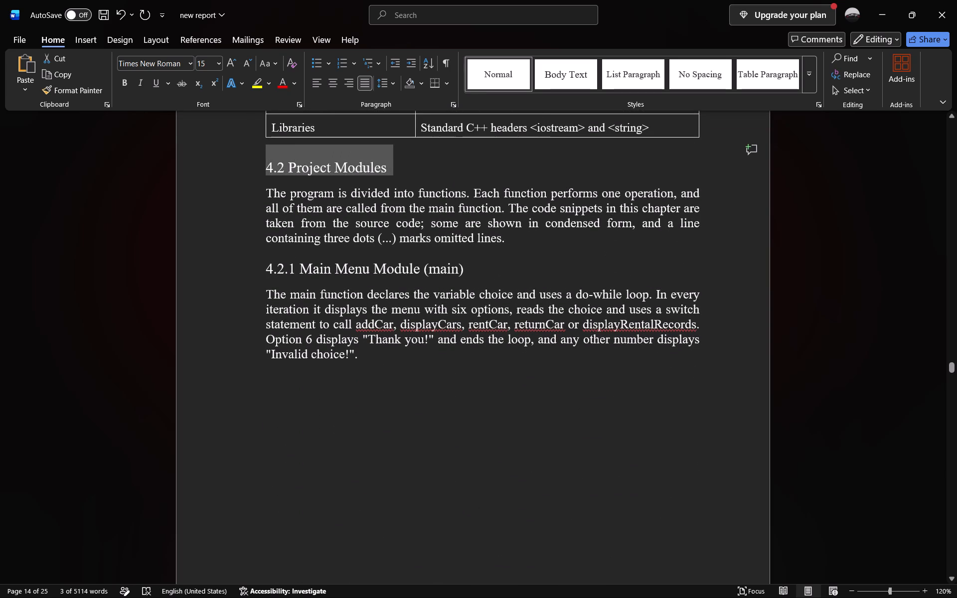
pyautogui.keyDown('ctrl'); pyautogui.keyDown('shift'); pyautogui.tripleClick(400, 266); pyautogui.keyUp('shift'); pyautogui.keyUp('ctrl')
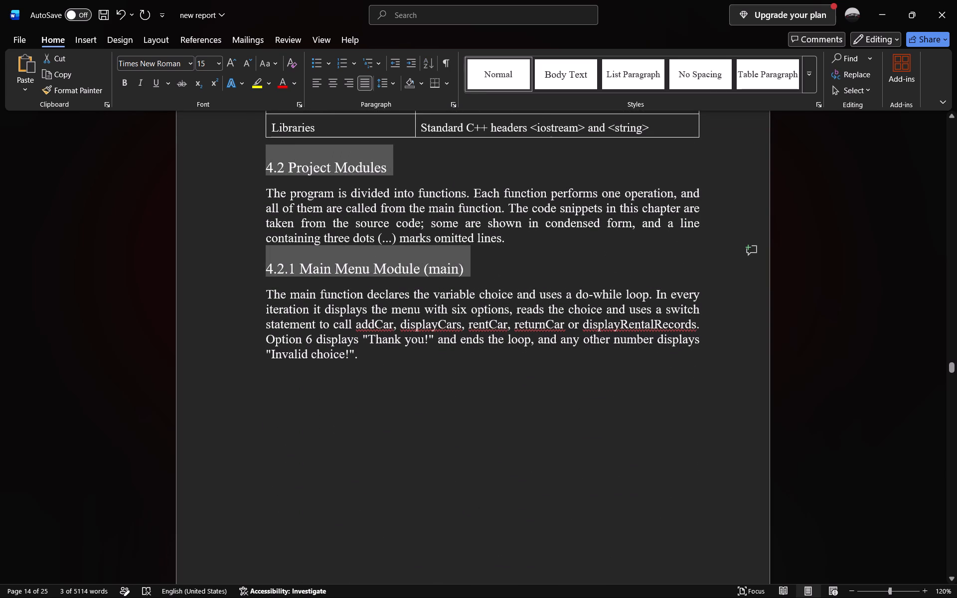
pyautogui.click(520, 227)
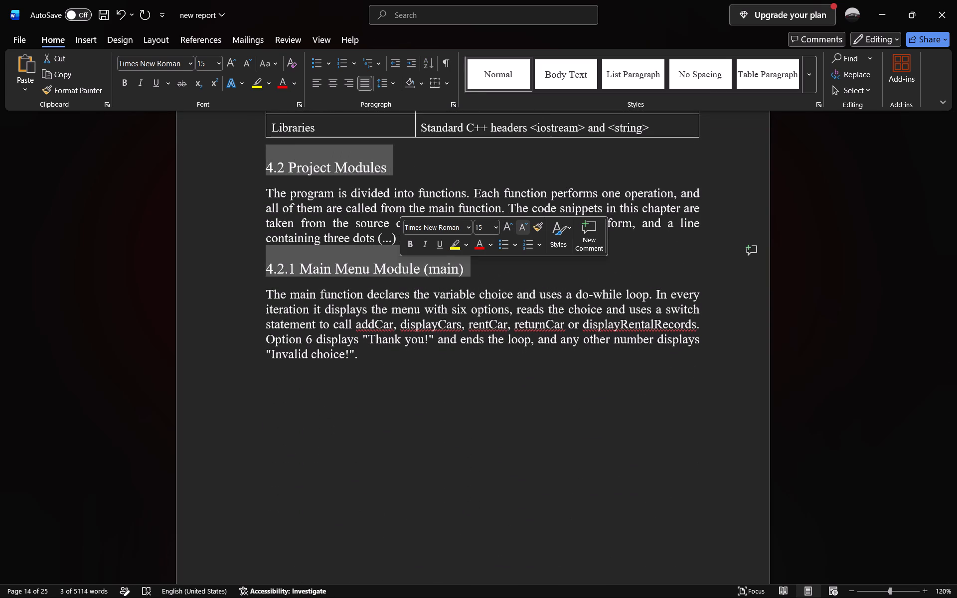
# Set the body paragraphs under headings 4.2 and 4.2.1 to font size 12.
pyautogui.click(480, 298)
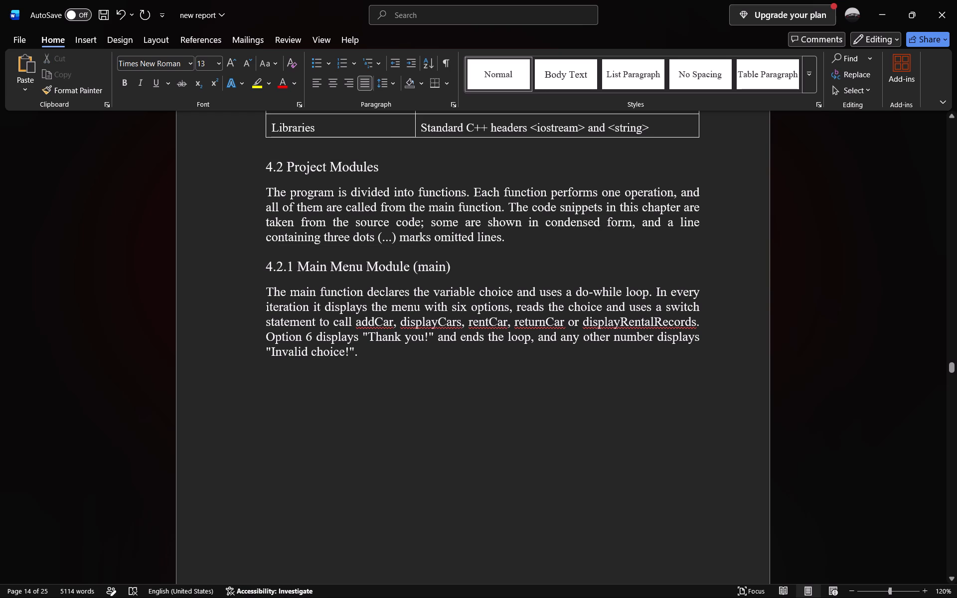
pyautogui.keyDown('ctrl'); pyautogui.keyDown('shift'); pyautogui.tripleClick(480, 298); pyautogui.keyUp('shift'); pyautogui.keyUp('ctrl')
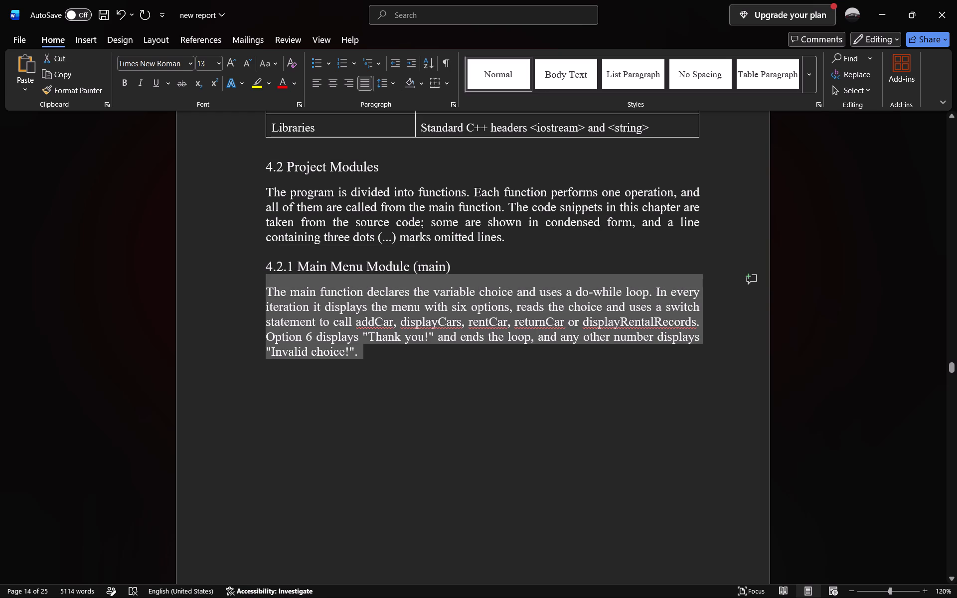
pyautogui.keyDown('ctrl'); pyautogui.keyDown('shift'); pyautogui.tripleClick(473, 206); pyautogui.keyUp('shift'); pyautogui.keyUp('ctrl')
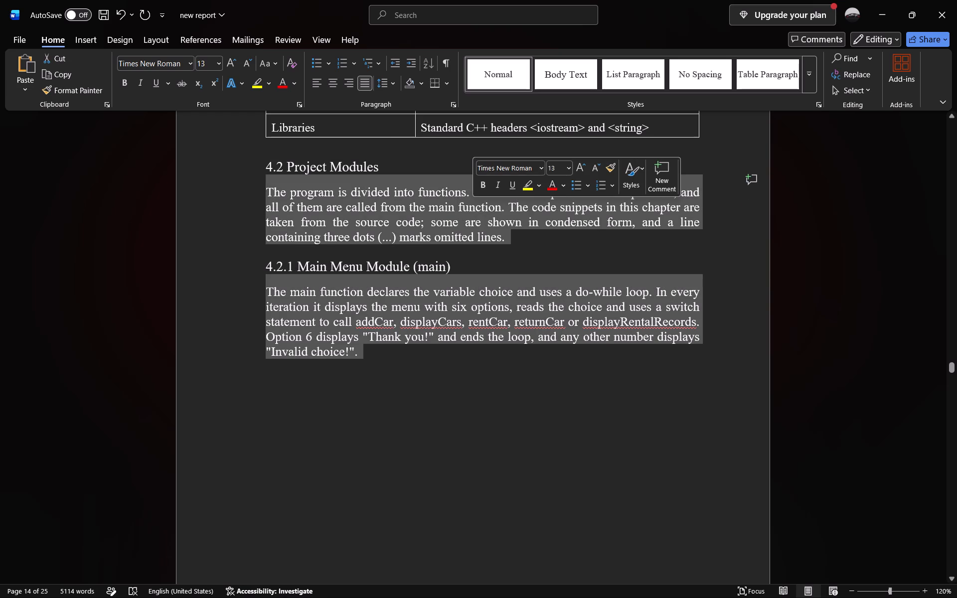
pyautogui.click(591, 171)
pyautogui.click(541, 378)
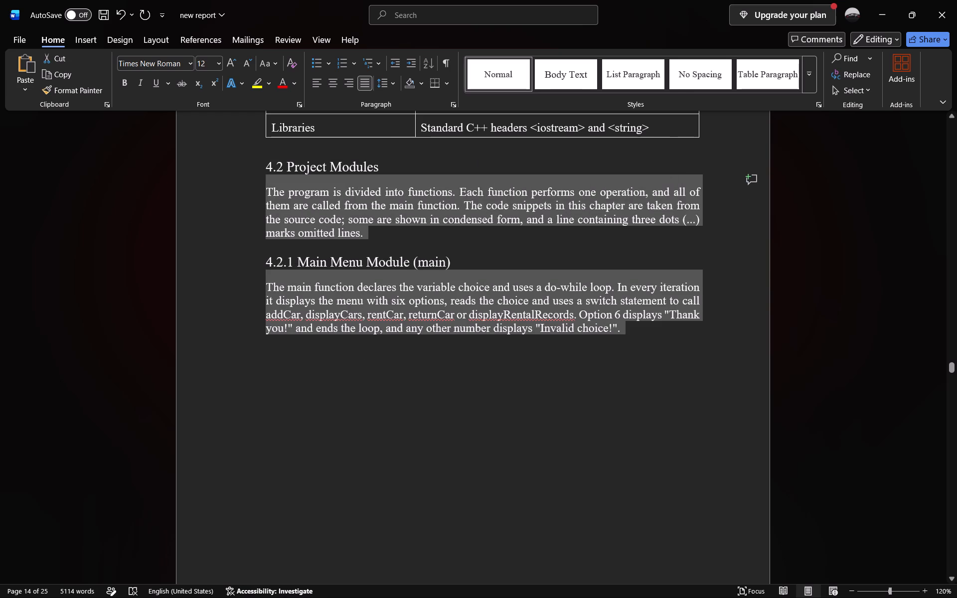
# Set the heading "4.2.2 Add Car Module (addCar)" to font size 14 and the paragraph below it to 12.
pyautogui.scroll(-2, 541, 378)
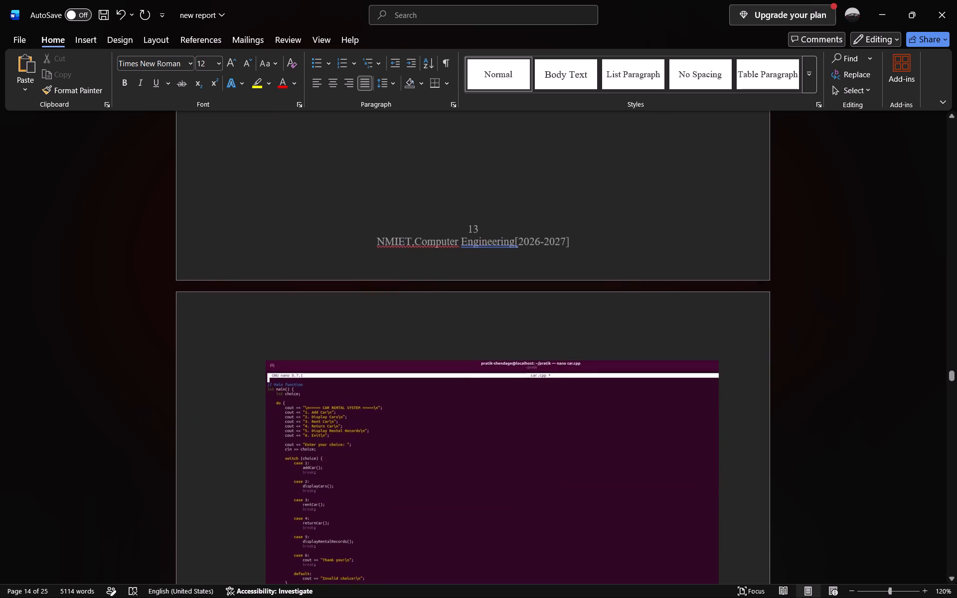
pyautogui.scroll(-2, 541, 378)
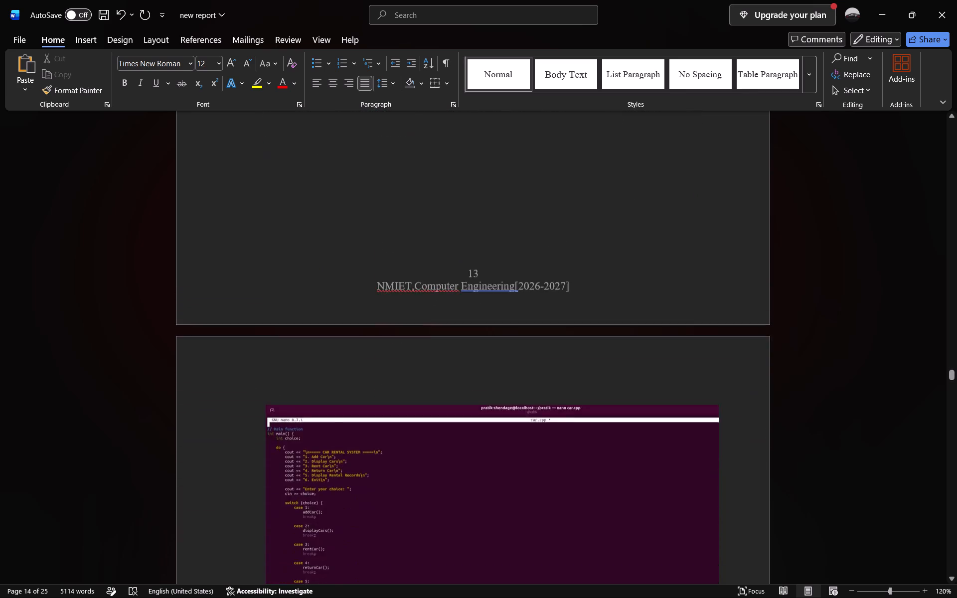
pyautogui.scroll(-2, 541, 378)
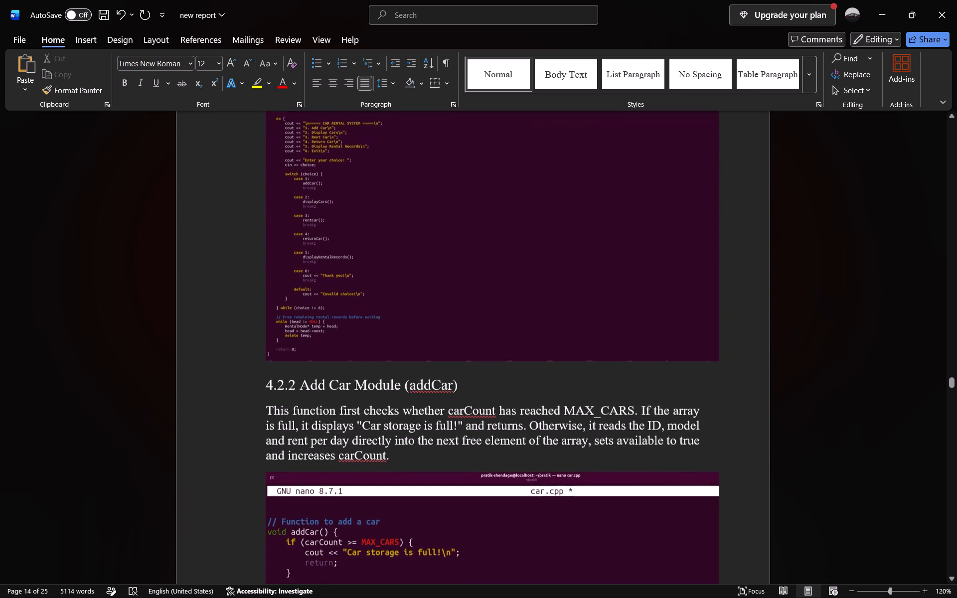
pyautogui.scroll(-1, 541, 378)
pyautogui.scroll(-1, 386, 313)
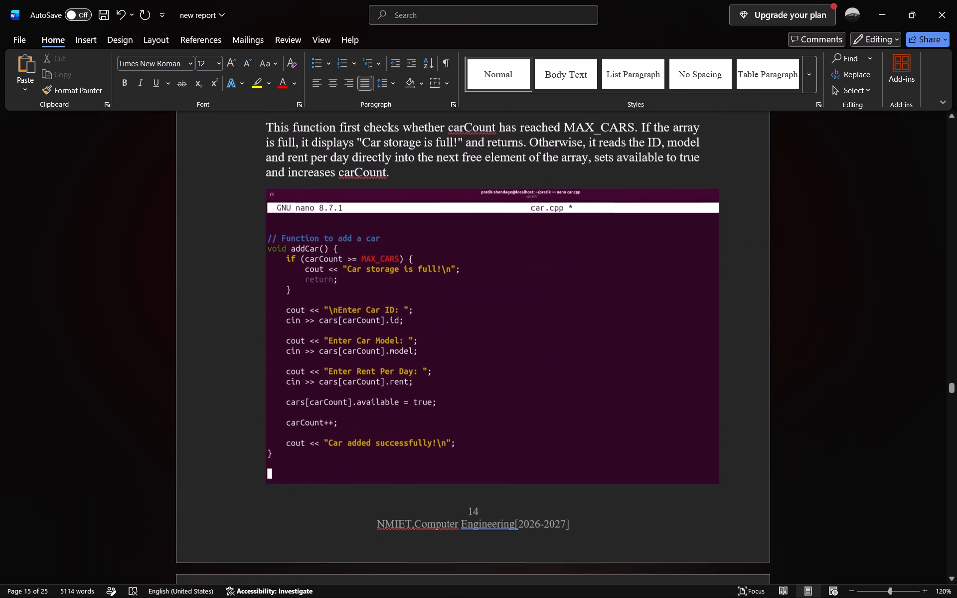
pyautogui.scroll(-1, 386, 313)
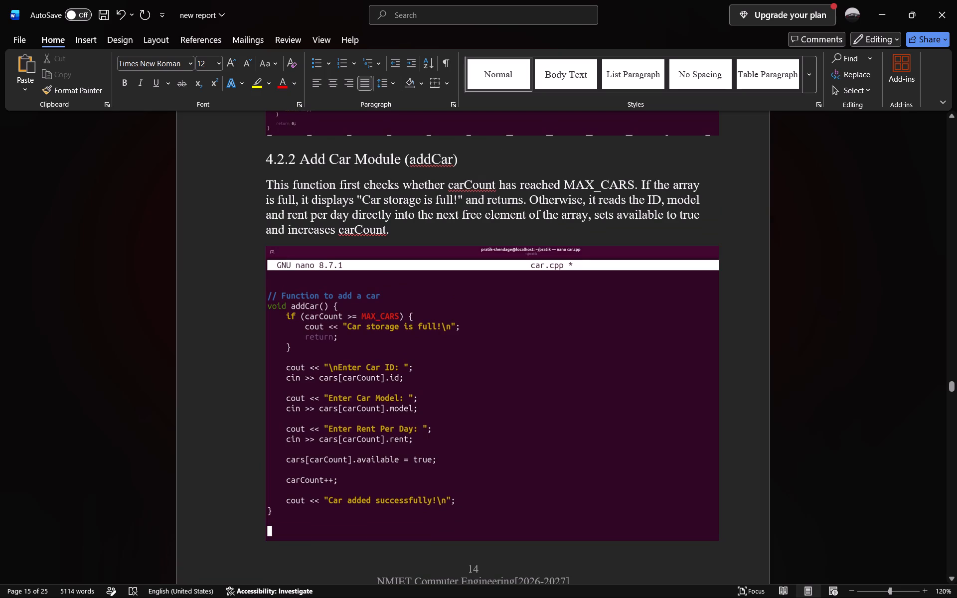
pyautogui.tripleClick(355, 161)
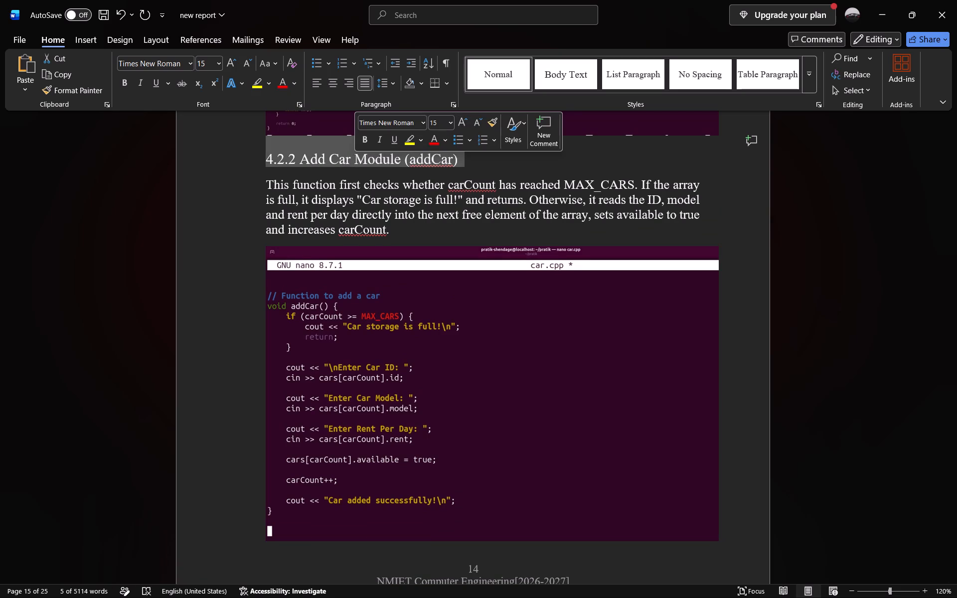
pyautogui.click(472, 123)
pyautogui.tripleClick(380, 204)
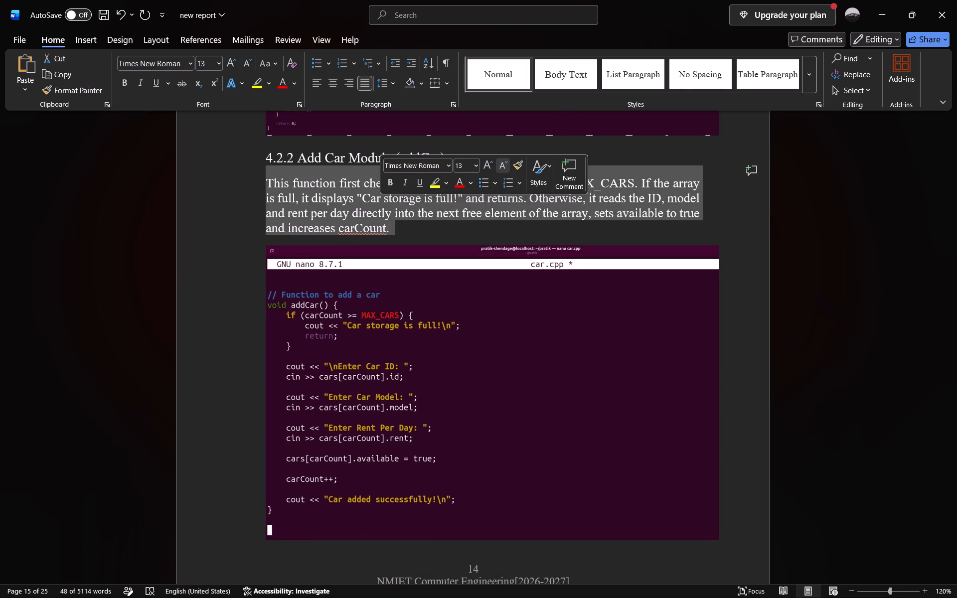
pyautogui.click(509, 165)
pyautogui.click(512, 353)
# Set the heading "4.2.3 Display Cars Module (displayCars)" to font size 14.
pyautogui.scroll(-1, 512, 353)
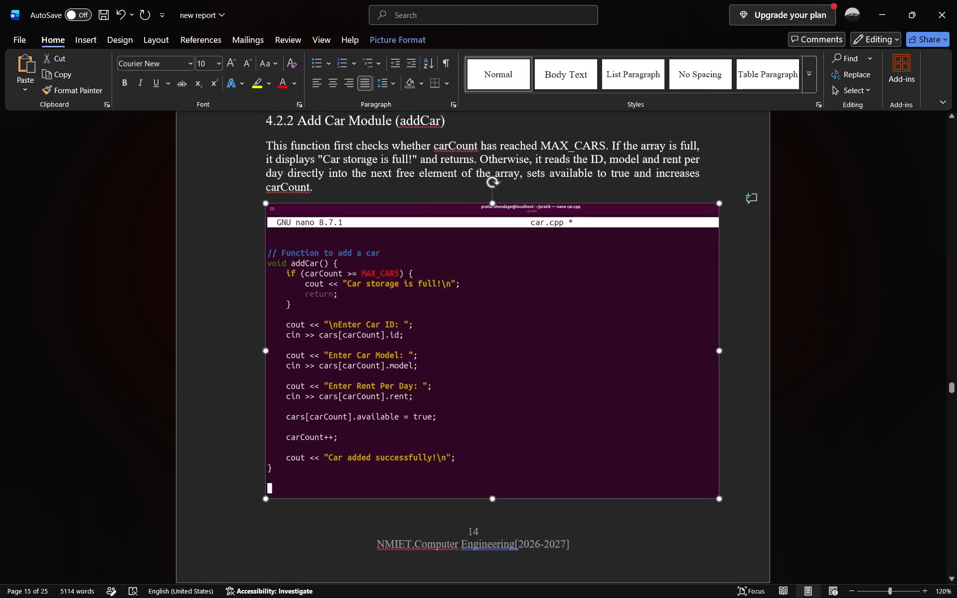
pyautogui.scroll(-3, 512, 353)
pyautogui.tripleClick(467, 372)
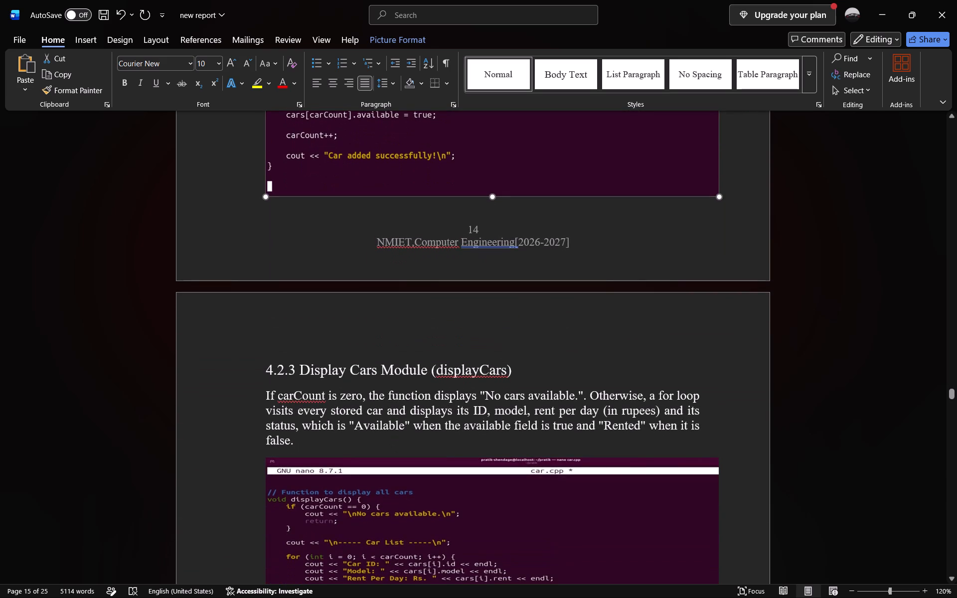
pyautogui.click(467, 372)
pyautogui.tripleClick(467, 372)
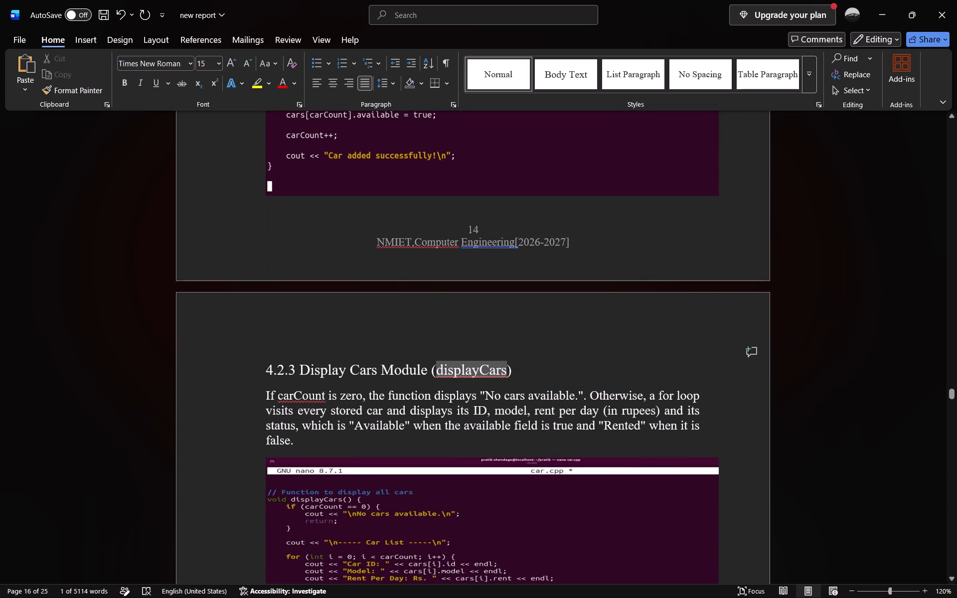
pyautogui.click(592, 333)
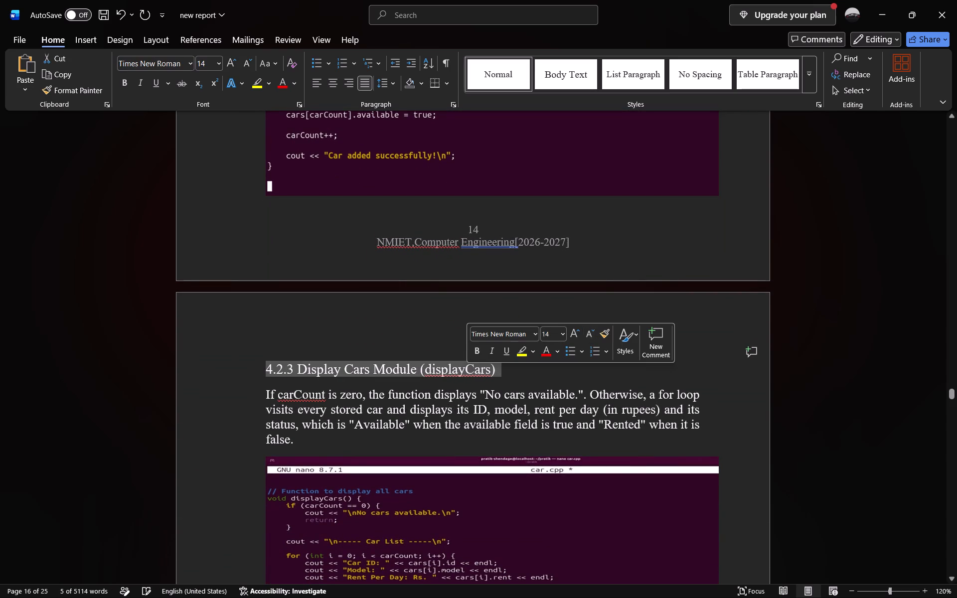
# Set the paragraph under "4.2.3 Display Cars Module (displayCars)" to font size 12.
pyautogui.tripleClick(528, 403)
pyautogui.click(528, 403)
pyautogui.tripleClick(528, 403)
pyautogui.click(528, 403)
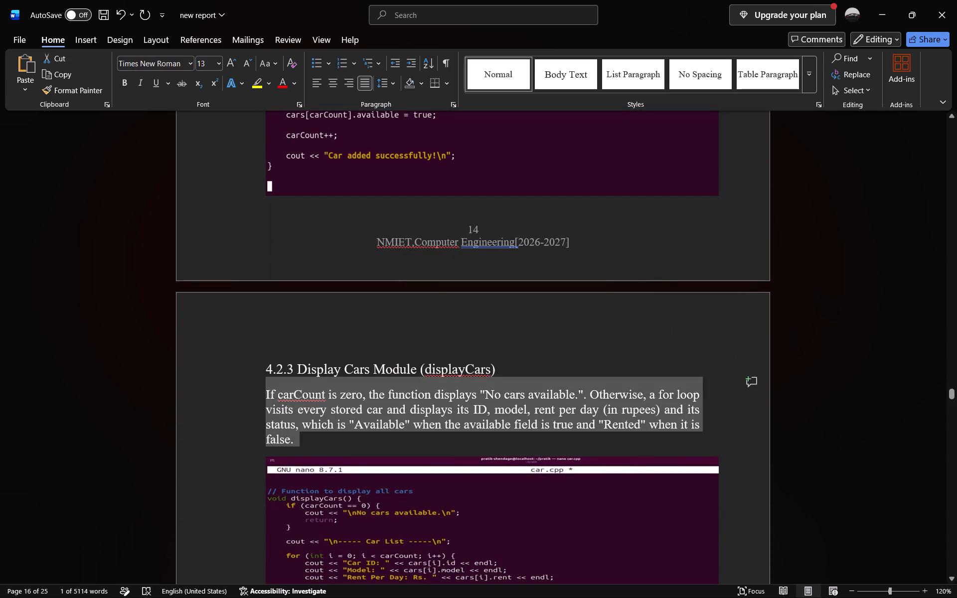
pyautogui.tripleClick(528, 403)
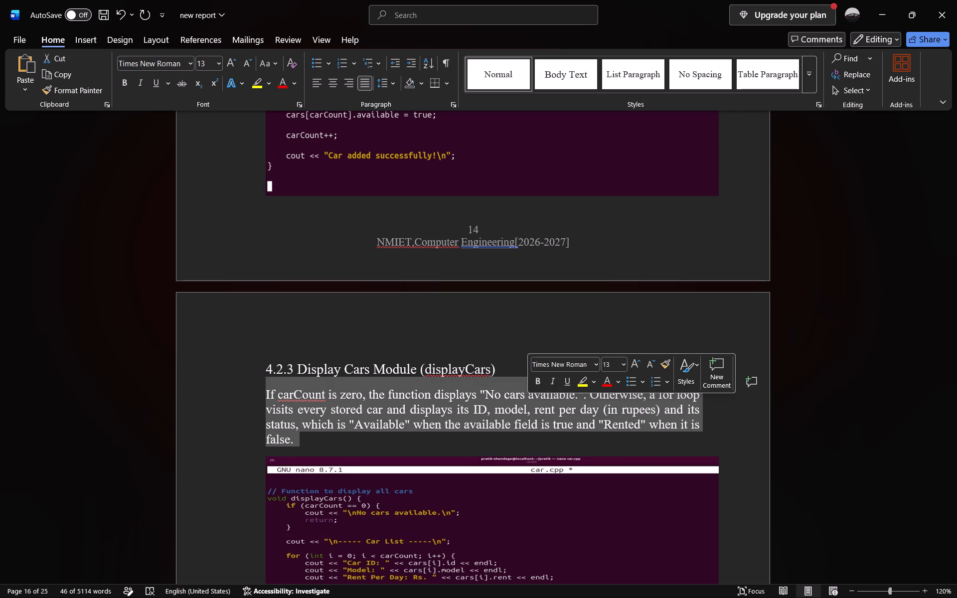
pyautogui.click(641, 362)
pyautogui.click(648, 362)
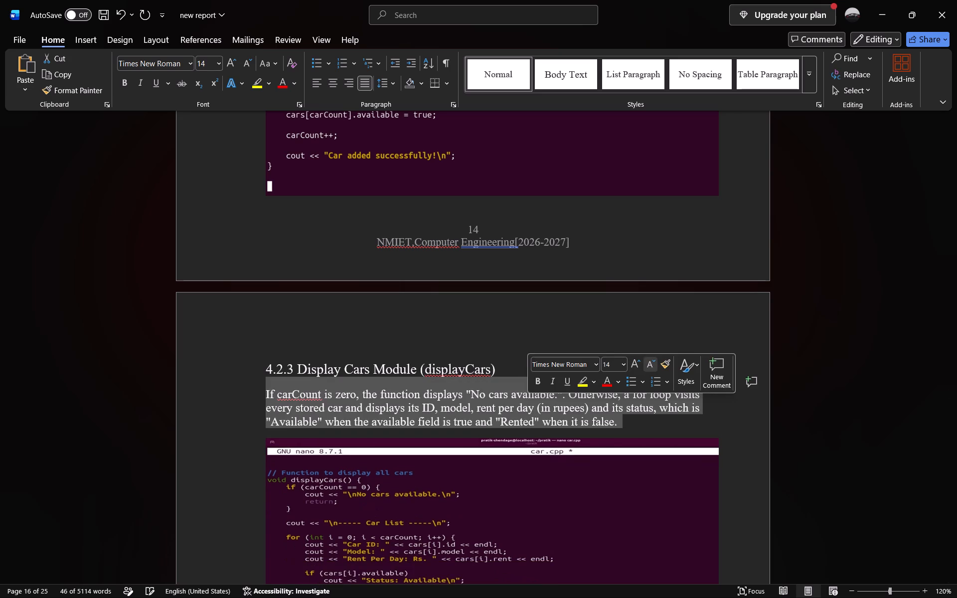
pyautogui.click(648, 362)
pyautogui.click(634, 362)
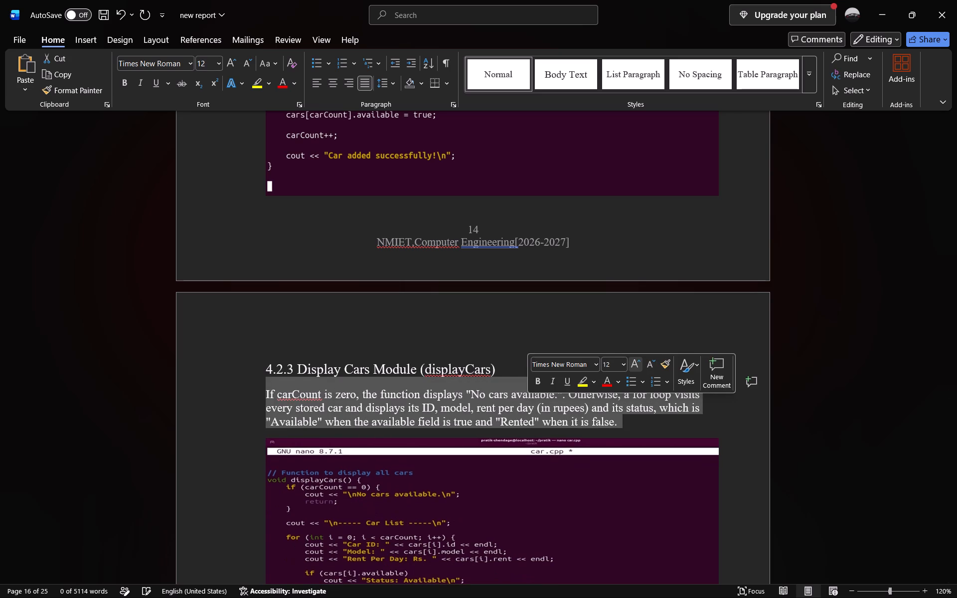
pyautogui.click(606, 485)
# Set the heading "4.2.4 Rent Car Module (rentCar)" to font size 14 and the paragraph below it to 12.
pyautogui.scroll(-1, 606, 485)
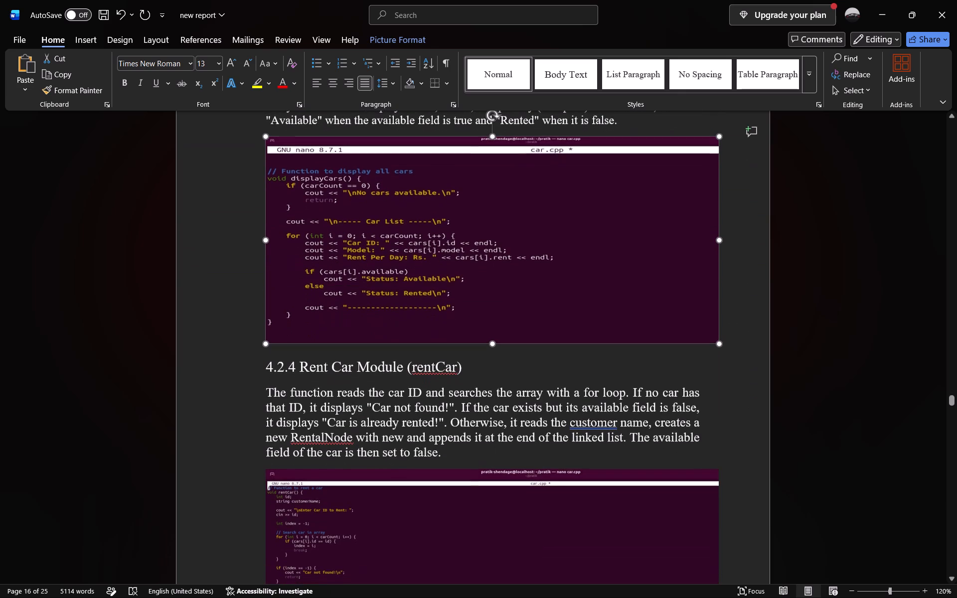
pyautogui.scroll(-1, 606, 485)
pyautogui.tripleClick(410, 364)
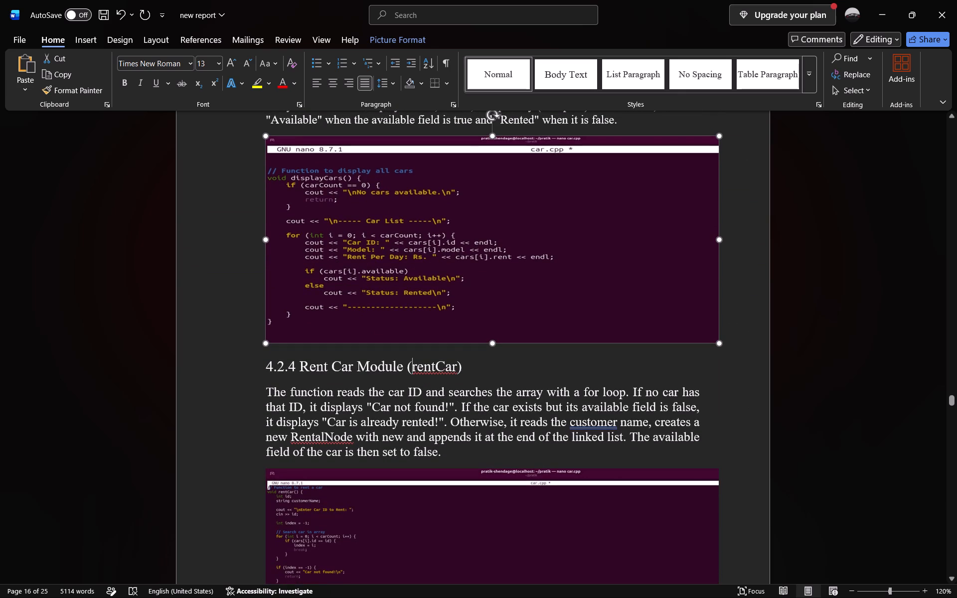
pyautogui.click(530, 326)
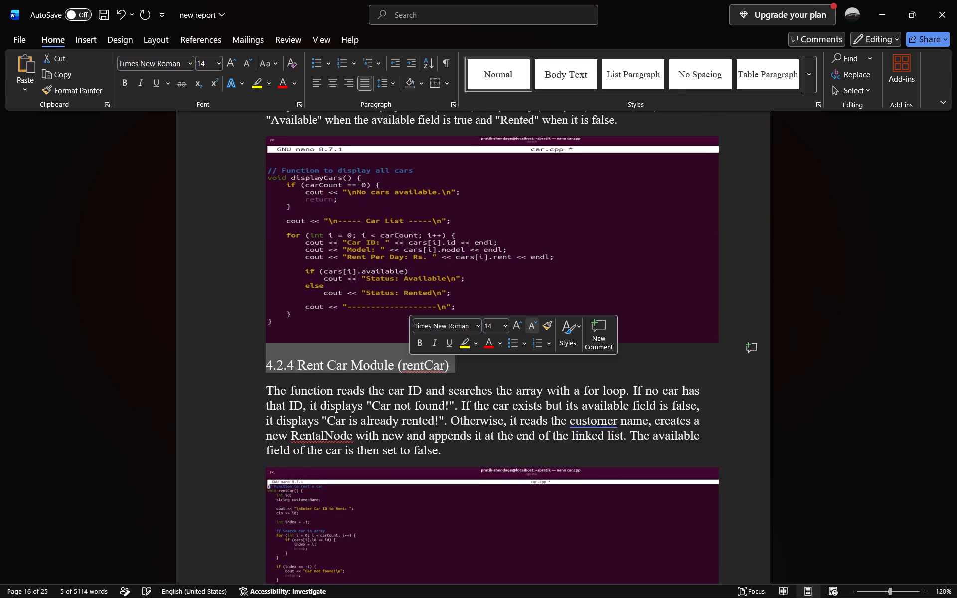
pyautogui.tripleClick(464, 403)
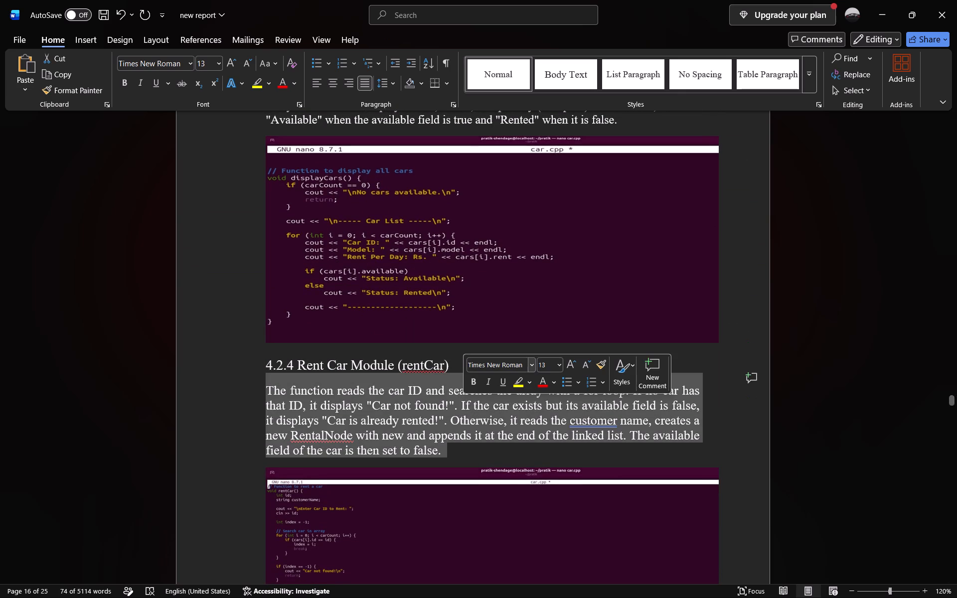
pyautogui.click(581, 366)
pyautogui.click(550, 420)
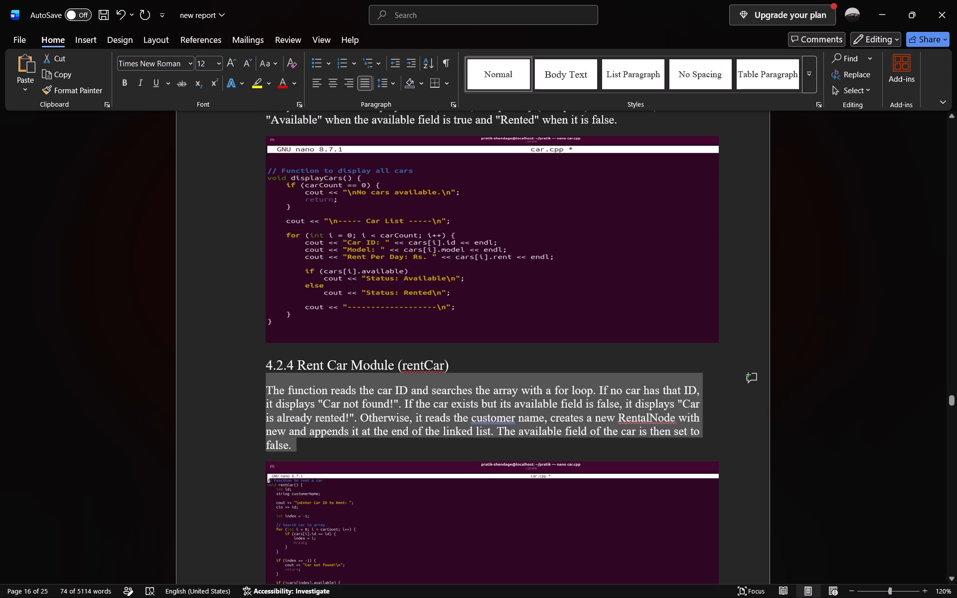
# Set the heading "4.2.5 Return Car Module (returnCar)" to font size 14 and the paragraph below it to 12.
pyautogui.scroll(-7, 550, 420)
pyautogui.click(550, 420)
pyautogui.scroll(-1, 550, 420)
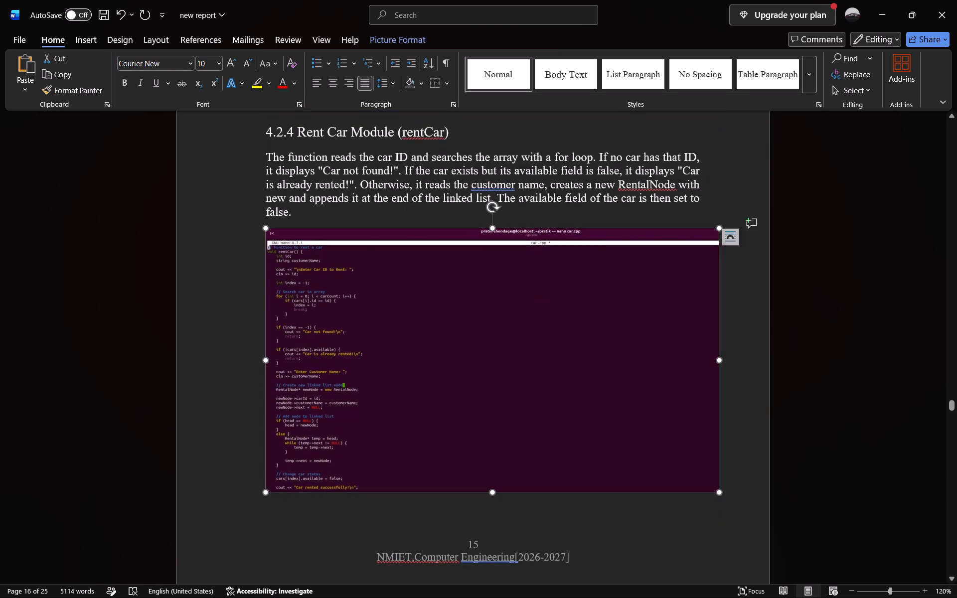
pyautogui.scroll(-3, 550, 420)
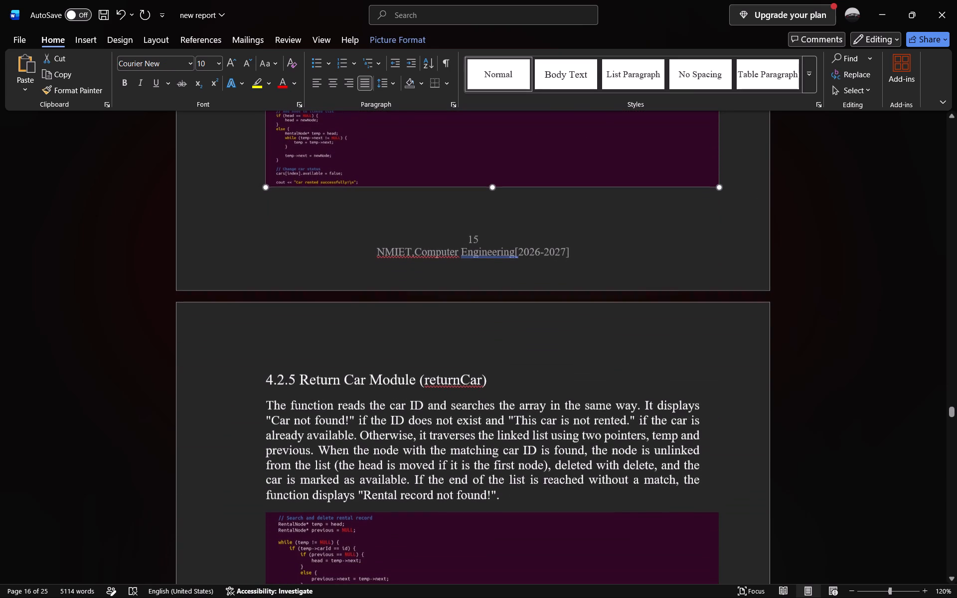
pyautogui.tripleClick(395, 382)
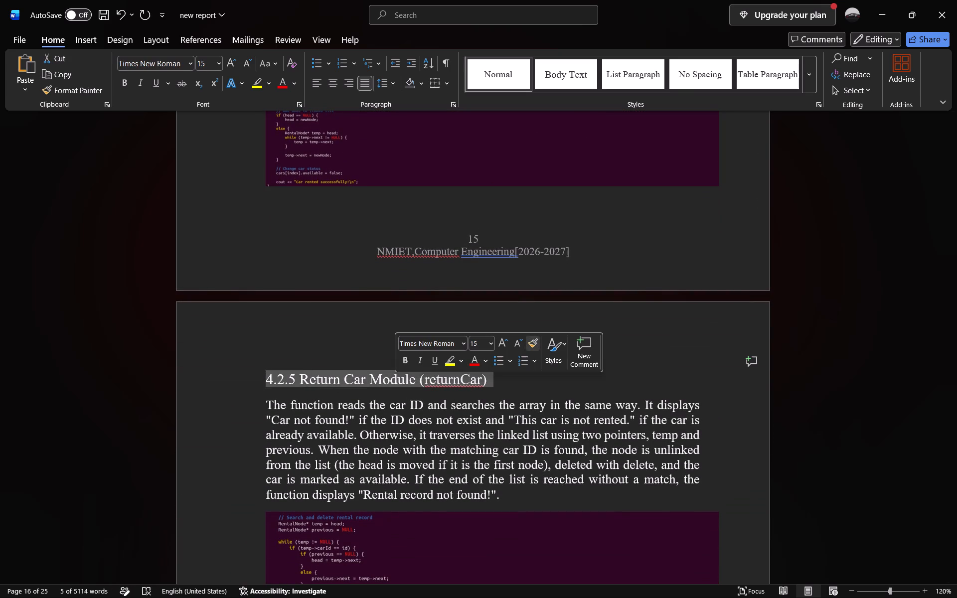
pyautogui.click(513, 346)
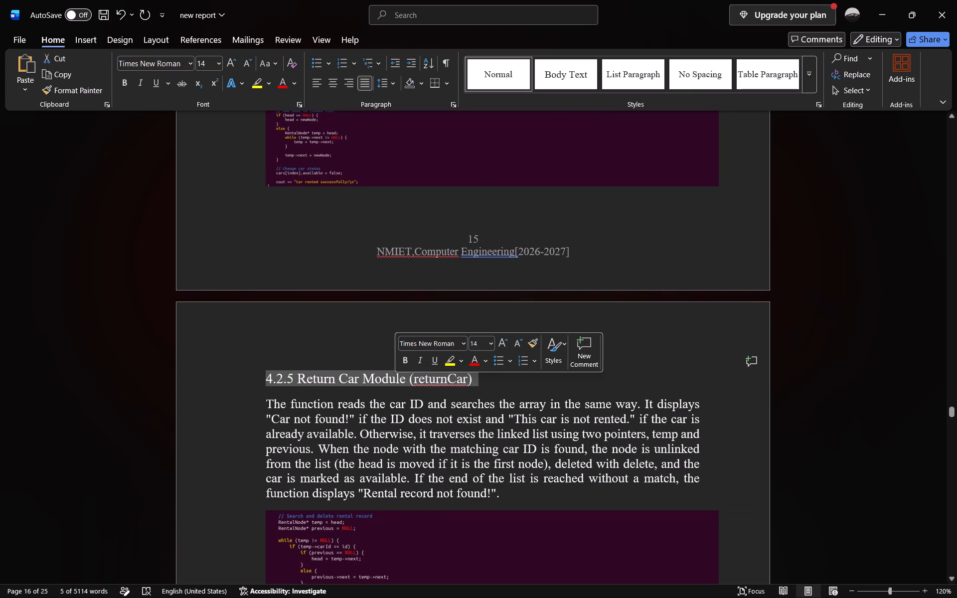
pyautogui.tripleClick(456, 443)
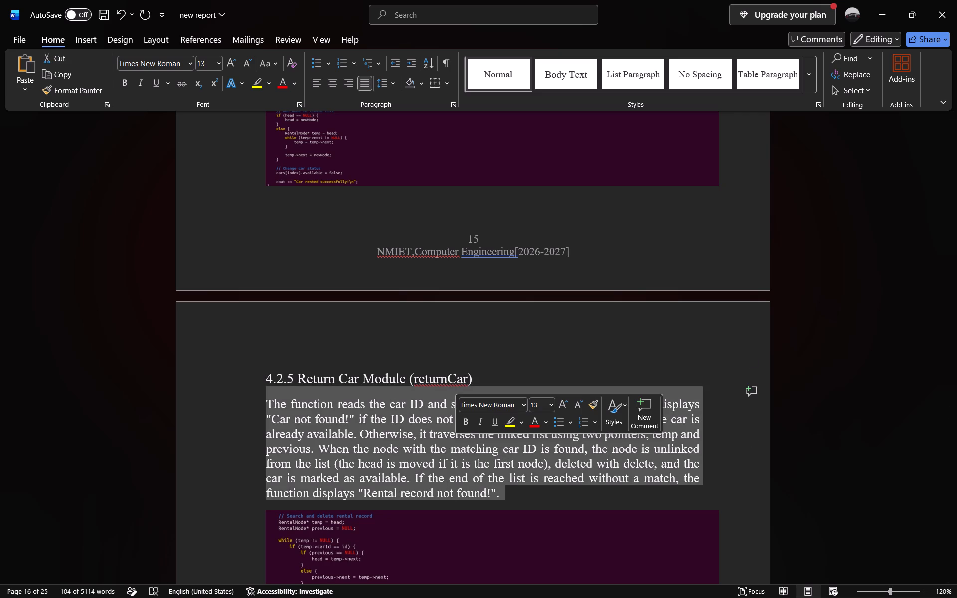
pyautogui.click(579, 402)
pyautogui.click(561, 487)
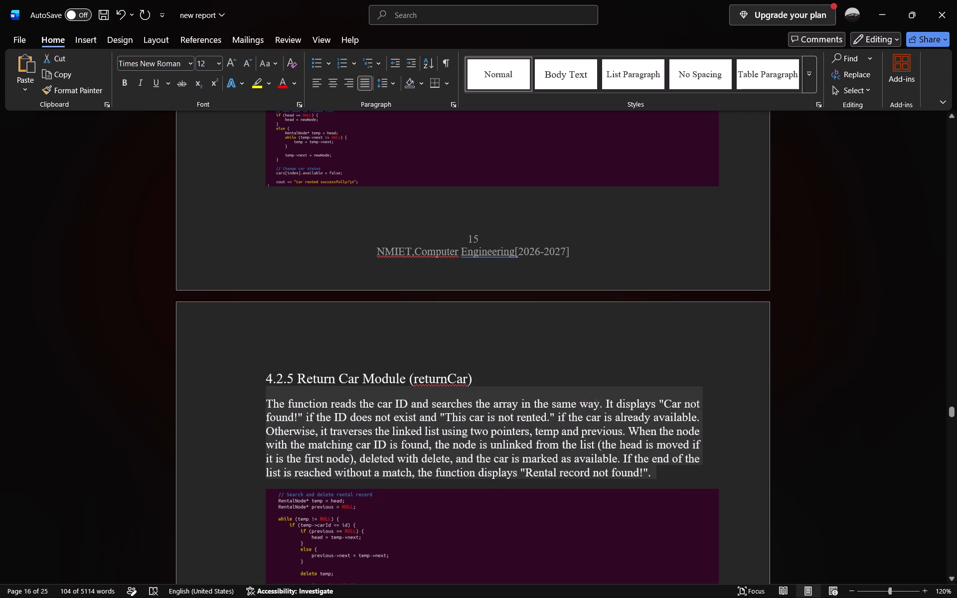
# Set the heading "4.2.6 Rental Records Module (displayRentalRecords)" to font size 14 and the paragraph below it to 12.
pyautogui.scroll(-1, 561, 487)
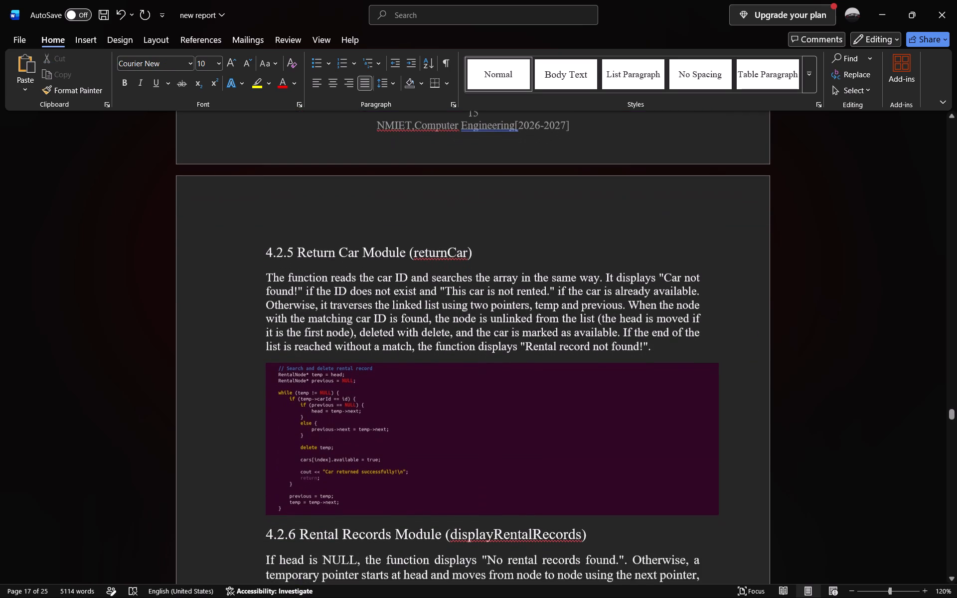
pyautogui.scroll(-3, 561, 487)
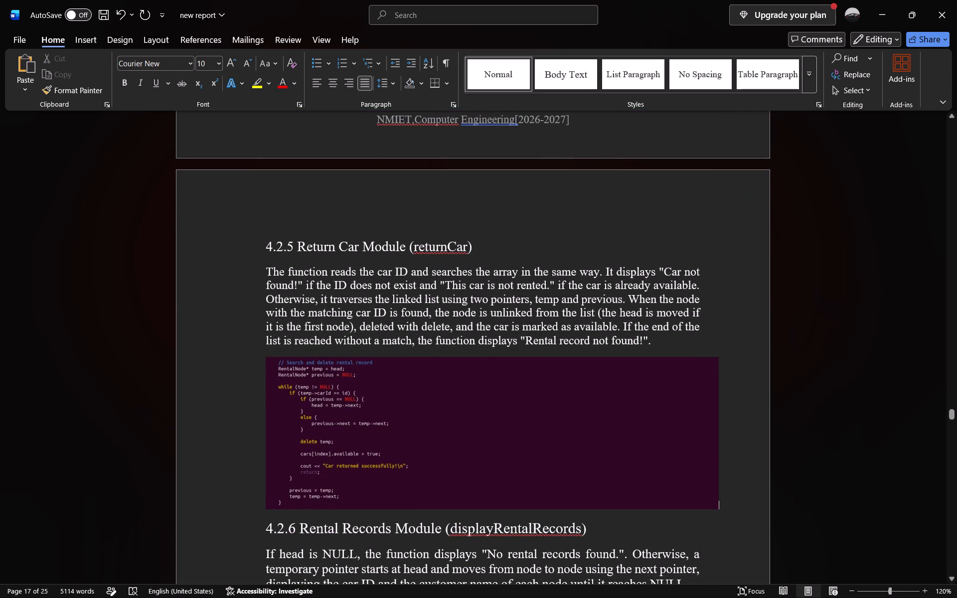
pyautogui.scroll(-2, 561, 487)
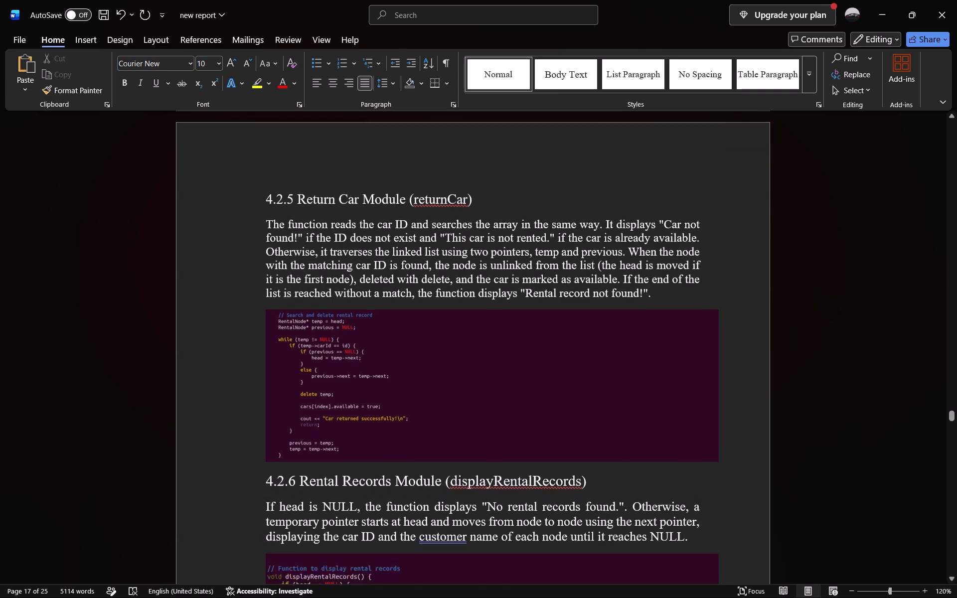
pyautogui.scroll(-3, 561, 487)
pyautogui.tripleClick(374, 360)
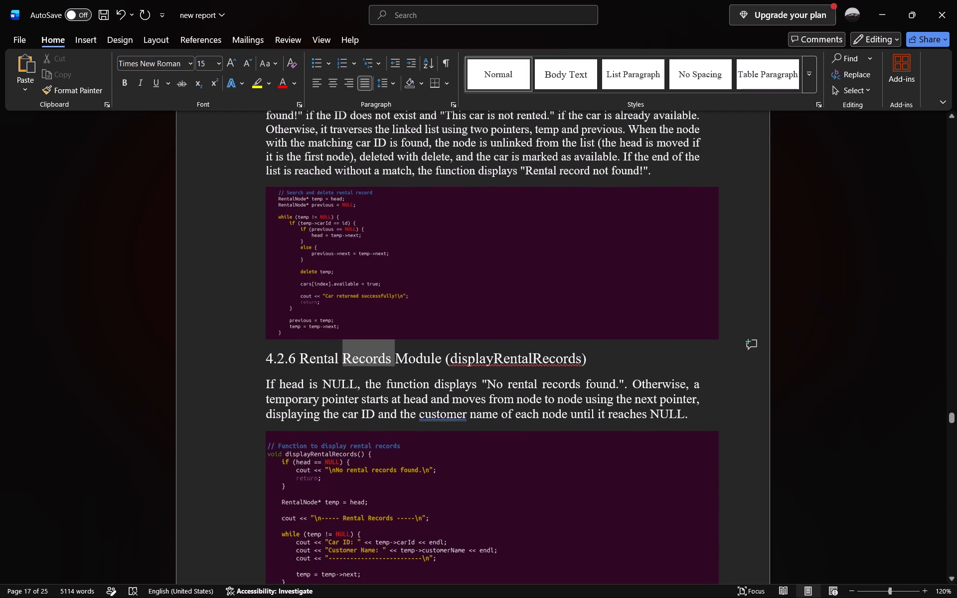
pyautogui.click(374, 360)
pyautogui.tripleClick(374, 360)
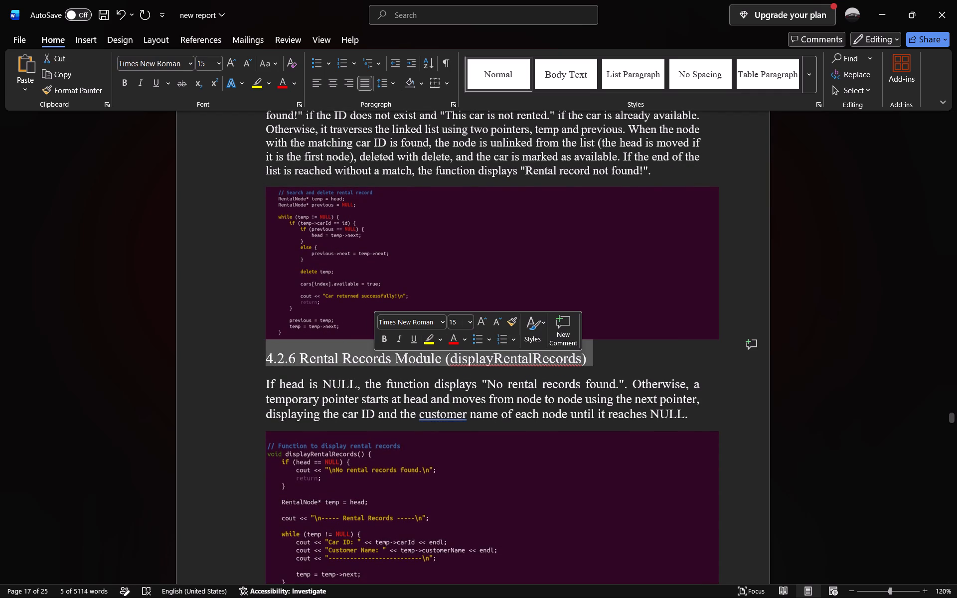
pyautogui.click(496, 320)
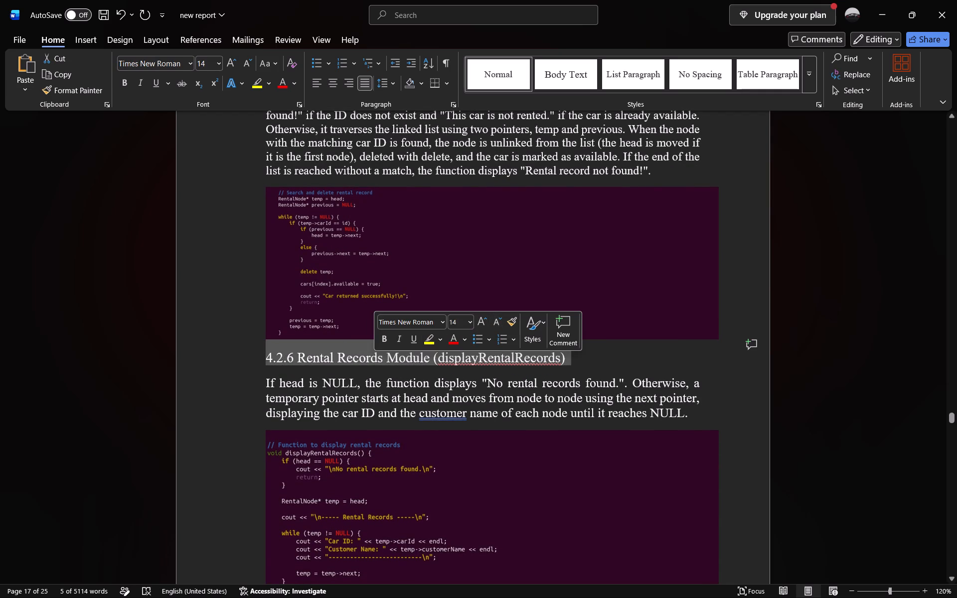
pyautogui.tripleClick(420, 389)
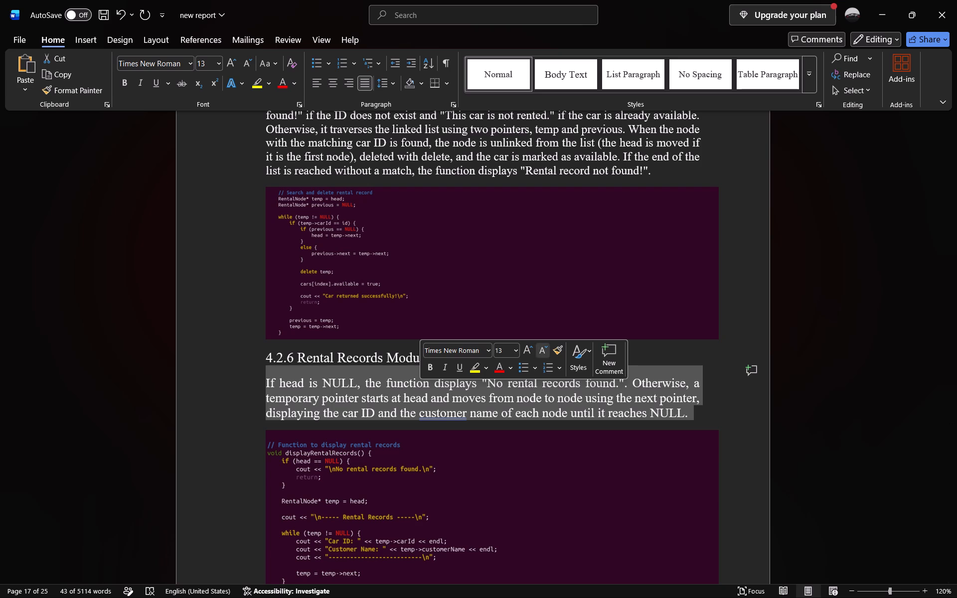
pyautogui.click(539, 349)
pyautogui.click(500, 451)
# Set the heading "4.2.7 Memory Release Before Exit" to font size 14 and the paragraph below it to 12.
pyautogui.scroll(-3, 500, 451)
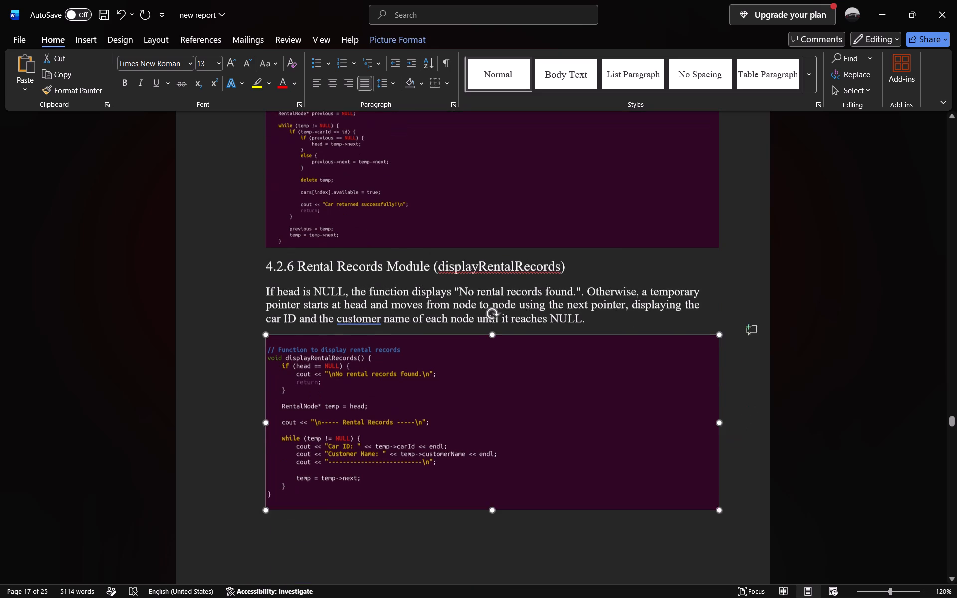
pyautogui.scroll(-4, 500, 451)
pyautogui.tripleClick(437, 488)
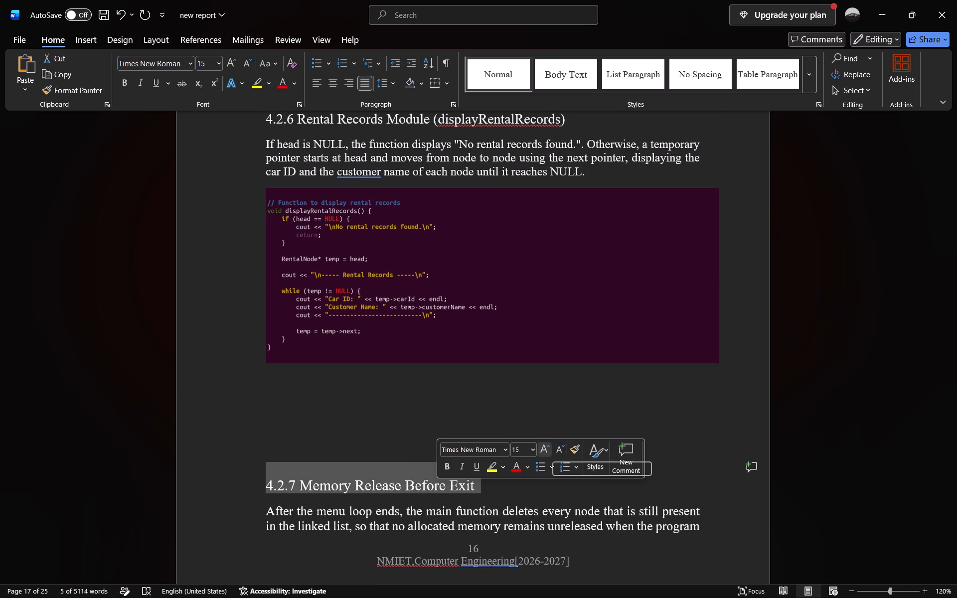
pyautogui.click(554, 449)
pyautogui.tripleClick(490, 512)
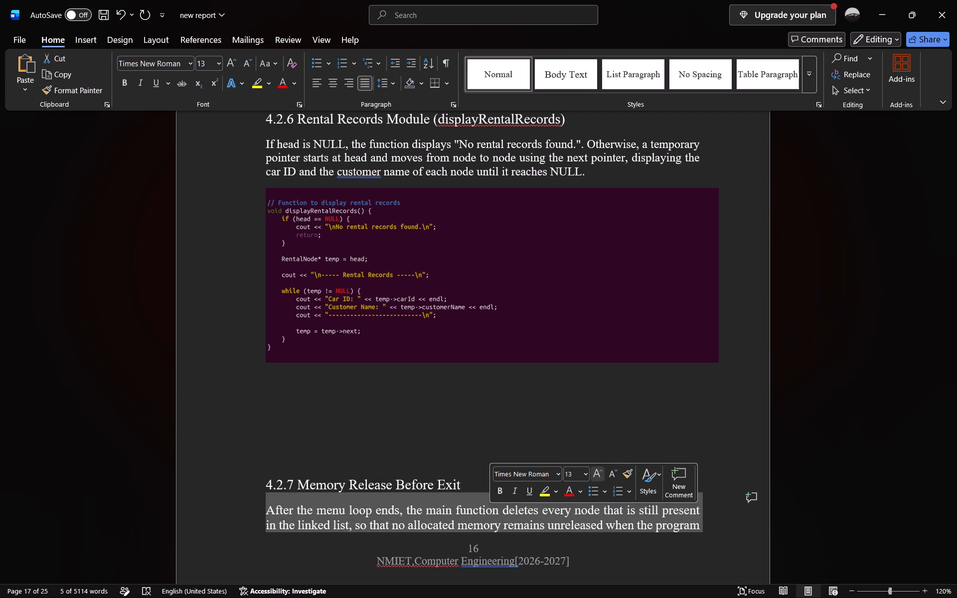
pyautogui.click(611, 468)
# Delete the empty lines between the displayRentalRecords code figure and the heading "4.2.7 Memory Release Before Exit".
pyautogui.click(342, 451)
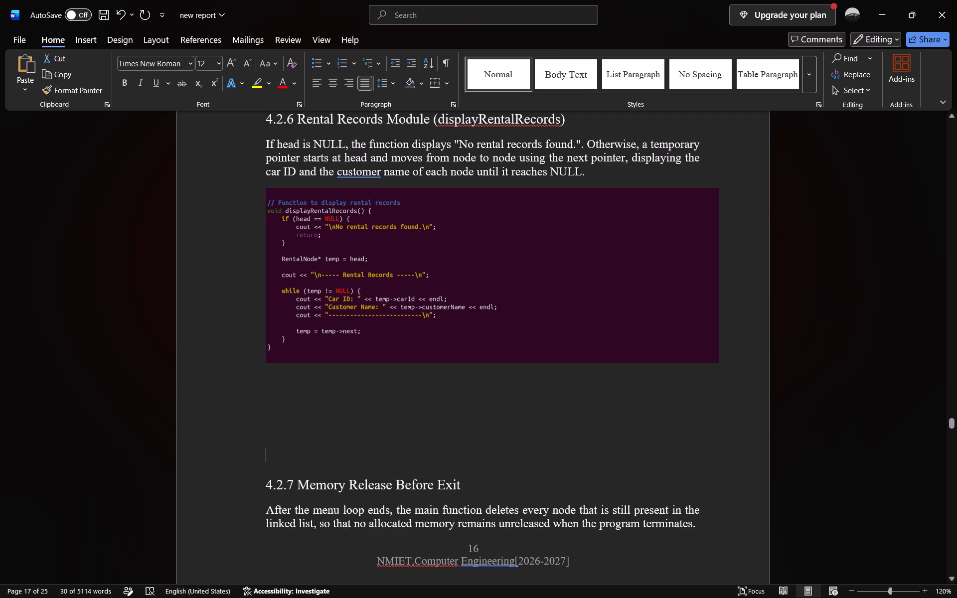
pyautogui.press('BackSpace')
pyautogui.press('BackSpace')
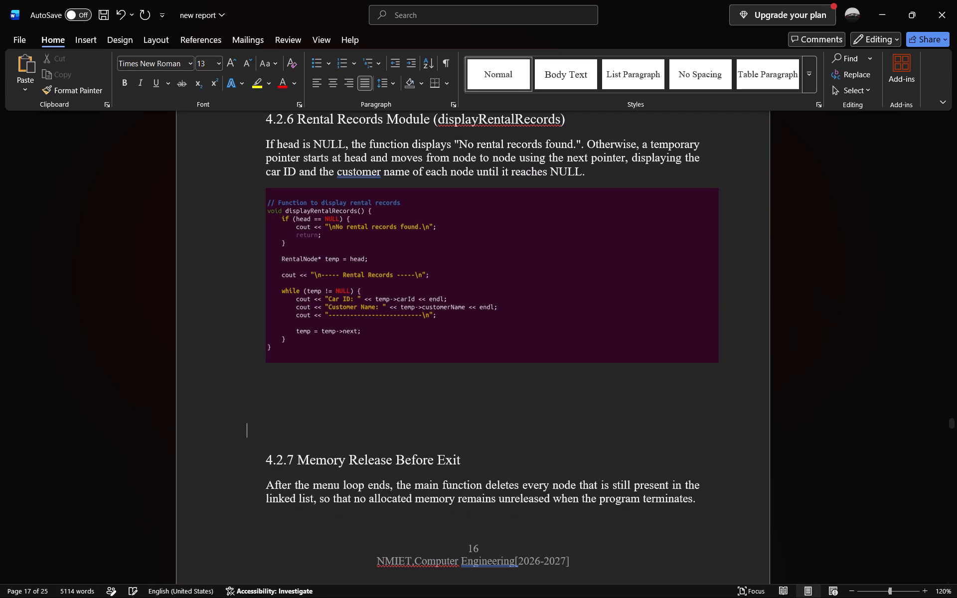
pyautogui.press('BackSpace')
pyautogui.press('BackSpace')
pyautogui.press('BackSpace')
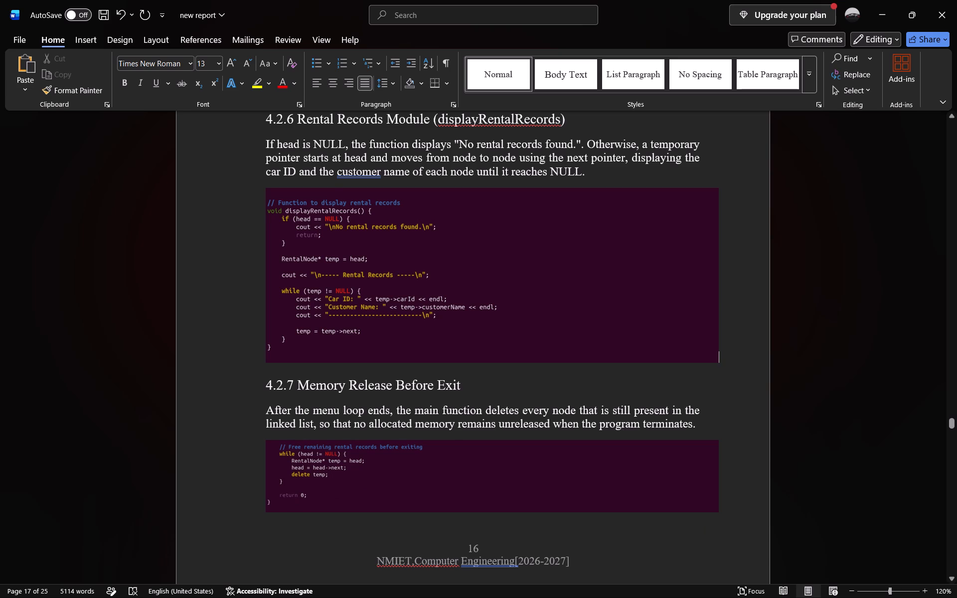
pyautogui.scroll(-1, 375, 489)
pyautogui.tripleClick(363, 354)
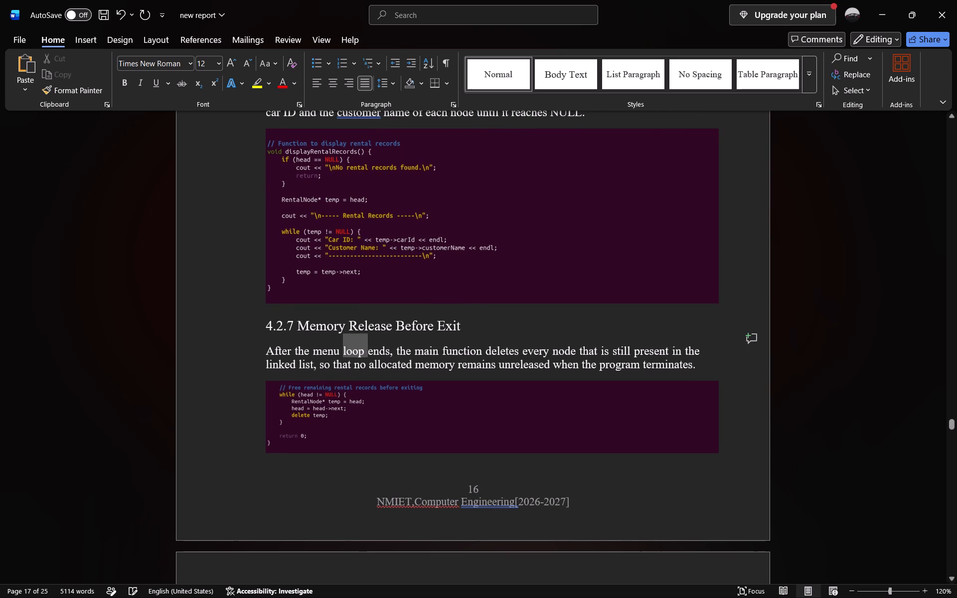
pyautogui.click(375, 473)
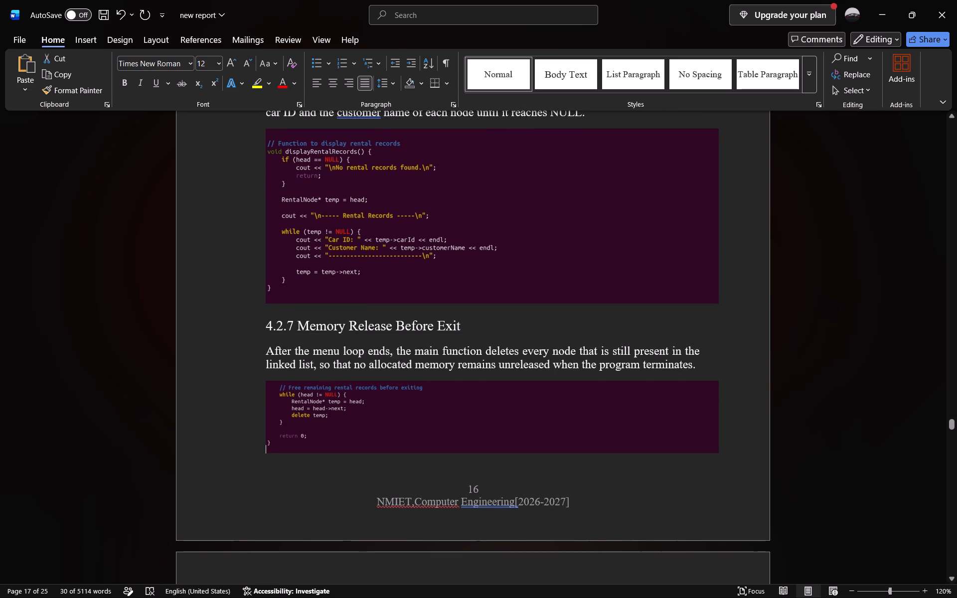
# Set the heading "4.3 Data Representation" to font size 14 and the subheading "Car Record and Array of Cars" to 12.
pyautogui.scroll(-2, 375, 473)
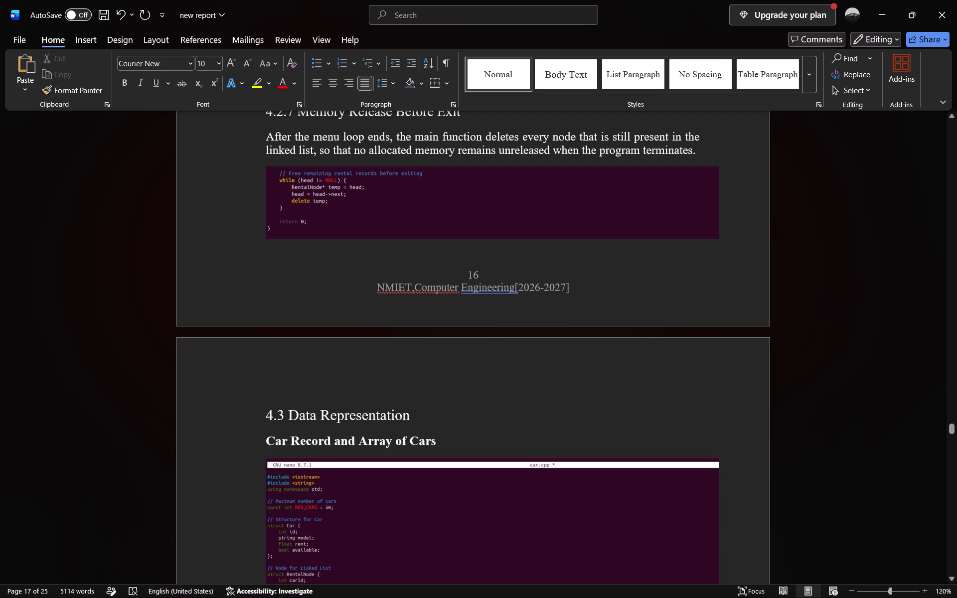
pyautogui.tripleClick(350, 415)
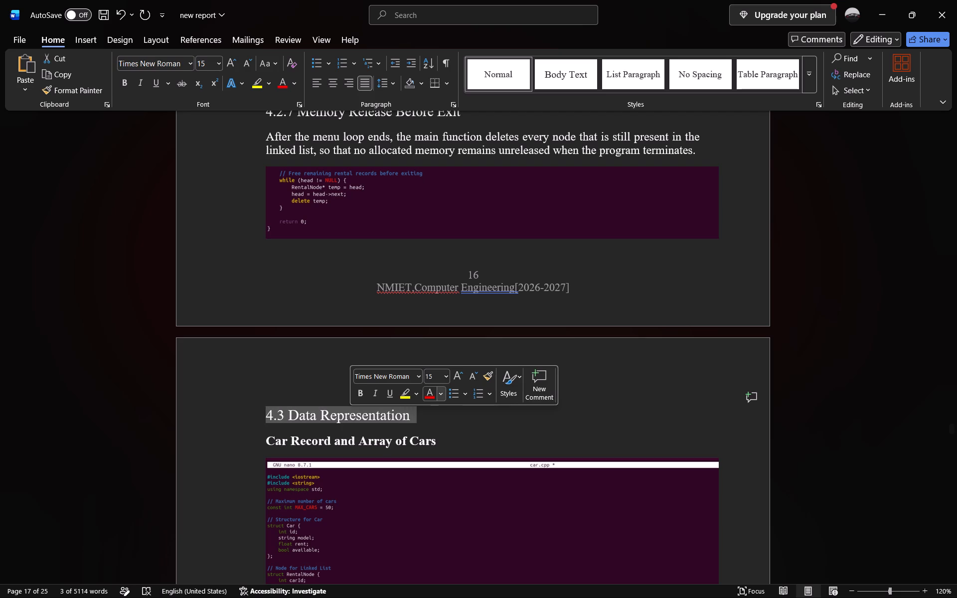
pyautogui.click(468, 377)
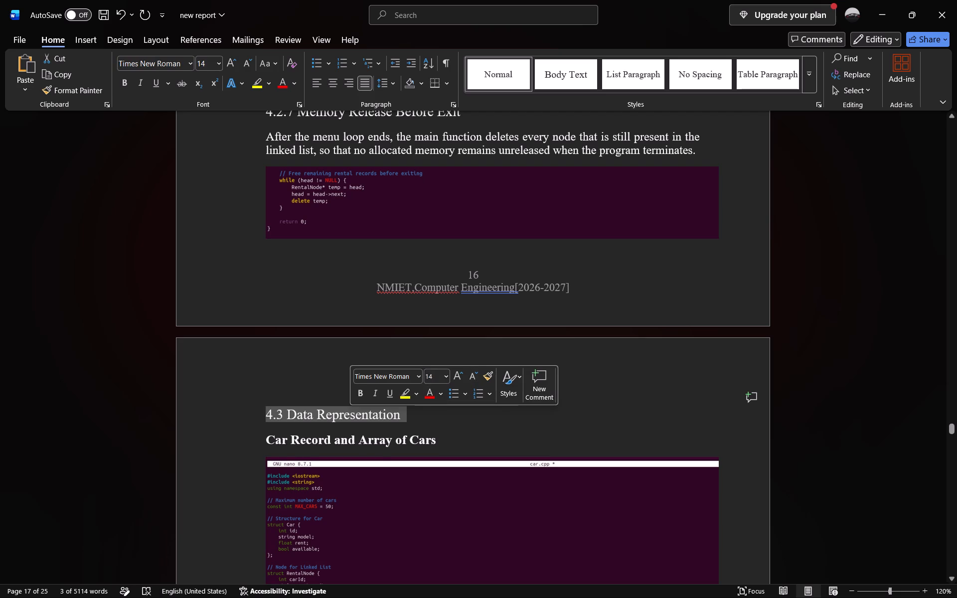
pyautogui.tripleClick(338, 445)
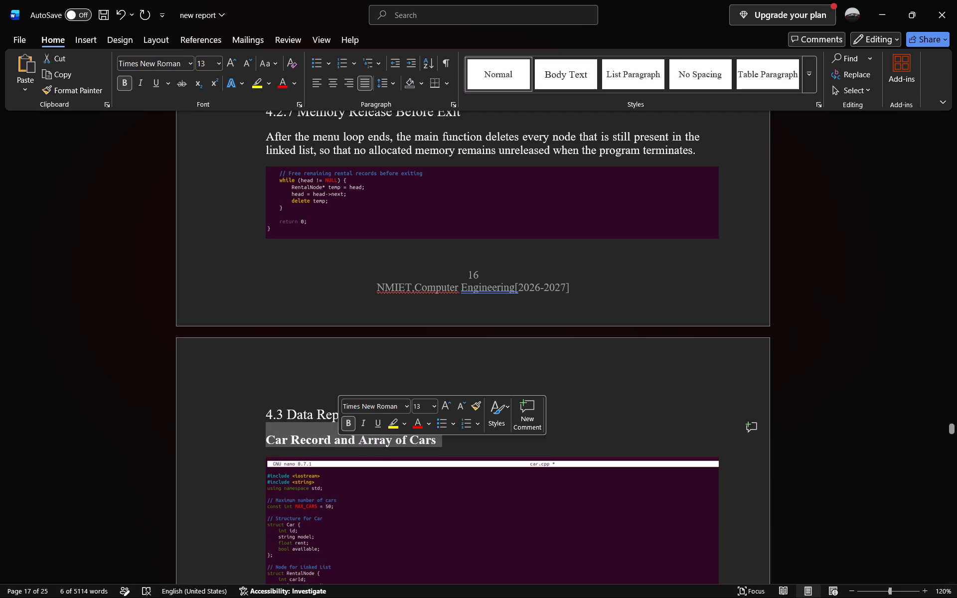
pyautogui.click(466, 403)
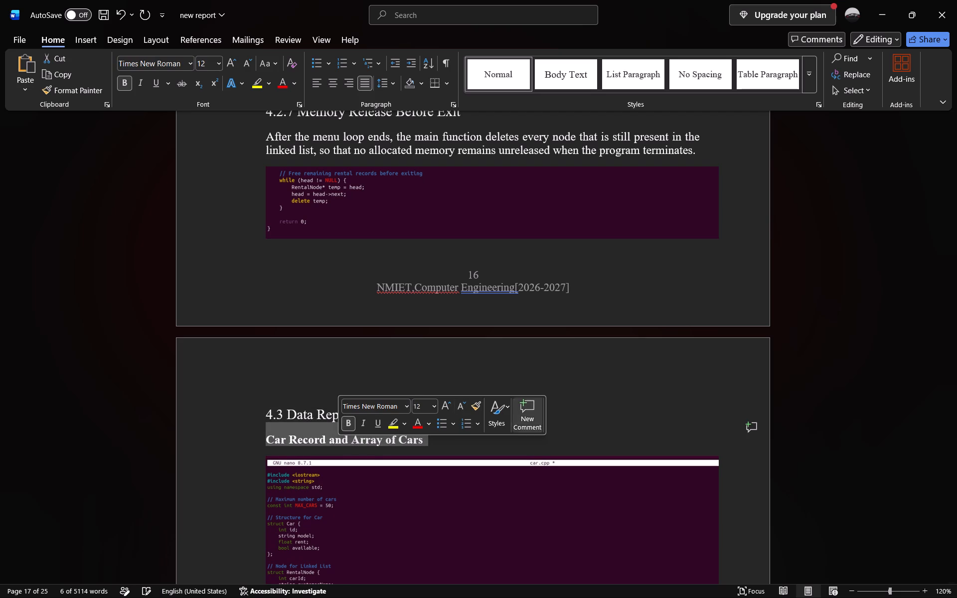
pyautogui.click(642, 409)
# Set the subheading "Rental Record Node and Head Pointer" to font size 14 and the paragraph below it to 12.
pyautogui.scroll(-1, 642, 409)
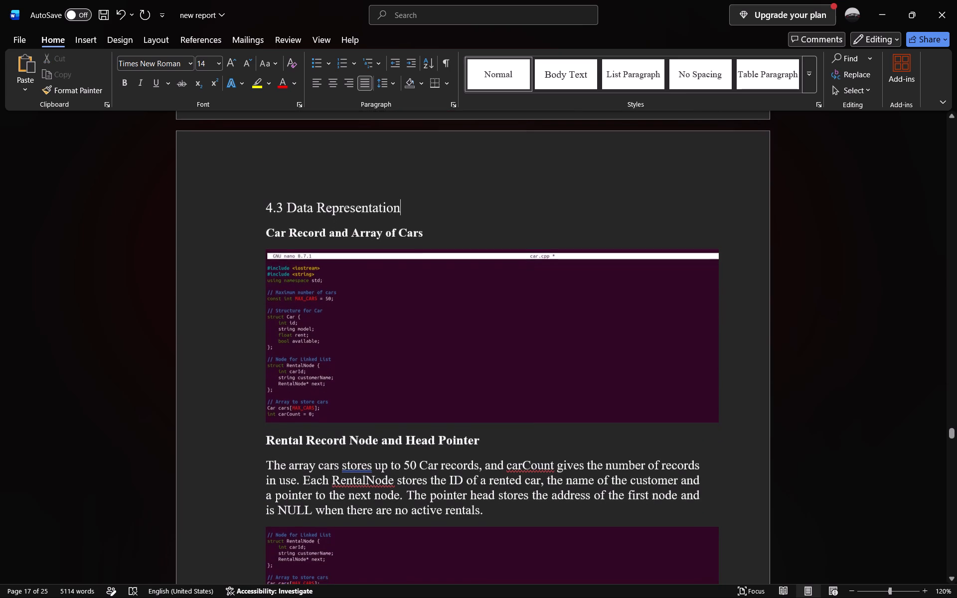
pyautogui.scroll(-2, 642, 409)
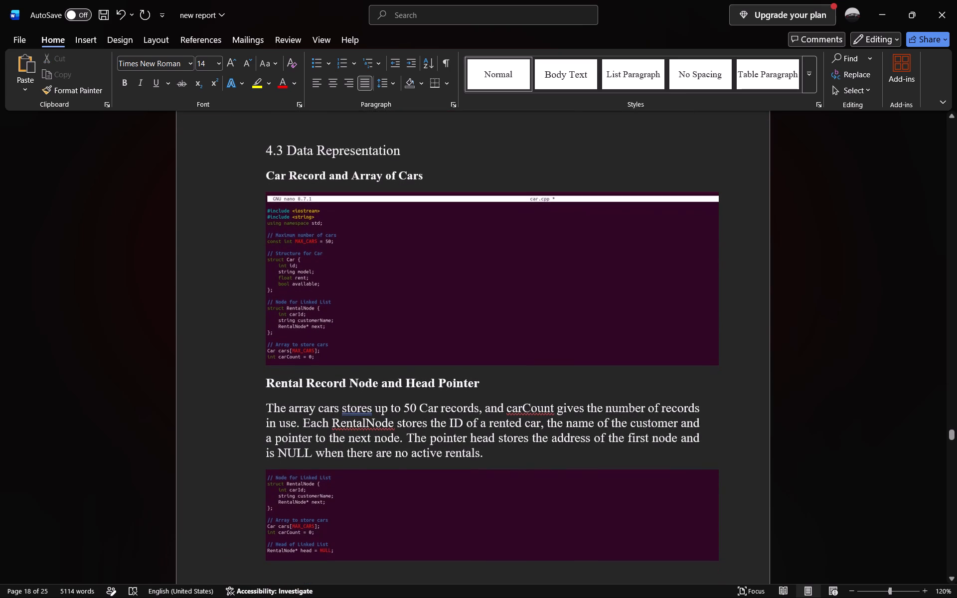
pyautogui.scroll(-1, 642, 409)
pyautogui.tripleClick(414, 373)
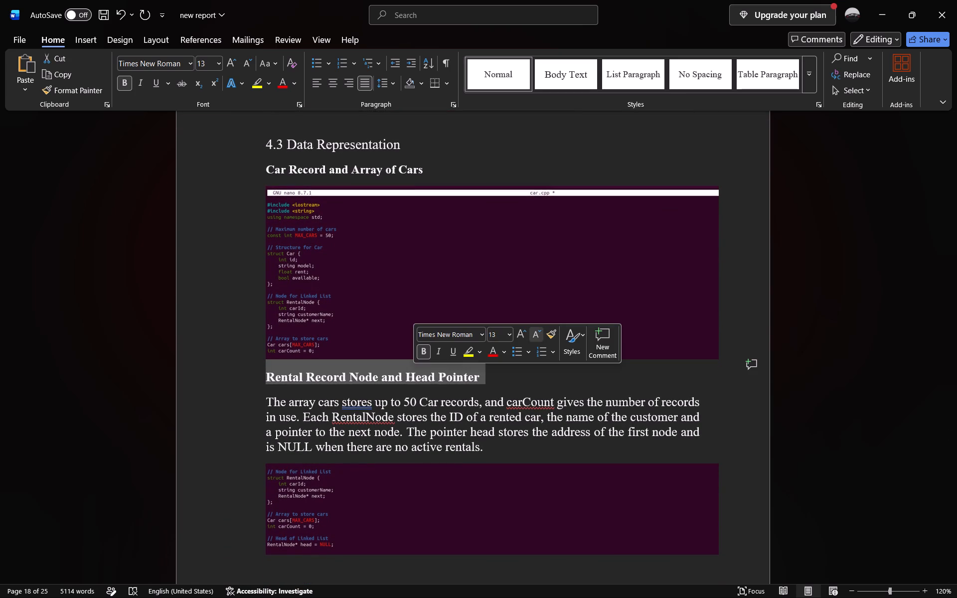
pyautogui.click(521, 332)
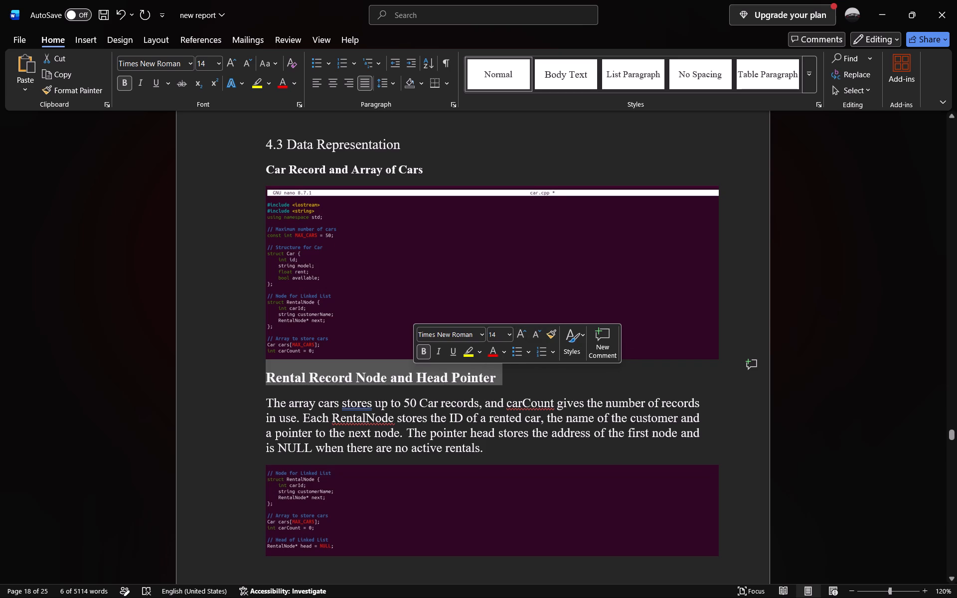
pyautogui.tripleClick(431, 398)
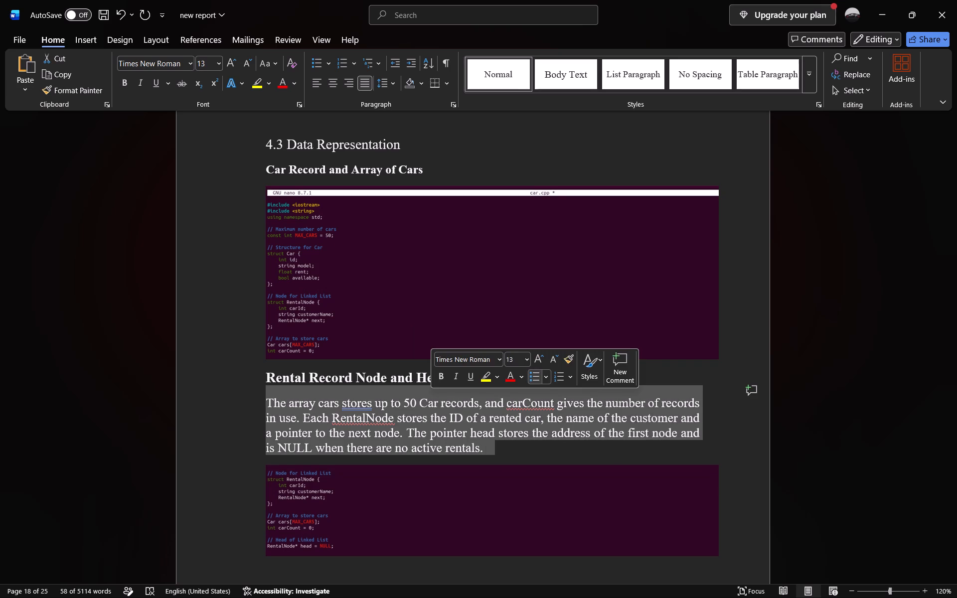
pyautogui.click(558, 350)
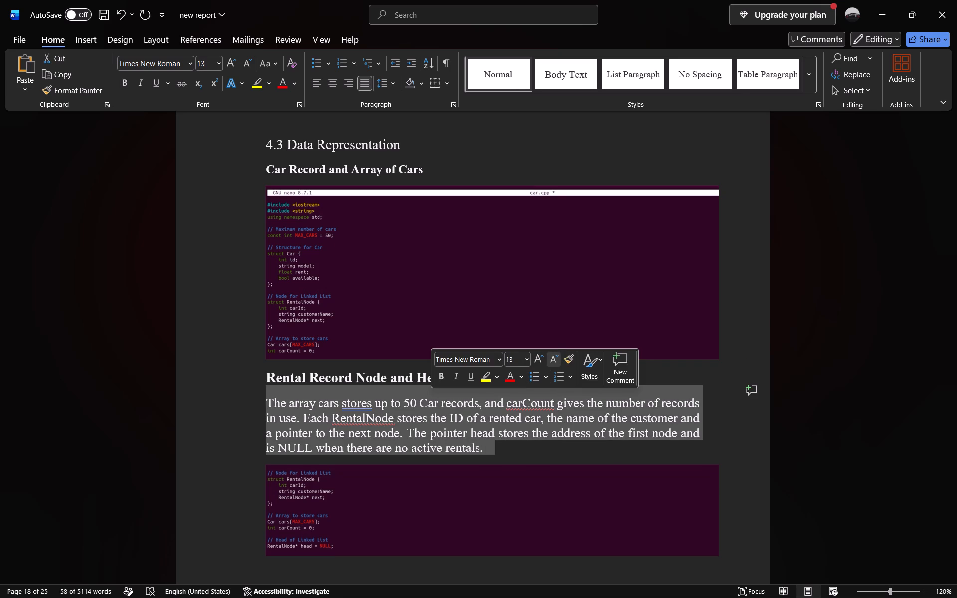
pyautogui.click(559, 355)
pyautogui.click(536, 444)
# Examine the blank gap between the RentalNode and head pointer code figure and the heading "4.4 Dynamic Memory Allocation in the Program".
pyautogui.scroll(-2, 536, 444)
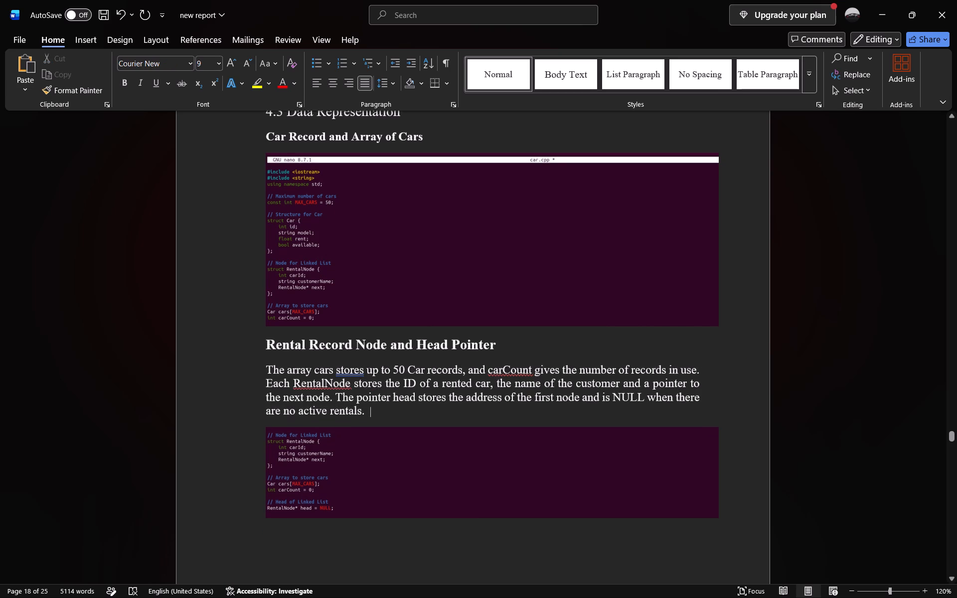
pyautogui.scroll(-4, 536, 444)
pyautogui.hscroll(-1, 536, 444)
pyautogui.scroll(-1, 536, 444)
pyautogui.hscroll(-1, 536, 444)
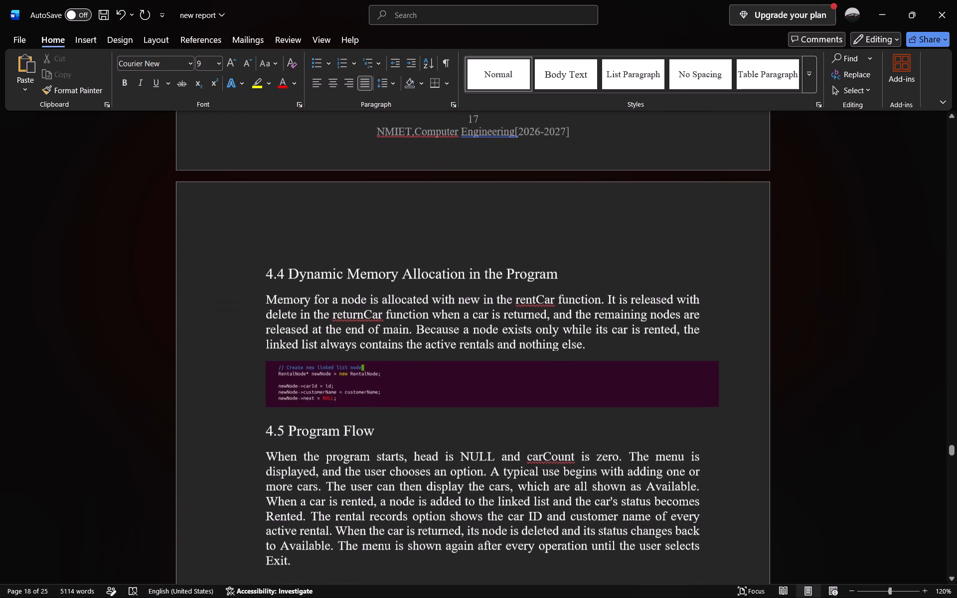
pyautogui.hscroll(-2, 536, 444)
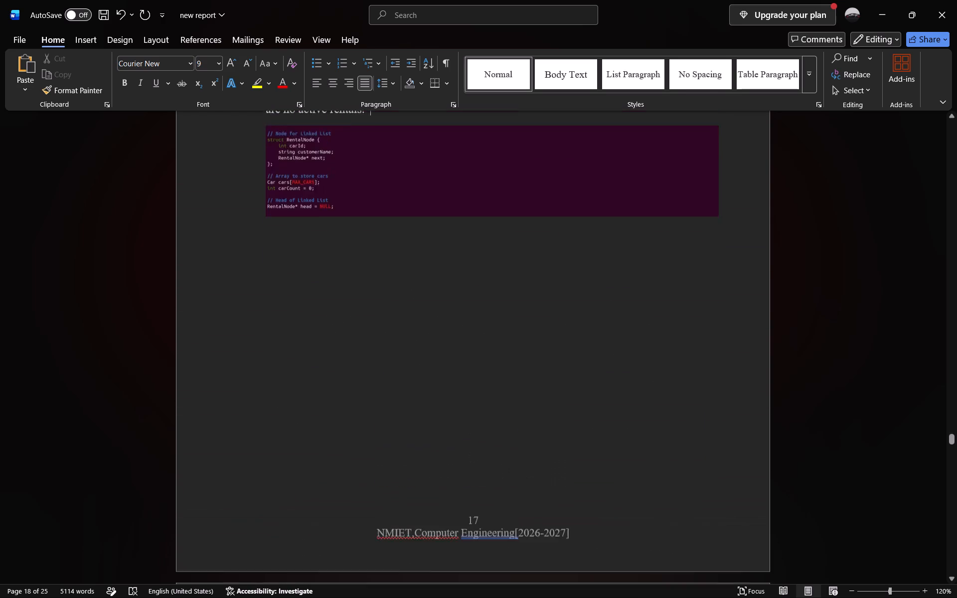
pyautogui.hscroll(-1, 536, 444)
pyautogui.scroll(-2, 536, 444)
pyautogui.click(296, 467)
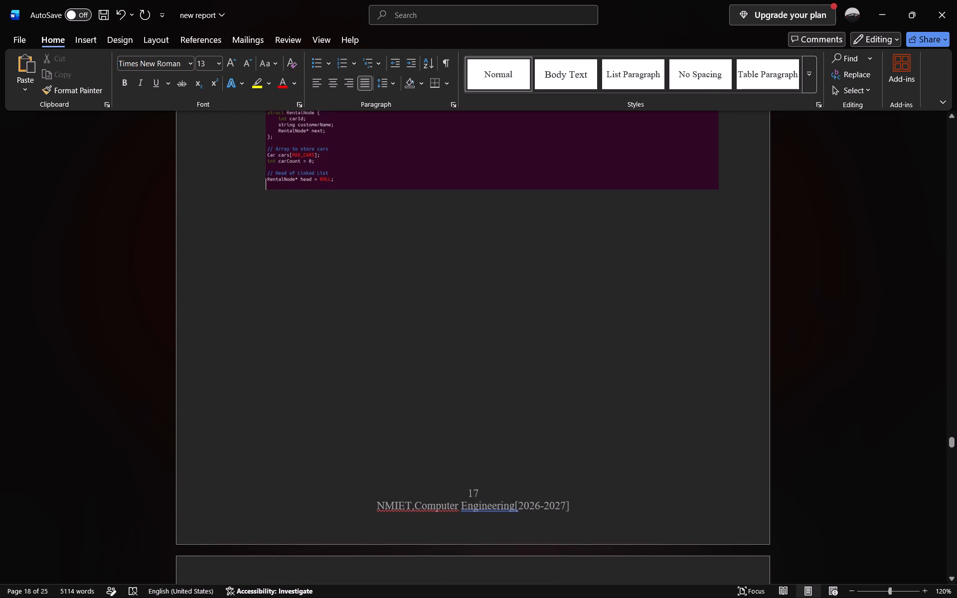
pyautogui.scroll(-1, 296, 467)
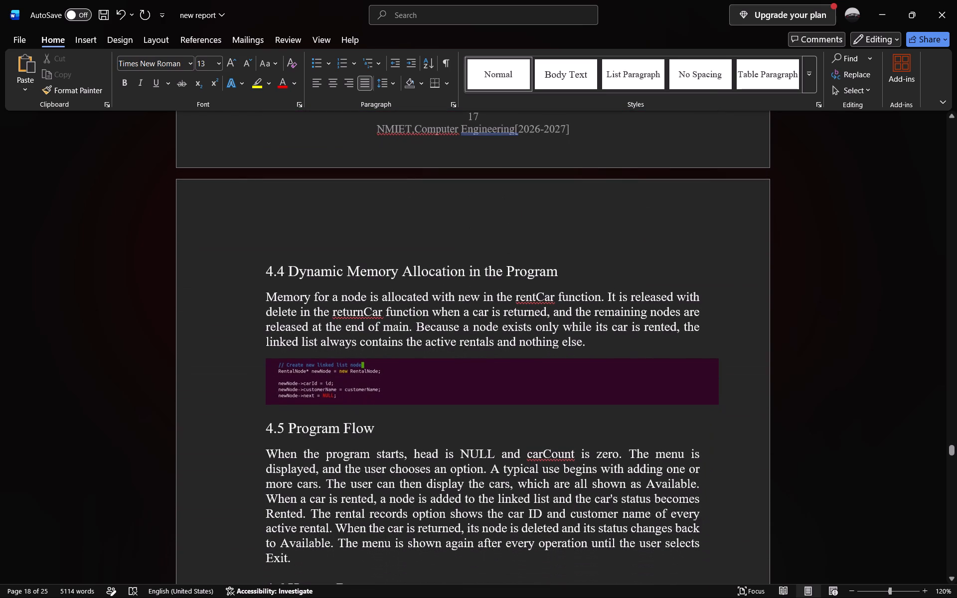
pyautogui.scroll(-1, 296, 467)
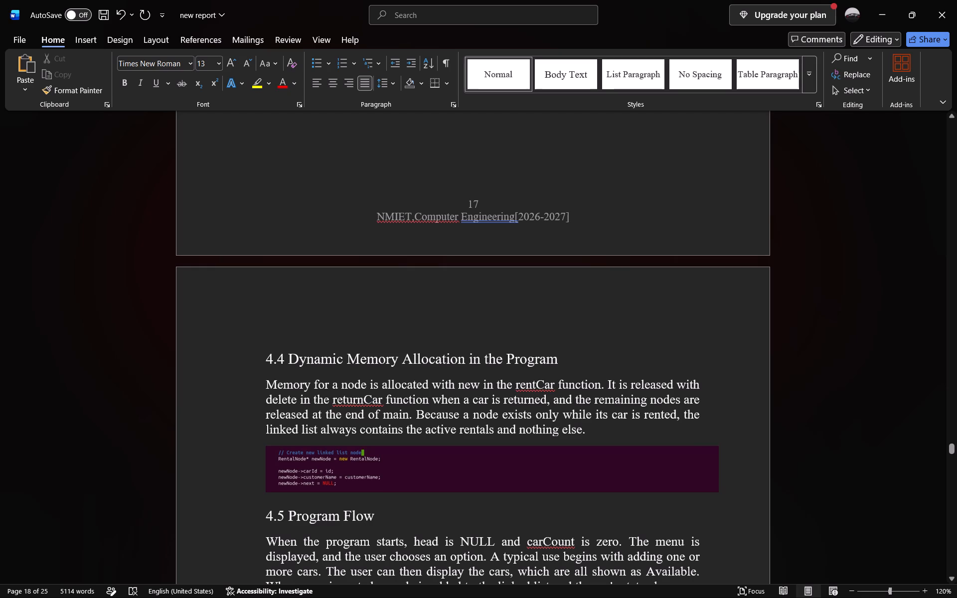
pyautogui.doubleClick(267, 363)
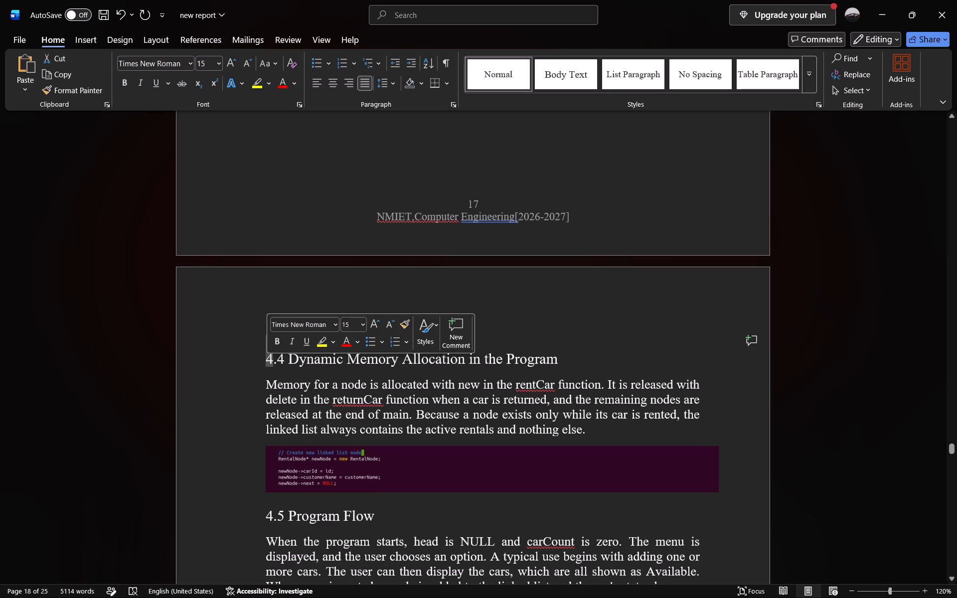
pyautogui.click(267, 363)
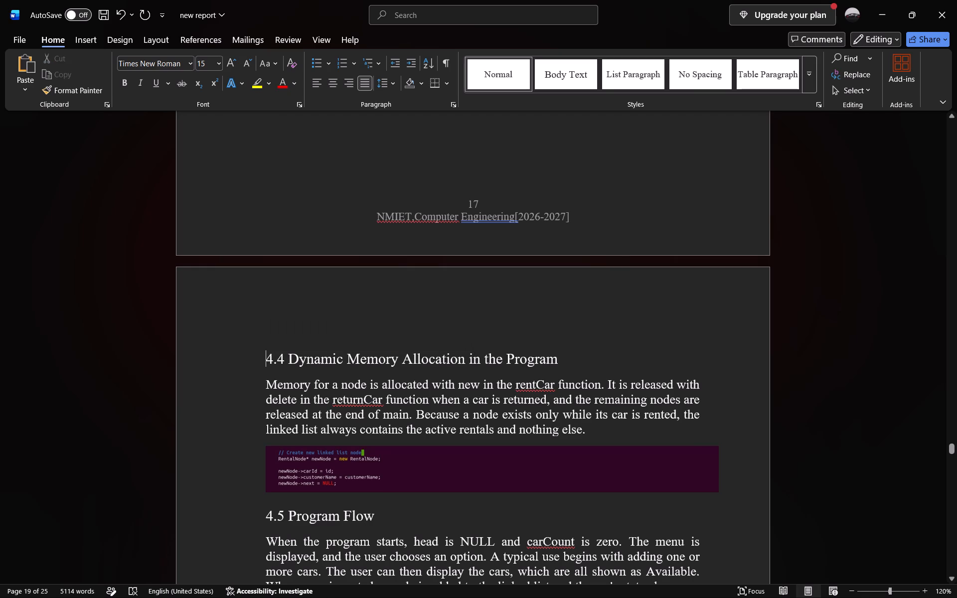
pyautogui.click(304, 190)
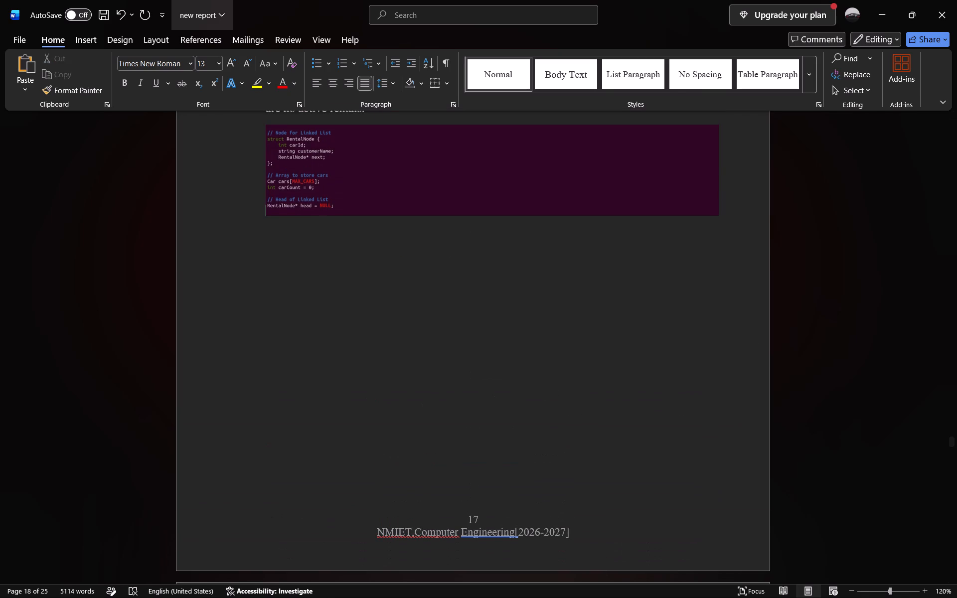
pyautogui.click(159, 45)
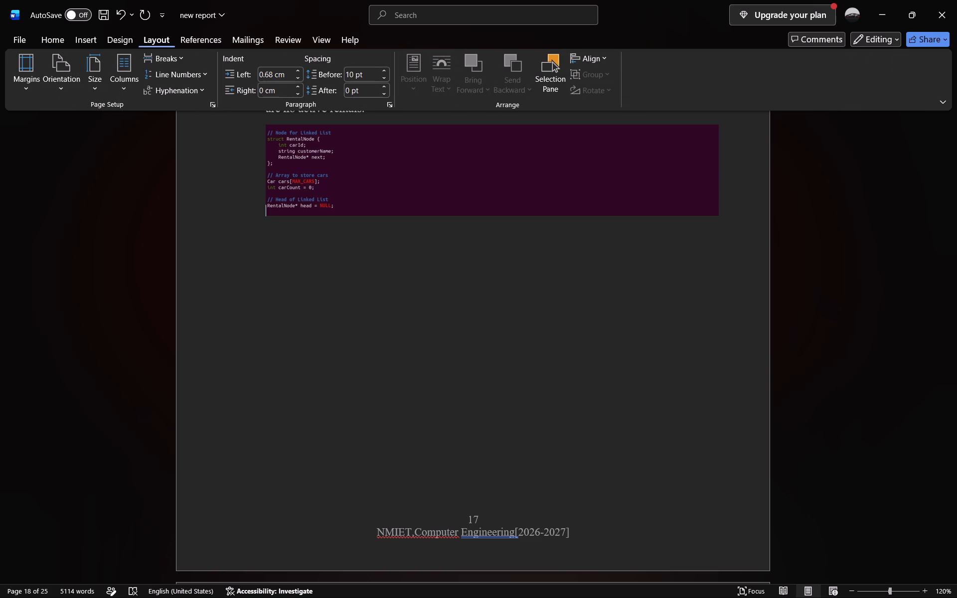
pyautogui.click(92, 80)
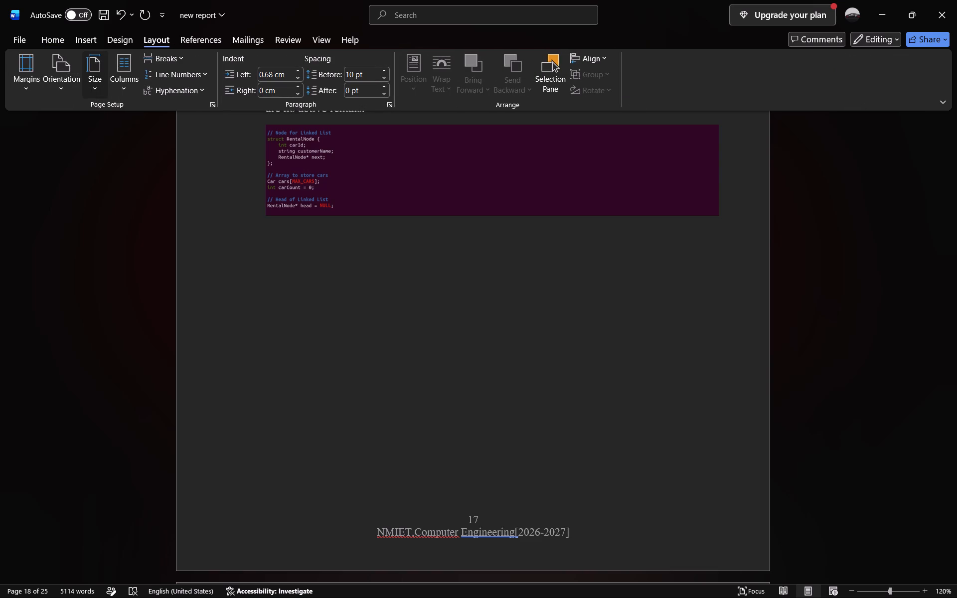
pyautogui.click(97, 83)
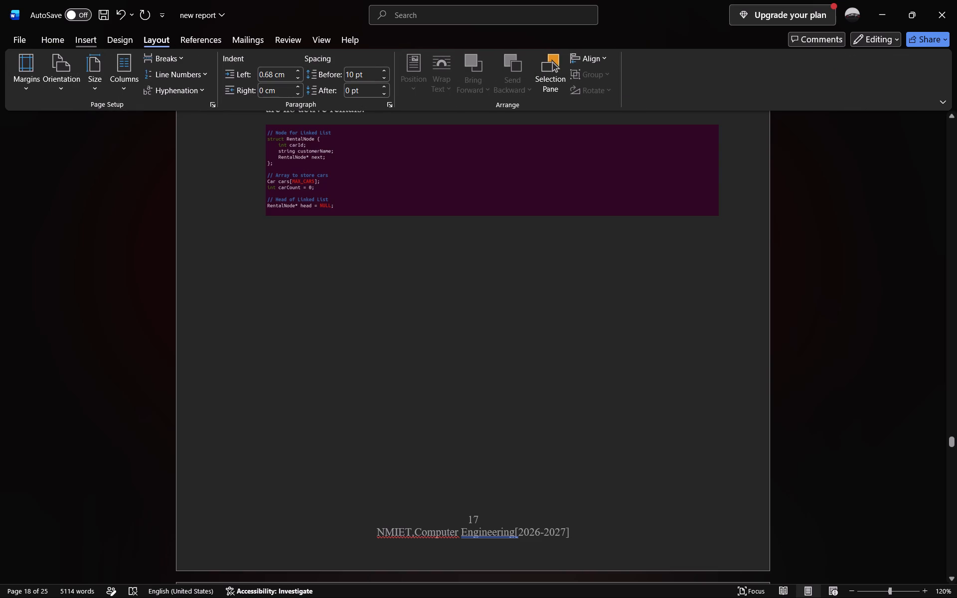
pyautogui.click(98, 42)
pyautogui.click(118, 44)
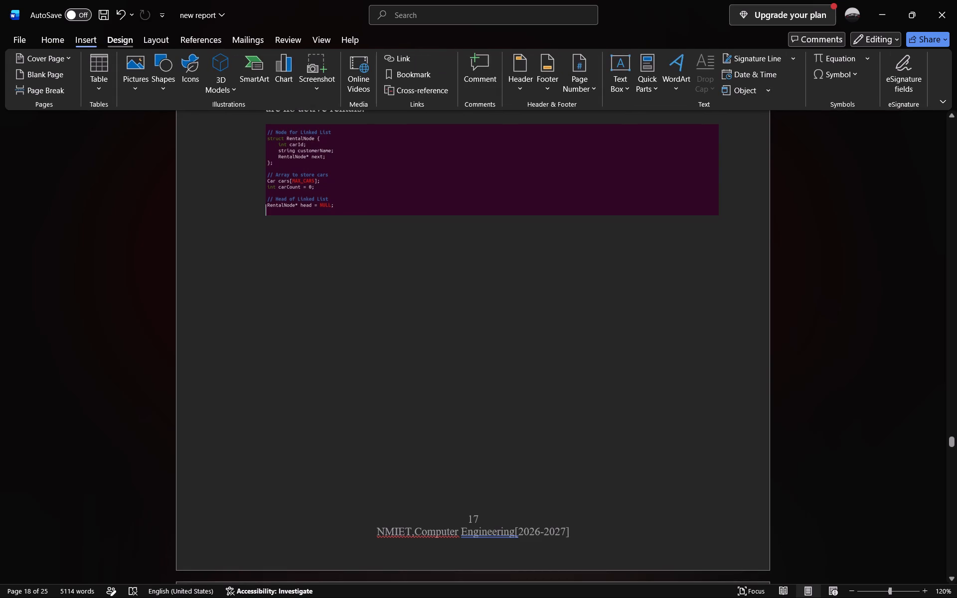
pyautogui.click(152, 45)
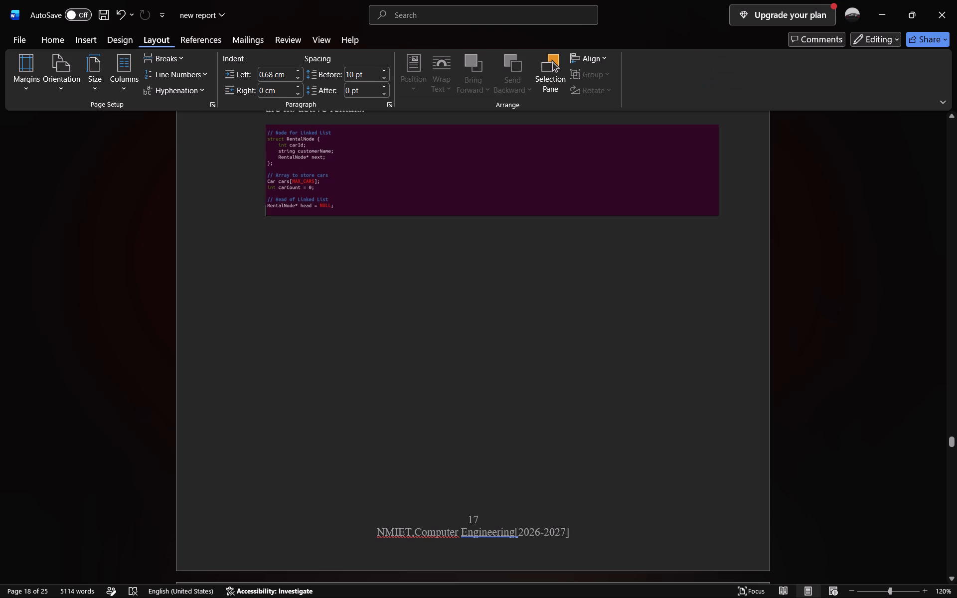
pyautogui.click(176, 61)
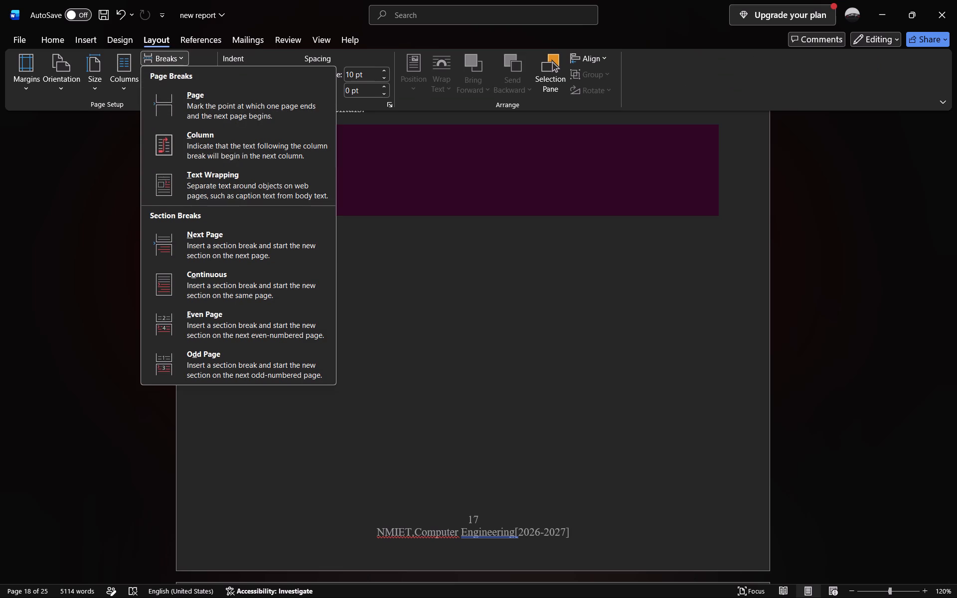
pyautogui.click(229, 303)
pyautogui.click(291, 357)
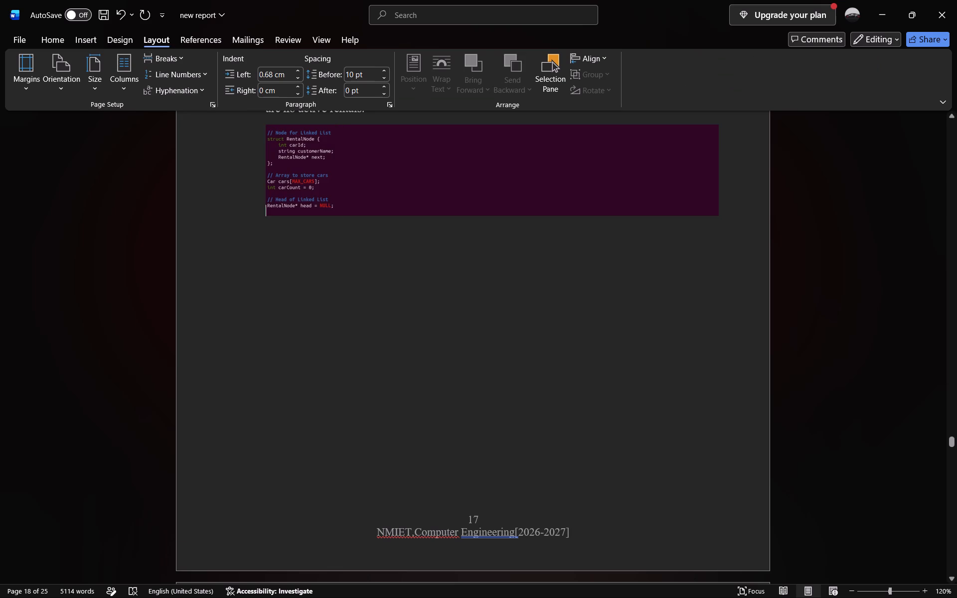
# Delete the break between the RentalNode and head pointer code figure and the heading "4.4 Dynamic Memory Allocation in the Program".
pyautogui.press('Right')
pyautogui.press('Delete')
pyautogui.press('Delete')
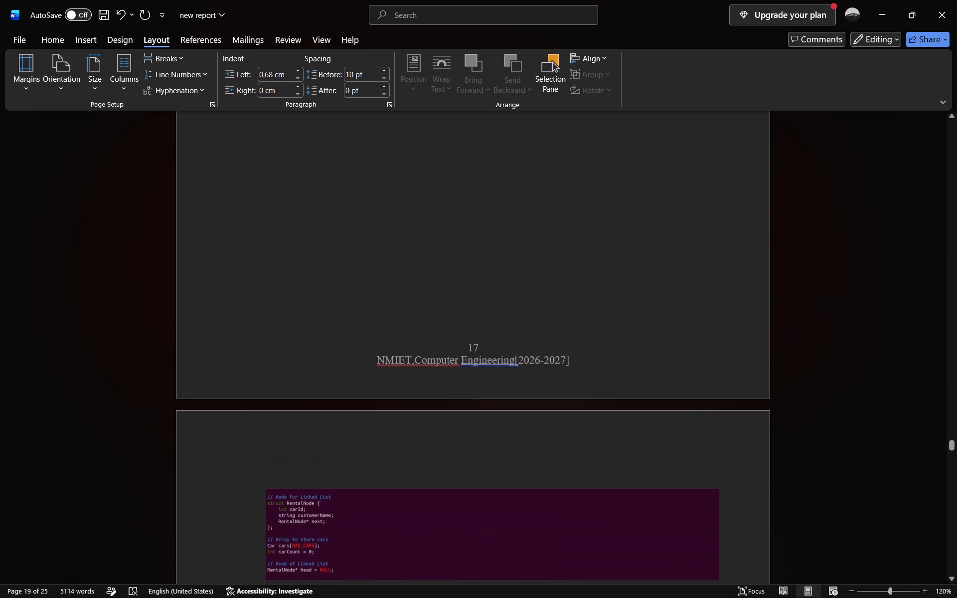
# Review the page flow from section 4.2 to section 5.2 and check the "Rental Record Node and Head Pointer" subheading and paragraph.
pyautogui.scroll(1, 291, 357)
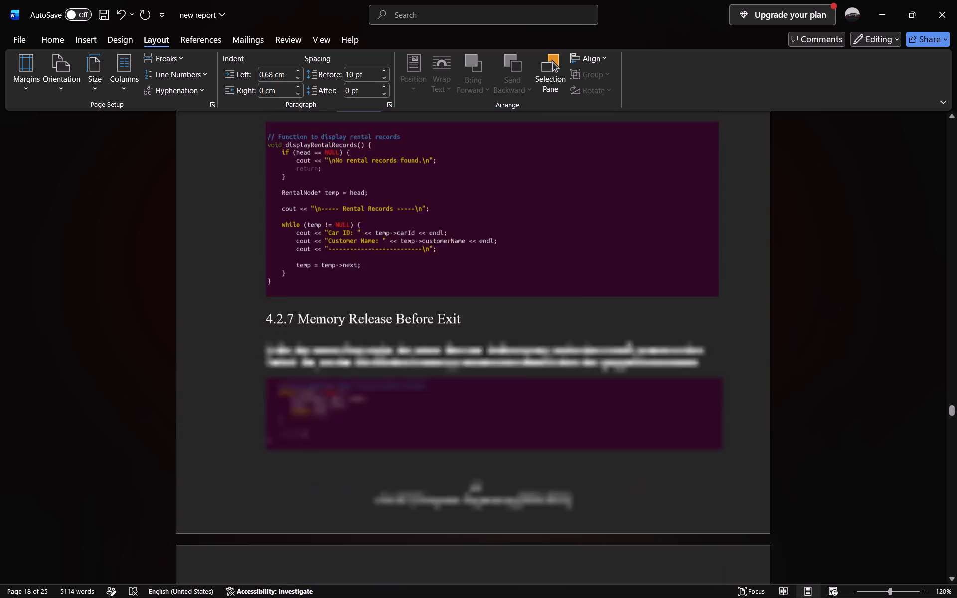
pyautogui.scroll(1, 291, 357)
pyautogui.scroll(-11, 291, 357)
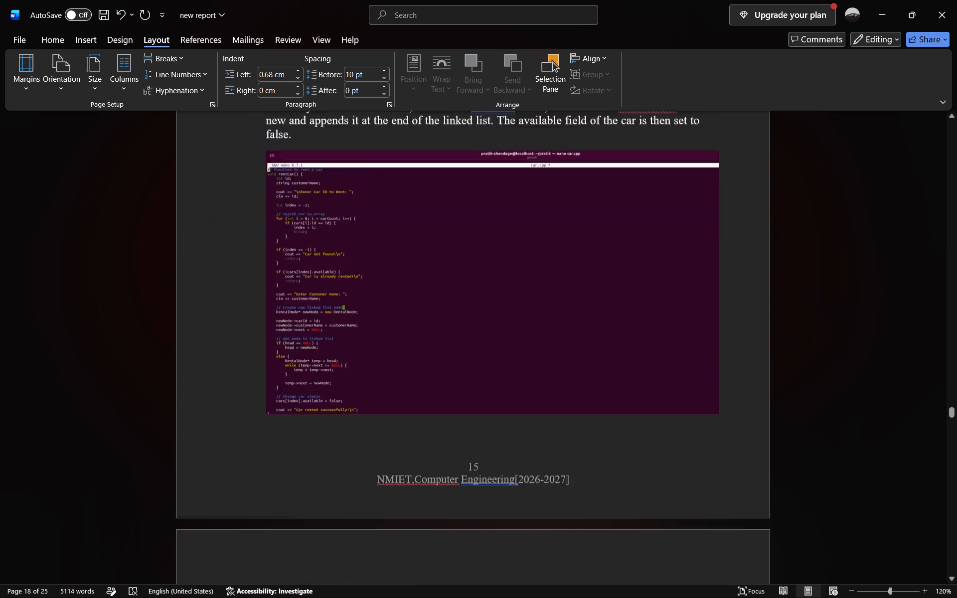
pyautogui.scroll(-14, 291, 357)
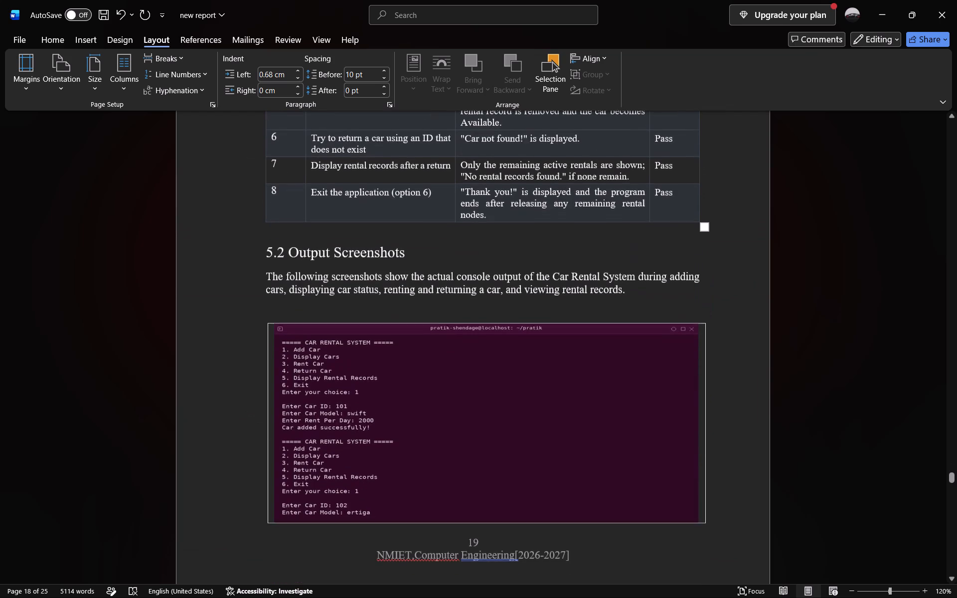
pyautogui.scroll(7, 291, 357)
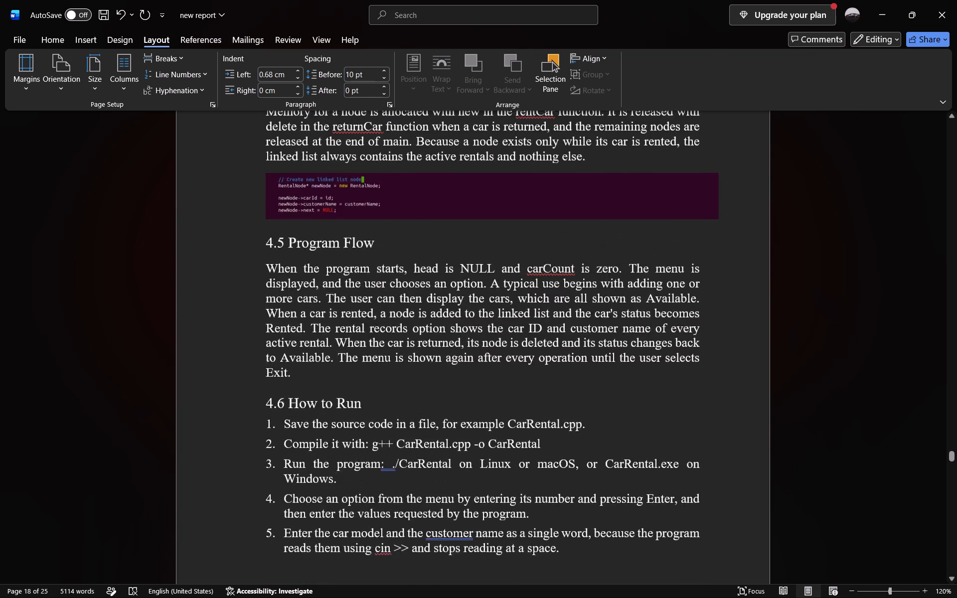
pyautogui.scroll(6, 291, 357)
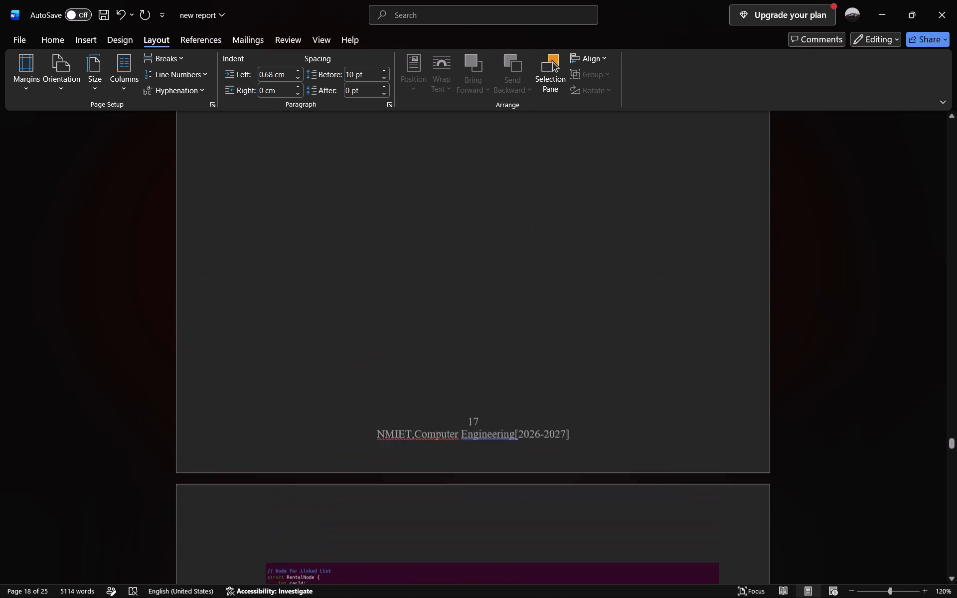
pyautogui.scroll(4, 291, 357)
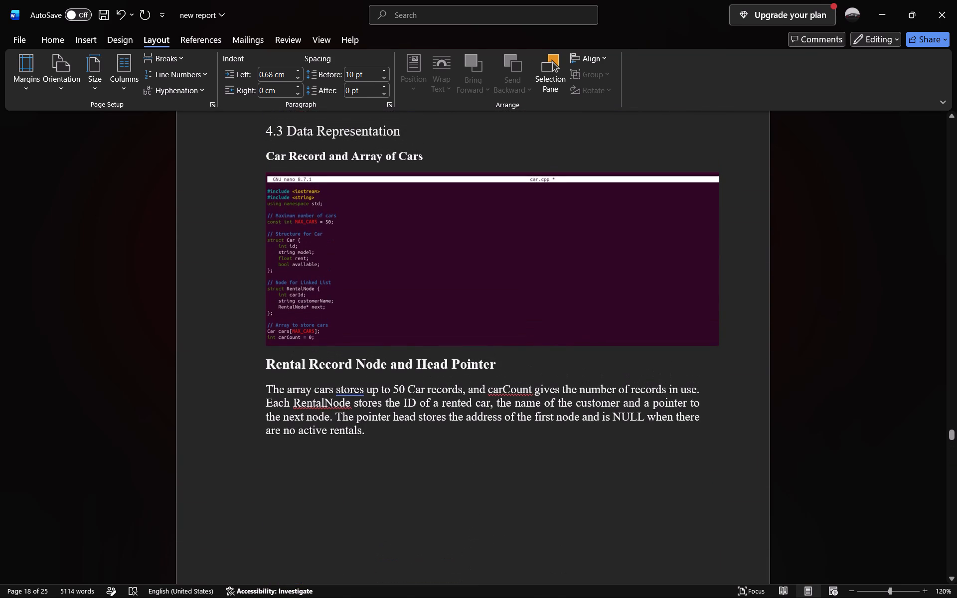
pyautogui.tripleClick(294, 363)
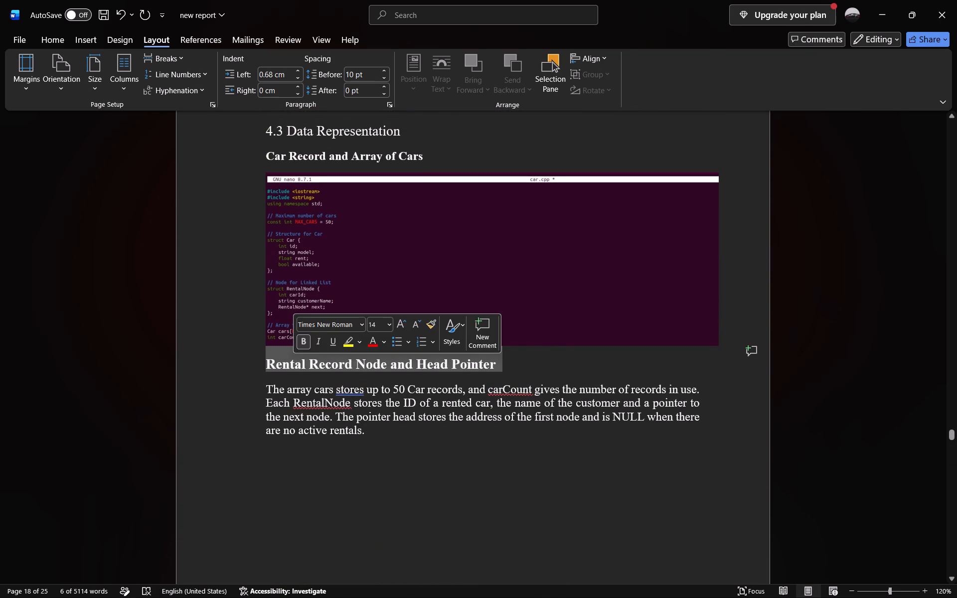
pyautogui.tripleClick(401, 389)
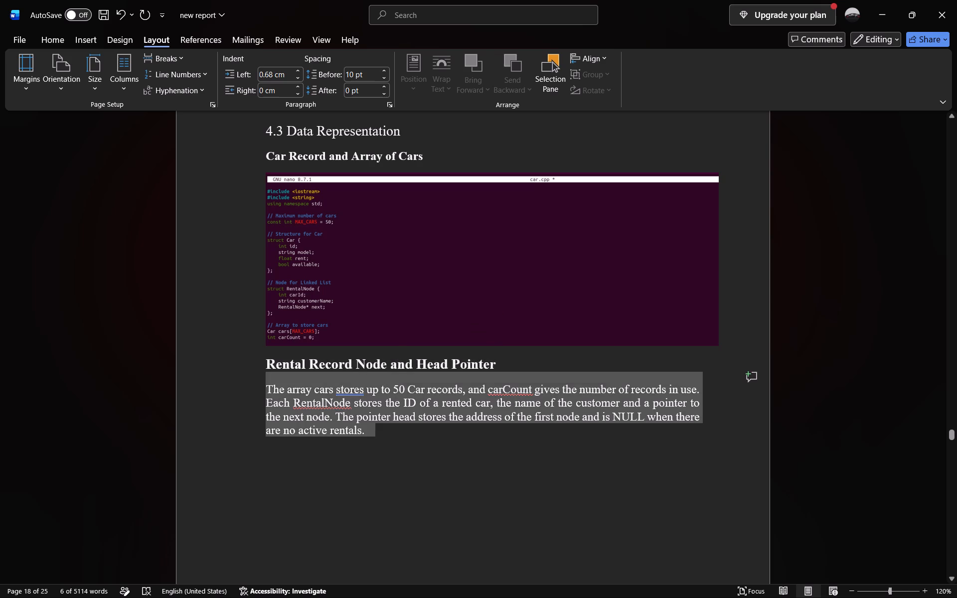
pyautogui.click(473, 480)
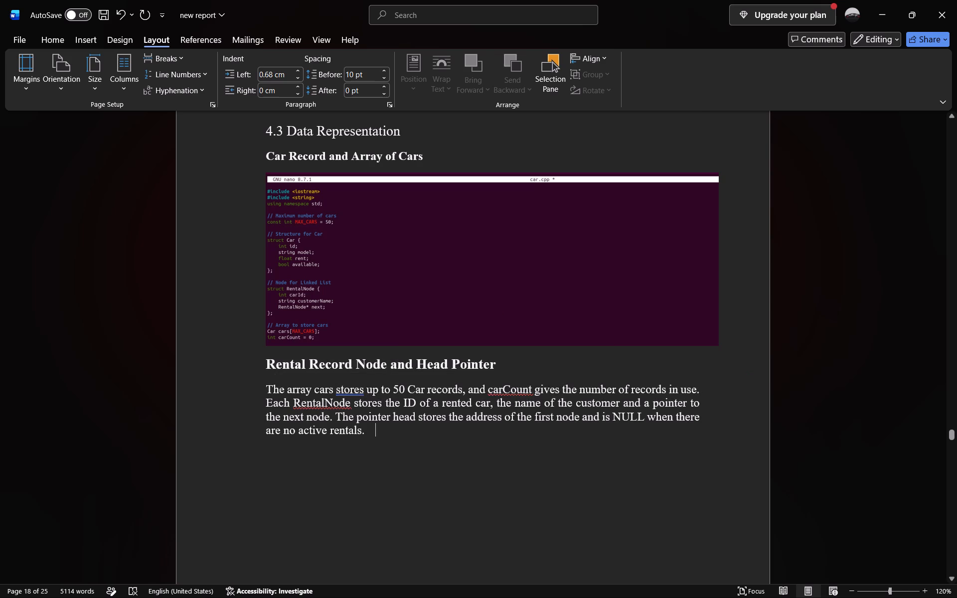
# Set the heading "4.5 Program Flow" to font size 14 and the paragraph below it to 12.
pyautogui.scroll(-5, 473, 480)
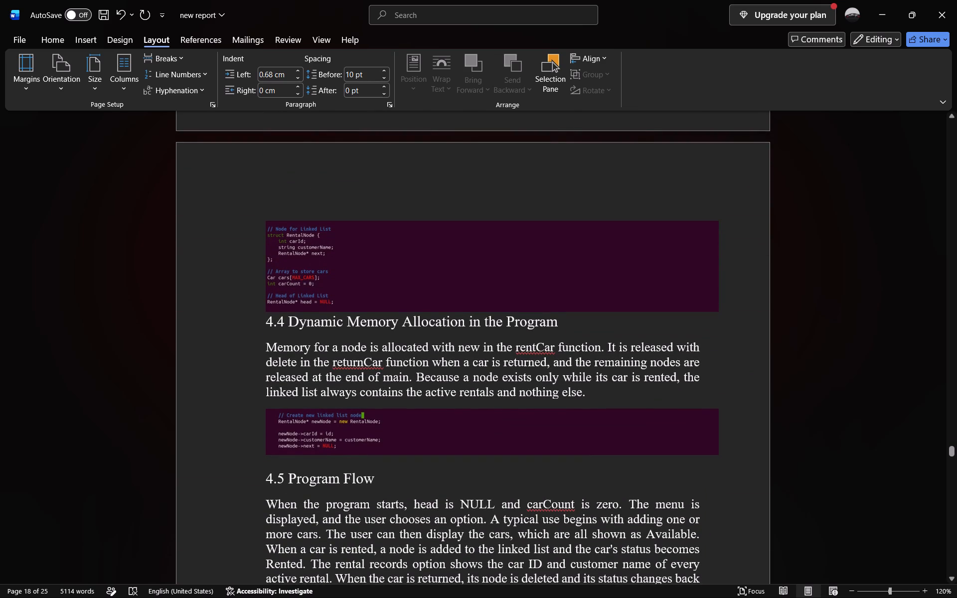
pyautogui.tripleClick(355, 478)
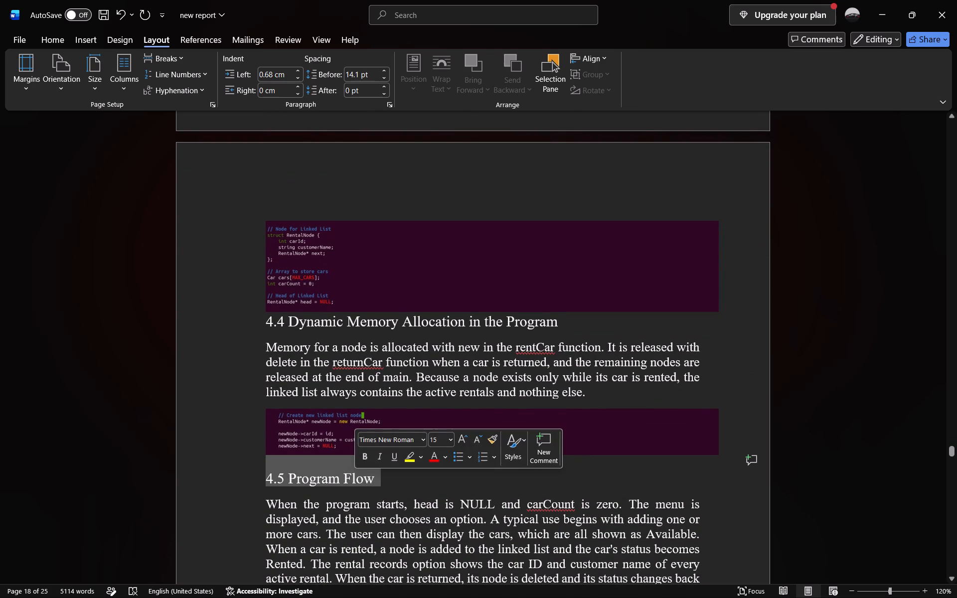
pyautogui.click(475, 433)
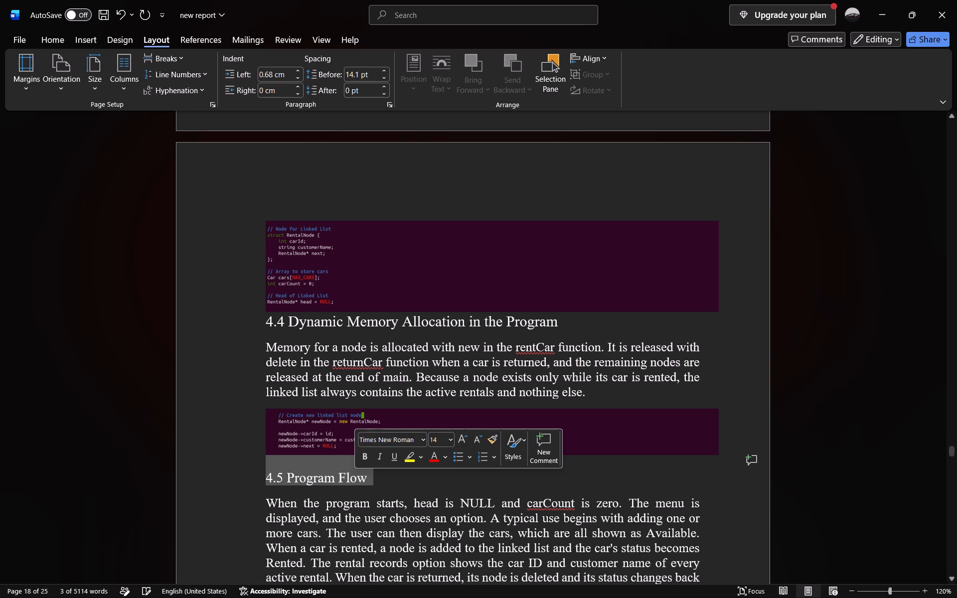
pyautogui.tripleClick(426, 509)
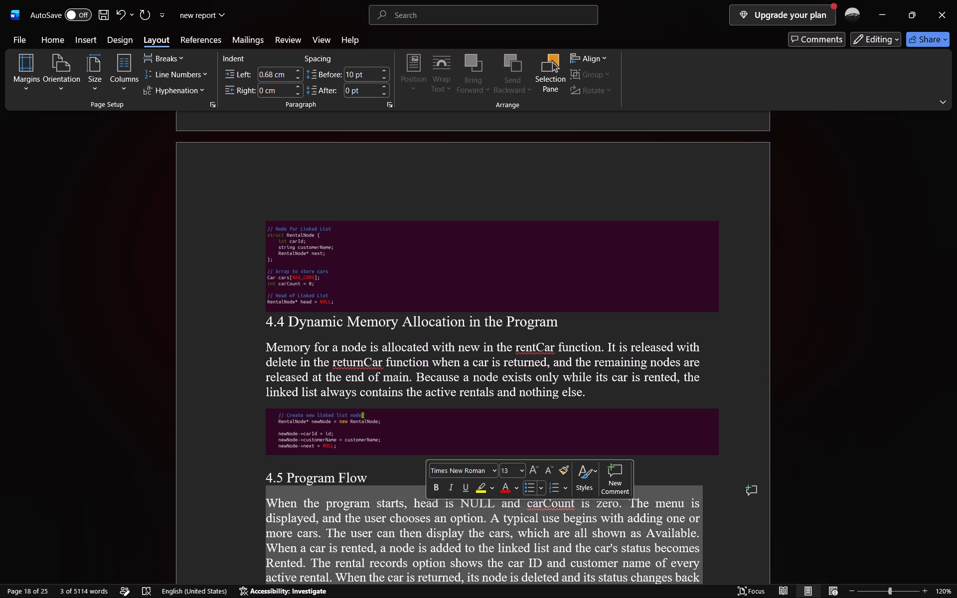
pyautogui.click(548, 469)
pyautogui.click(520, 546)
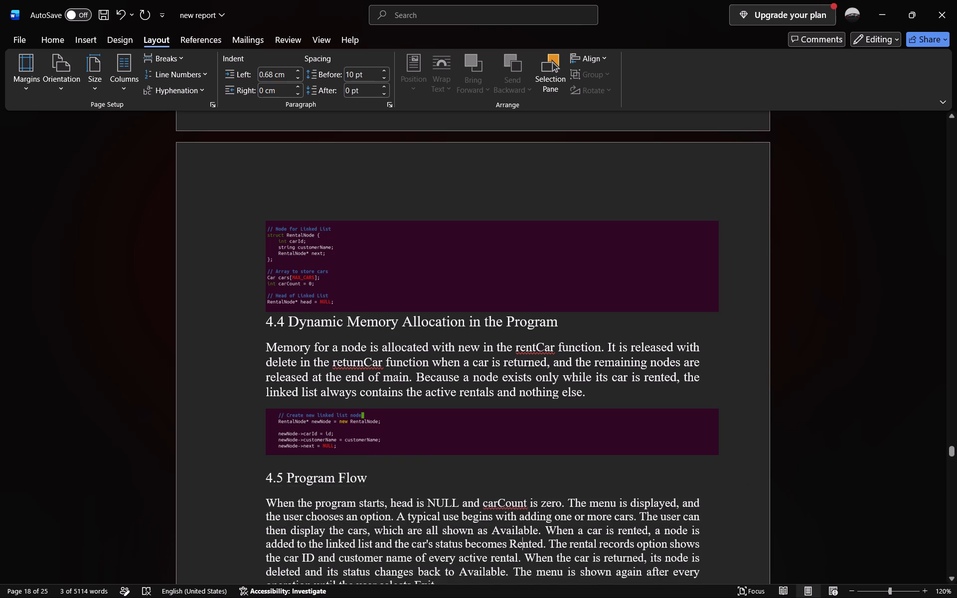
# Set the heading "4.6 How to Run" to font size 14 and the five-item numbered list below it to 12.
pyautogui.scroll(-10, 520, 546)
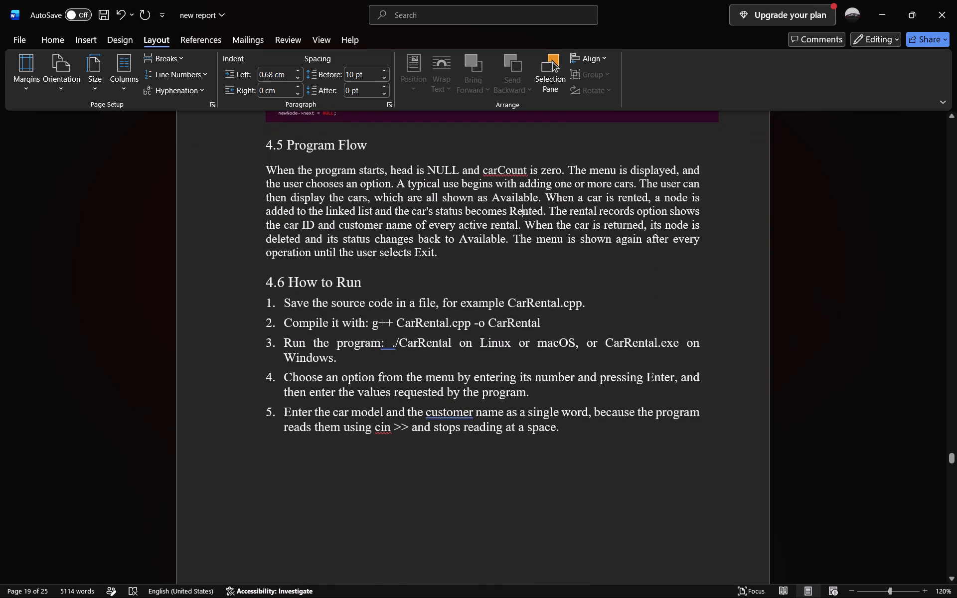
pyautogui.tripleClick(334, 283)
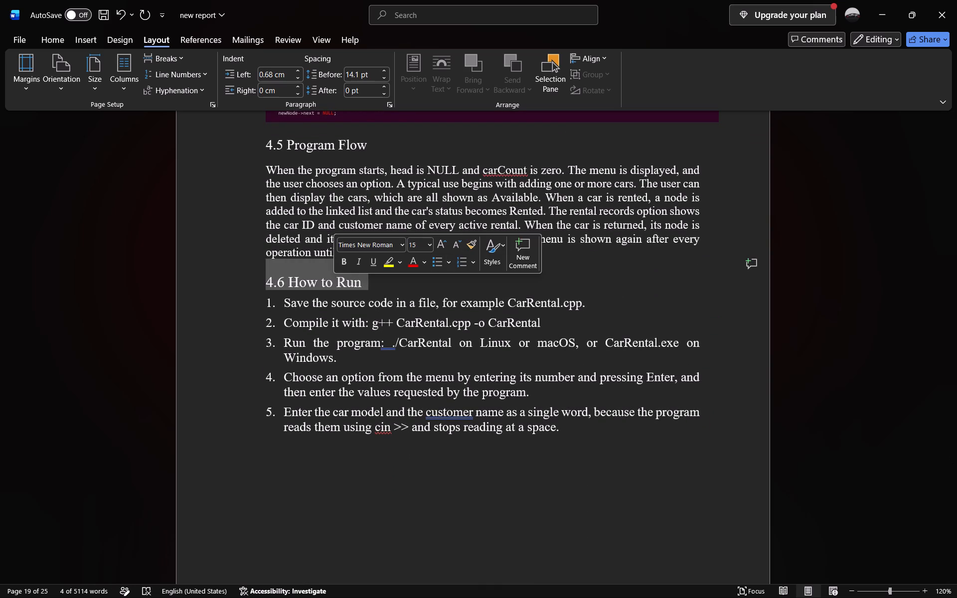
pyautogui.click(463, 241)
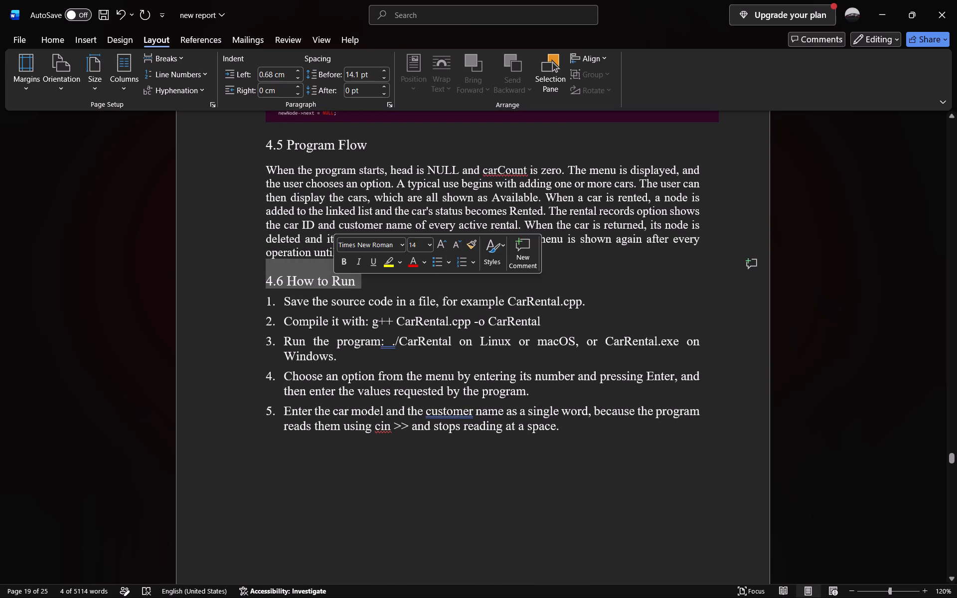
pyautogui.click(261, 298)
pyautogui.click(261, 298)
pyautogui.moveTo(261, 298); pyautogui.dragTo(489, 426)
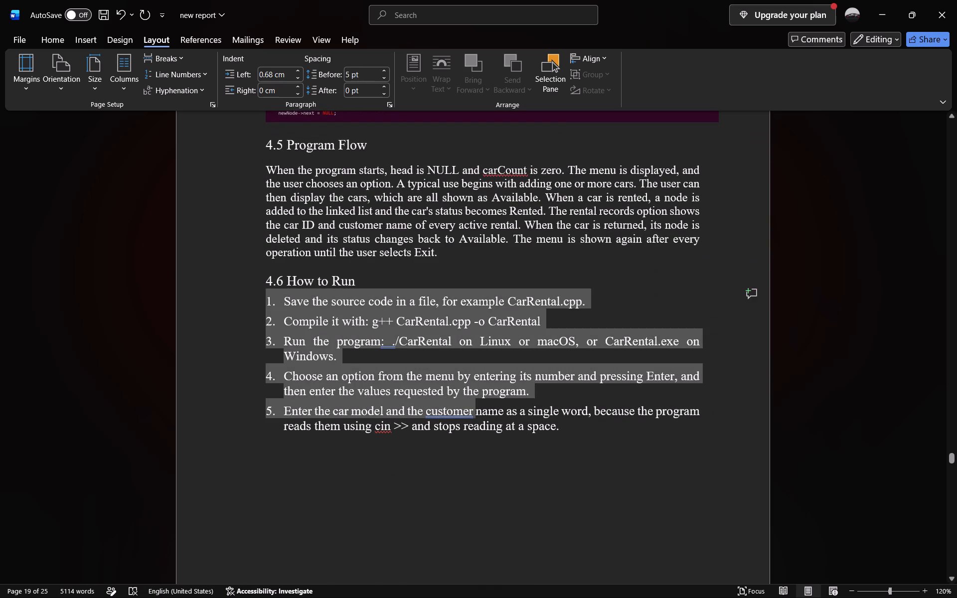
pyautogui.moveTo(489, 426); pyautogui.dragTo(566, 438)
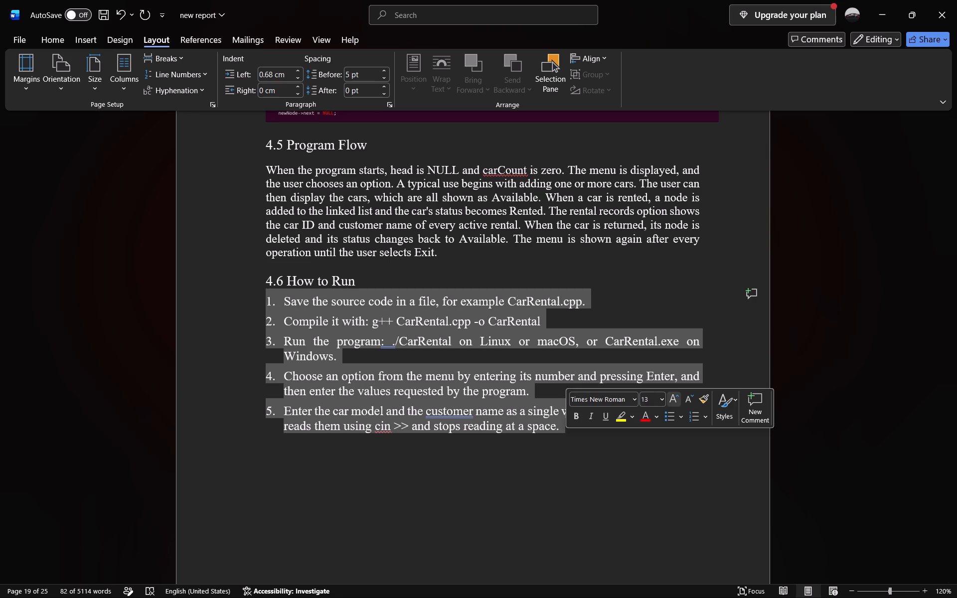
pyautogui.click(687, 397)
pyautogui.click(569, 471)
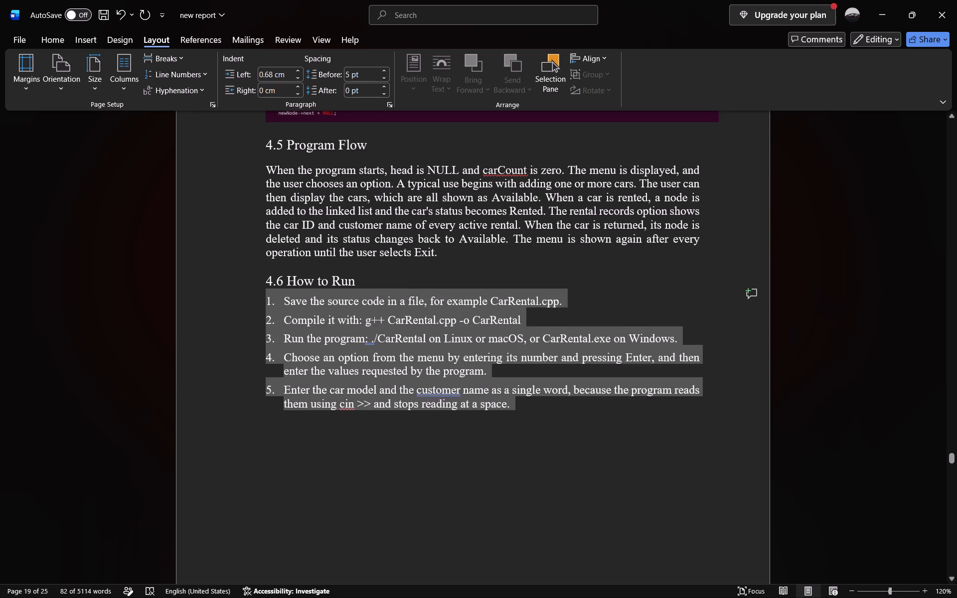
# Set the chapter heading "5. TESTING & OUTPUT" one font size step above 14.
pyautogui.scroll(-3, 569, 471)
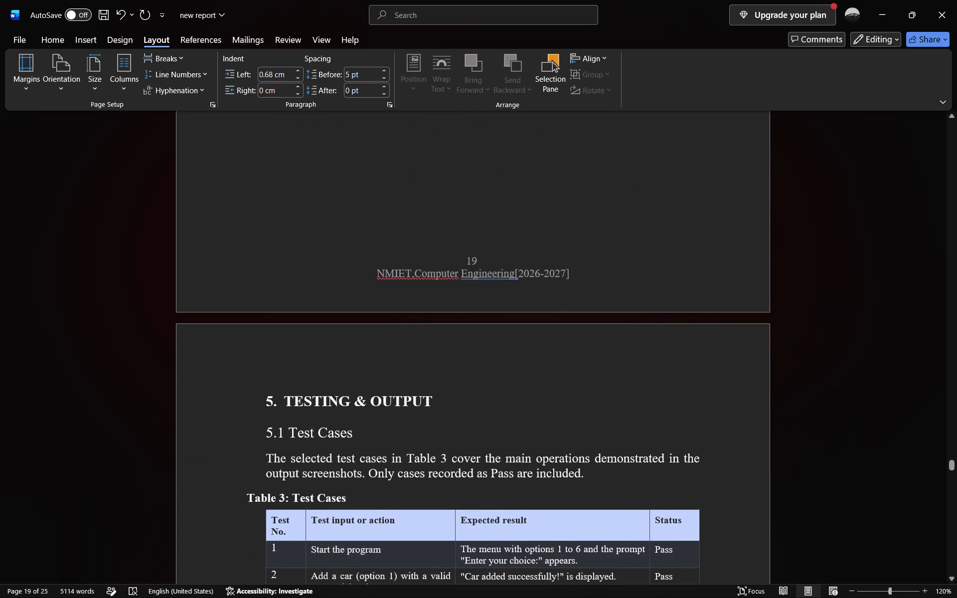
pyautogui.tripleClick(361, 403)
pyautogui.click(483, 363)
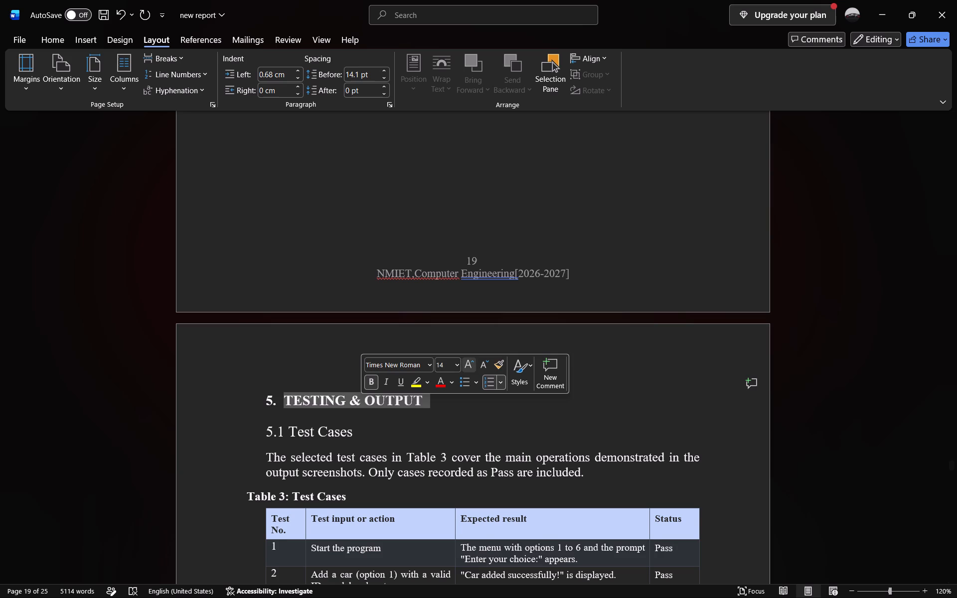
pyautogui.click(471, 359)
# Set the heading "5.1 Test Cases" to font size 14 and the paragraph below it to 12.
pyautogui.tripleClick(326, 433)
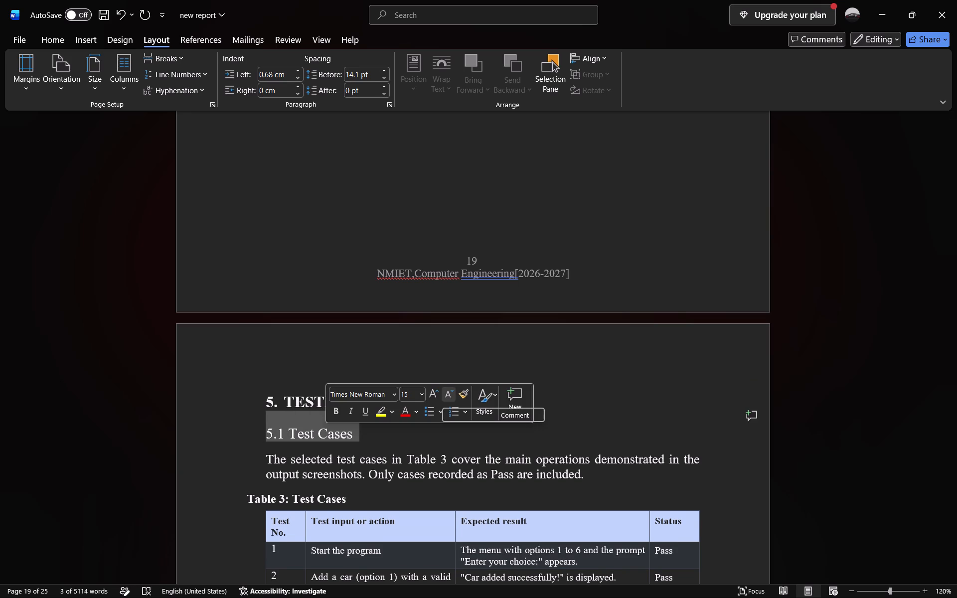
pyautogui.click(442, 395)
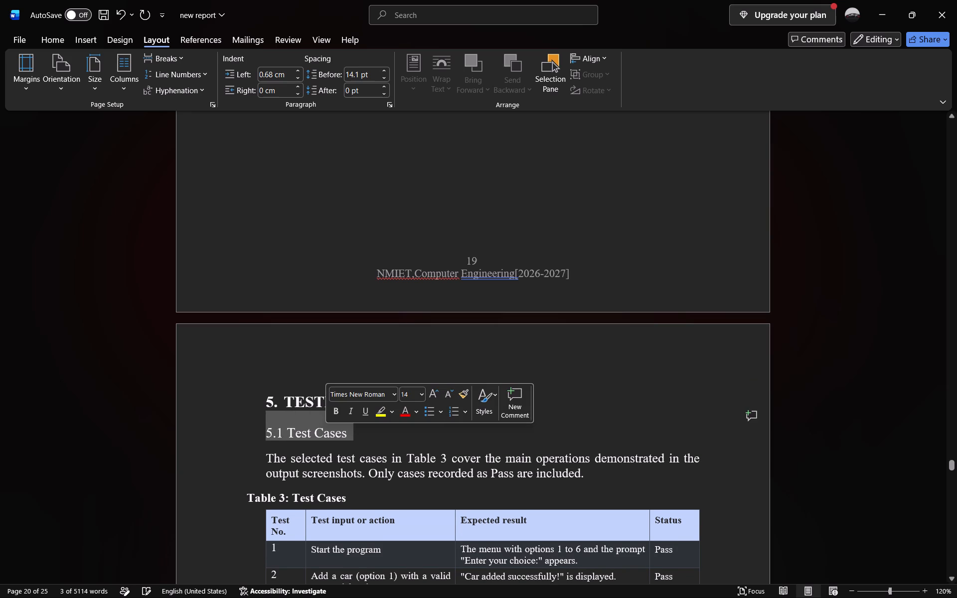
pyautogui.doubleClick(370, 461)
pyautogui.tripleClick(370, 461)
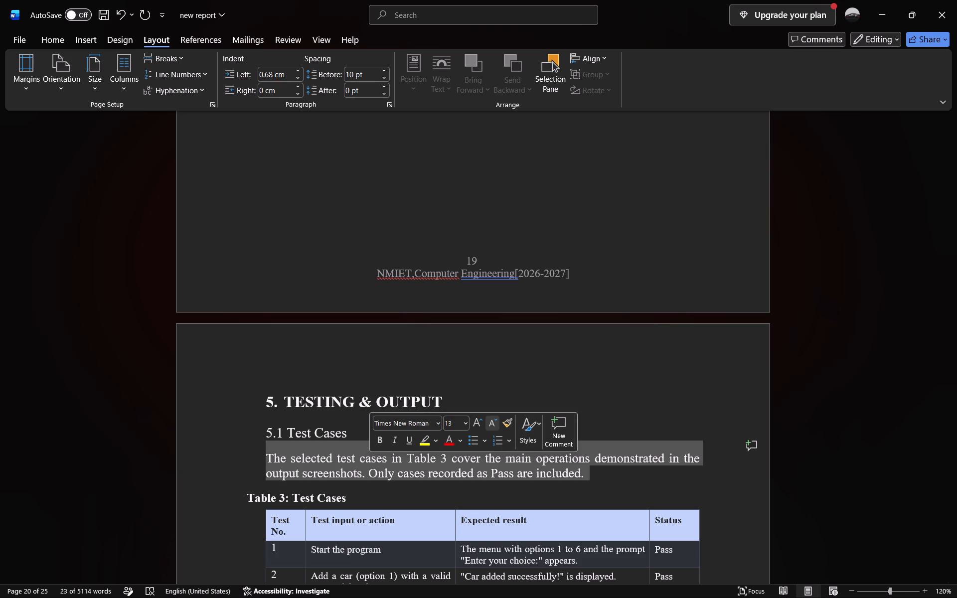
pyautogui.click(492, 424)
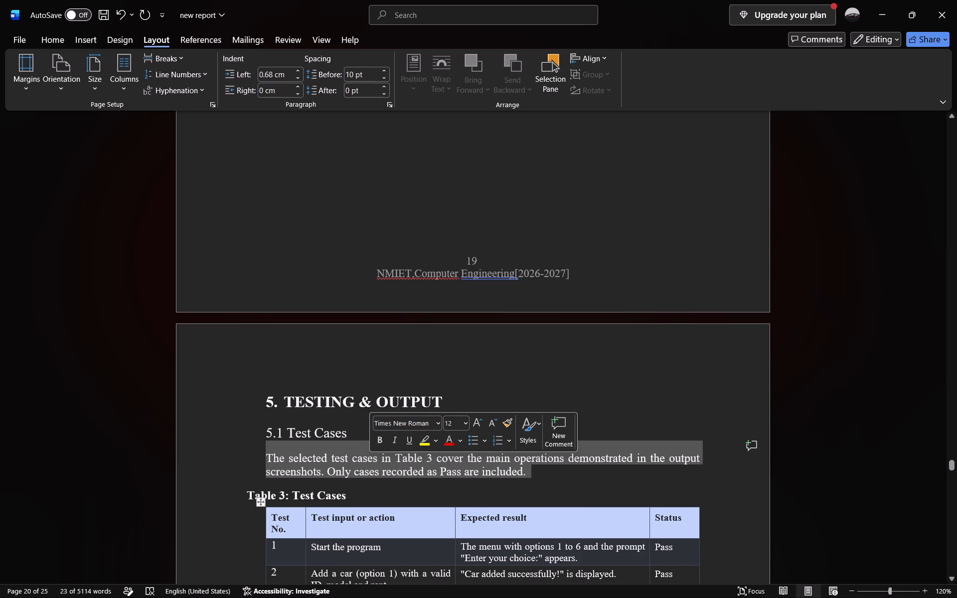
# Set the caption "Table 3: Test Cases" to font size 14.
pyautogui.tripleClick(332, 499)
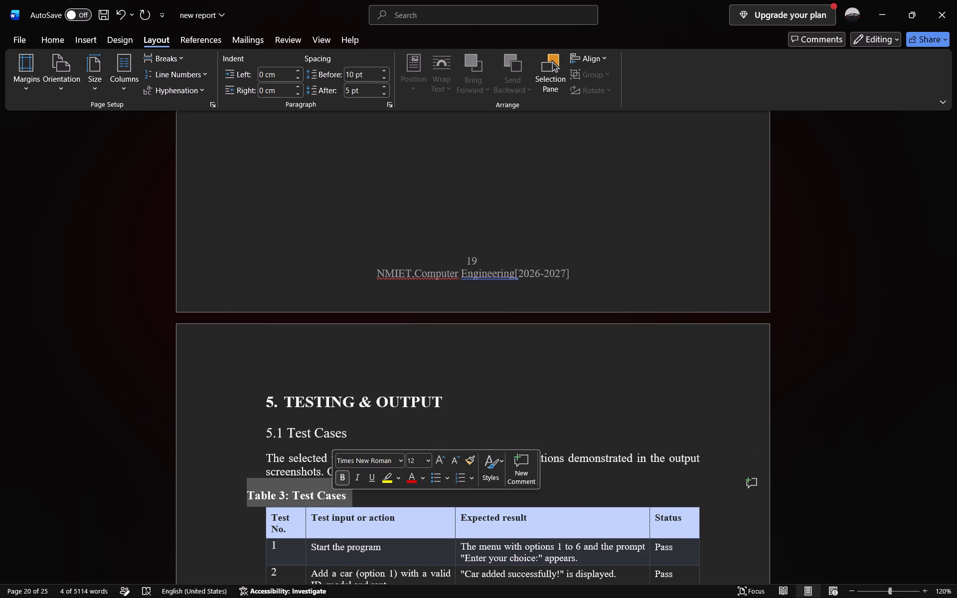
pyautogui.click(447, 457)
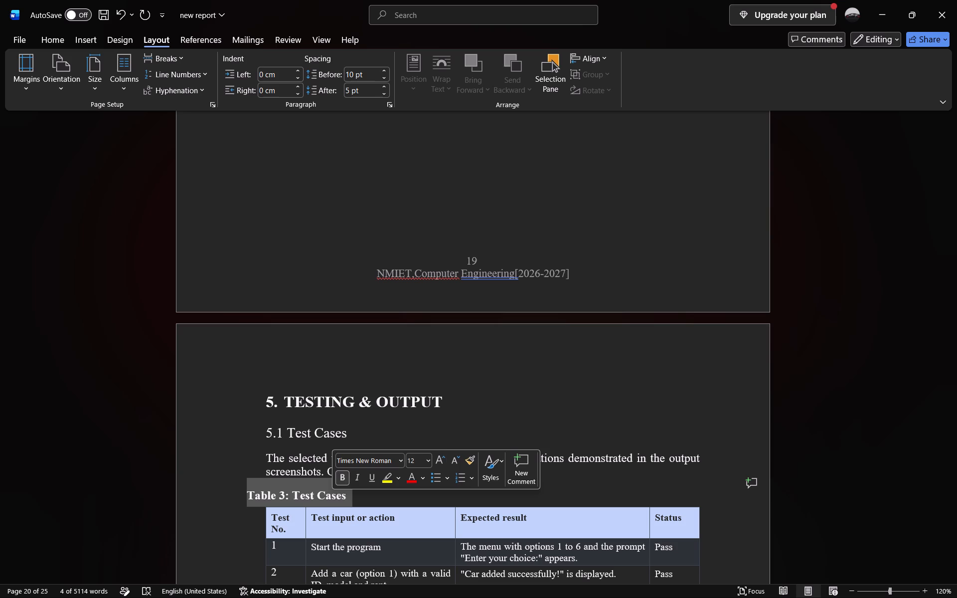
pyautogui.click(441, 457)
pyautogui.click(517, 418)
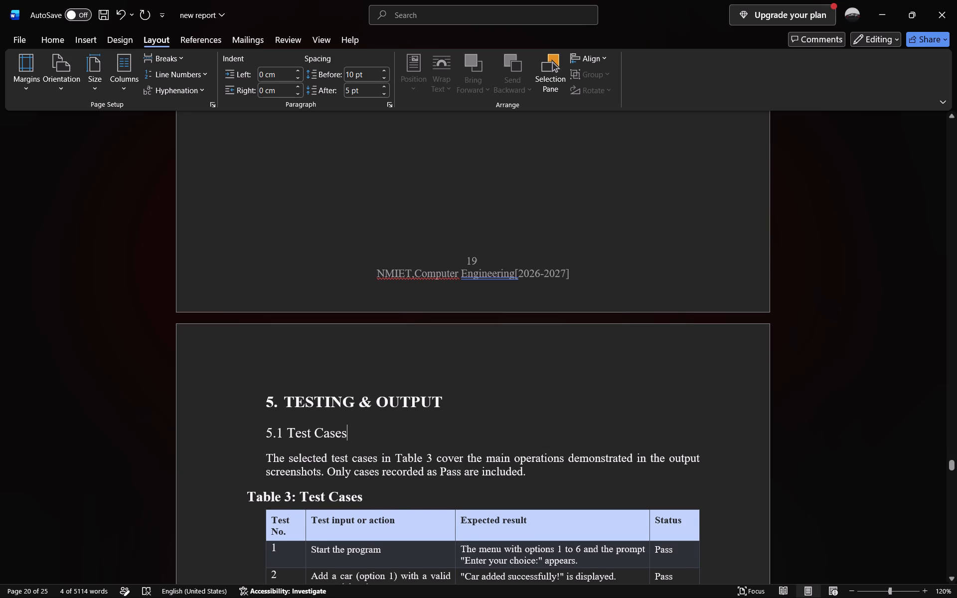
# Insert five leading spaces before the caption "Table 3: Test Cases" to line it up with the table's left edge.
pyautogui.scroll(-1, 471, 498)
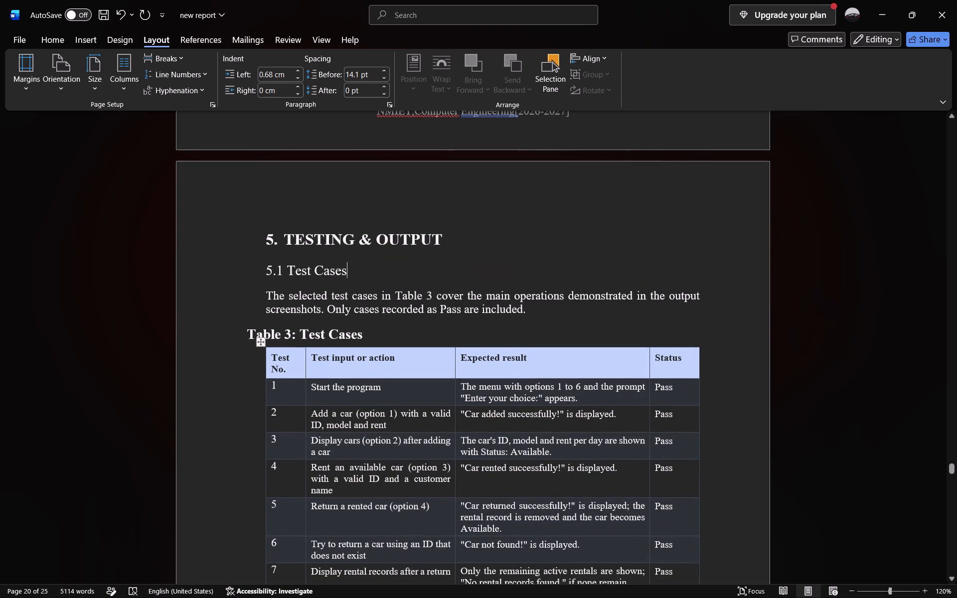
pyautogui.click(248, 335)
pyautogui.press('space')
pyautogui.press('space')
pyautogui.press('space')
pyautogui.press('space')
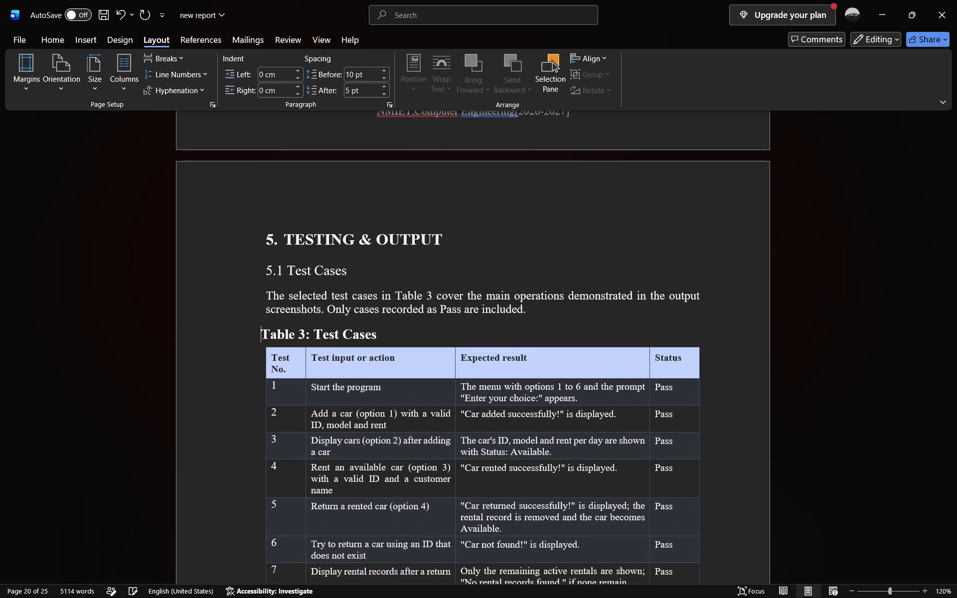
pyautogui.click(52, 34)
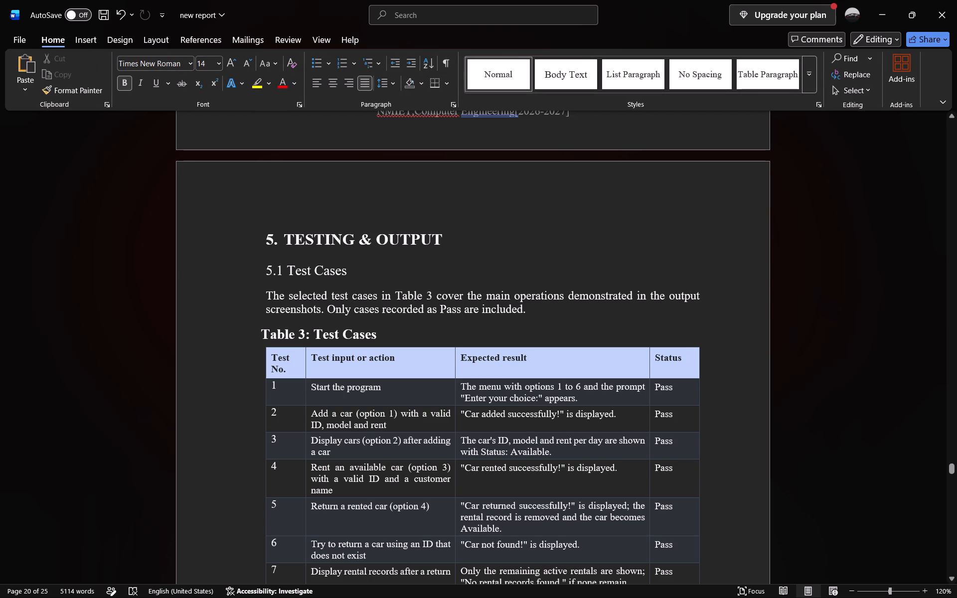
pyautogui.press('space')
# Set all text in the Table 3 test cases table, from the header row through test 8, to font size 12.
pyautogui.scroll(1, 280, 249)
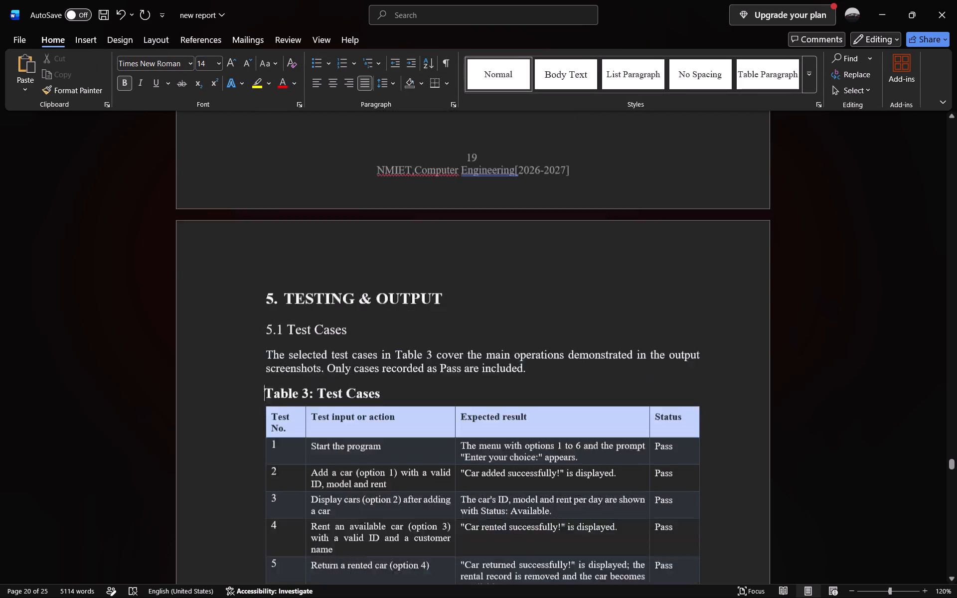
pyautogui.scroll(1, 280, 249)
pyautogui.scroll(-3, 280, 249)
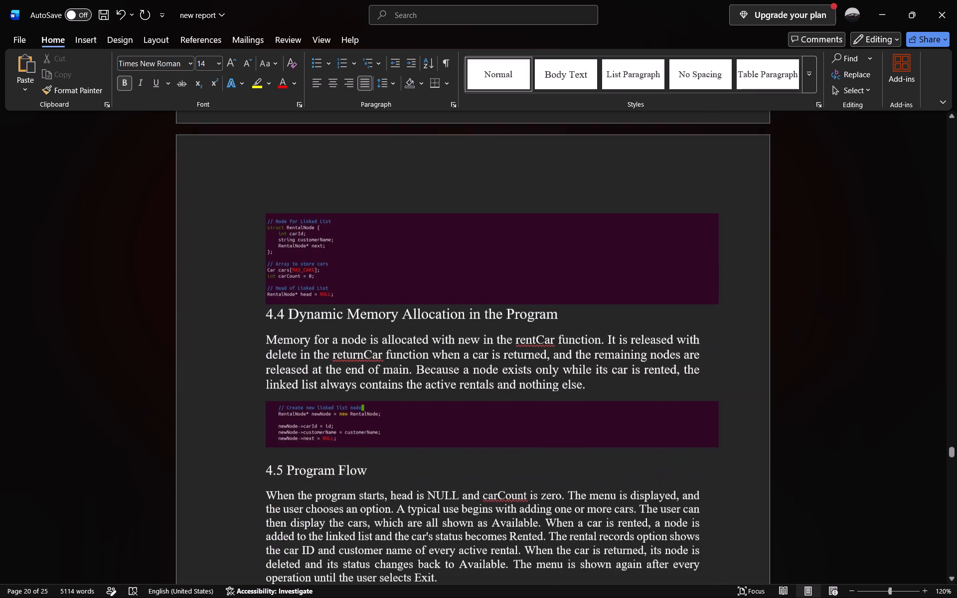
pyautogui.scroll(-4, 280, 249)
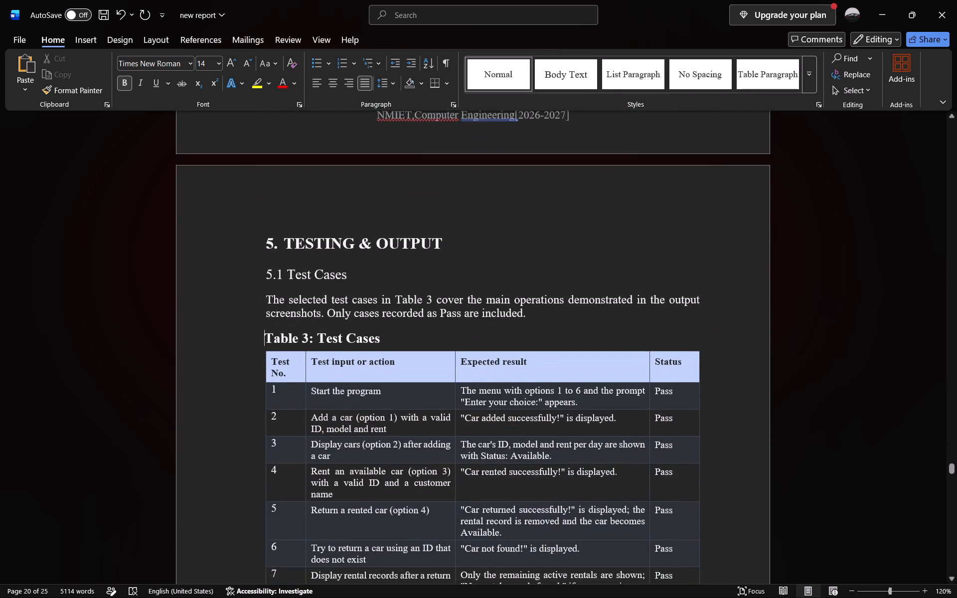
pyautogui.scroll(-2, 280, 249)
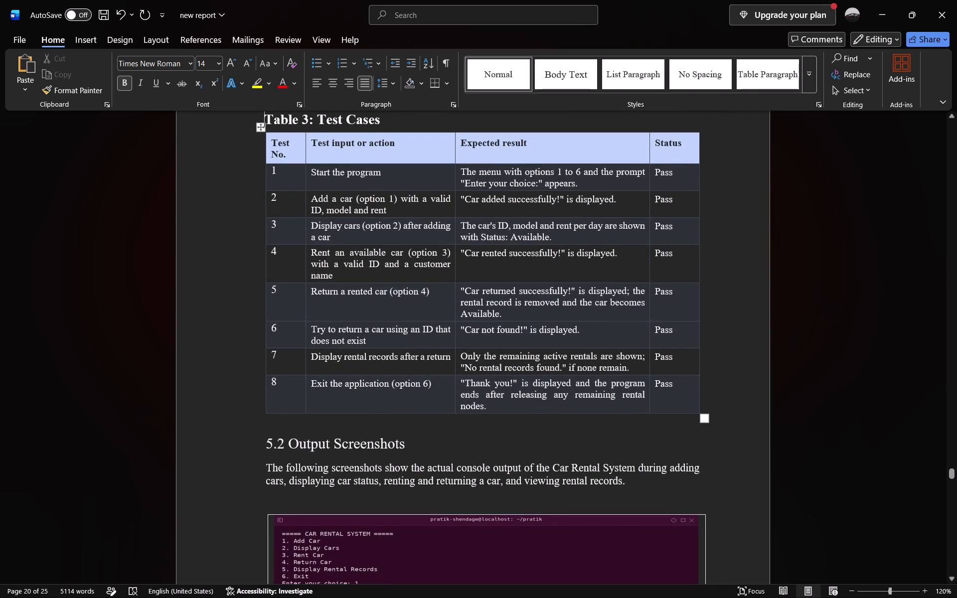
pyautogui.click(272, 144)
pyautogui.click(272, 144)
pyautogui.moveTo(272, 144); pyautogui.dragTo(578, 351)
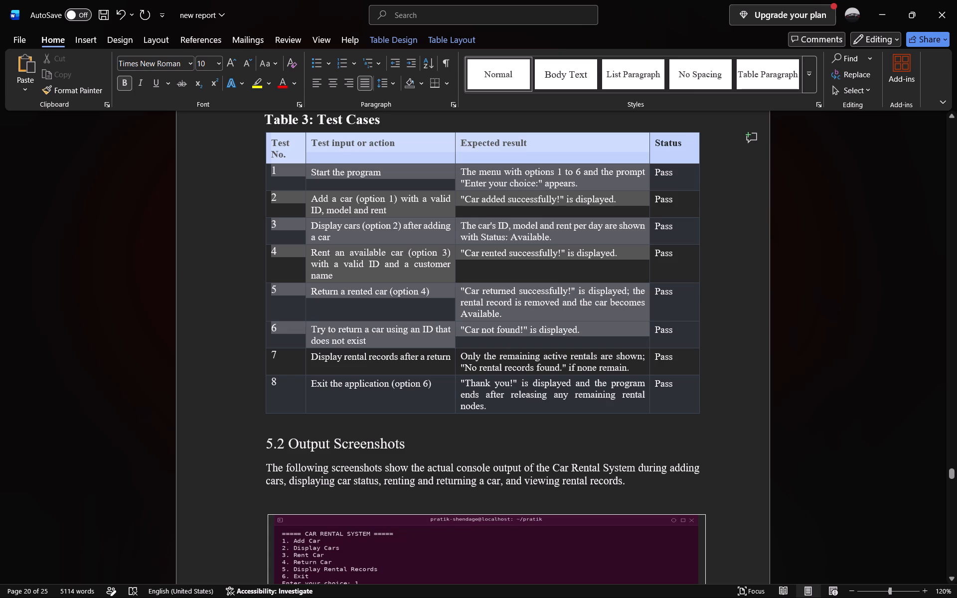
pyautogui.moveTo(578, 351); pyautogui.dragTo(652, 404)
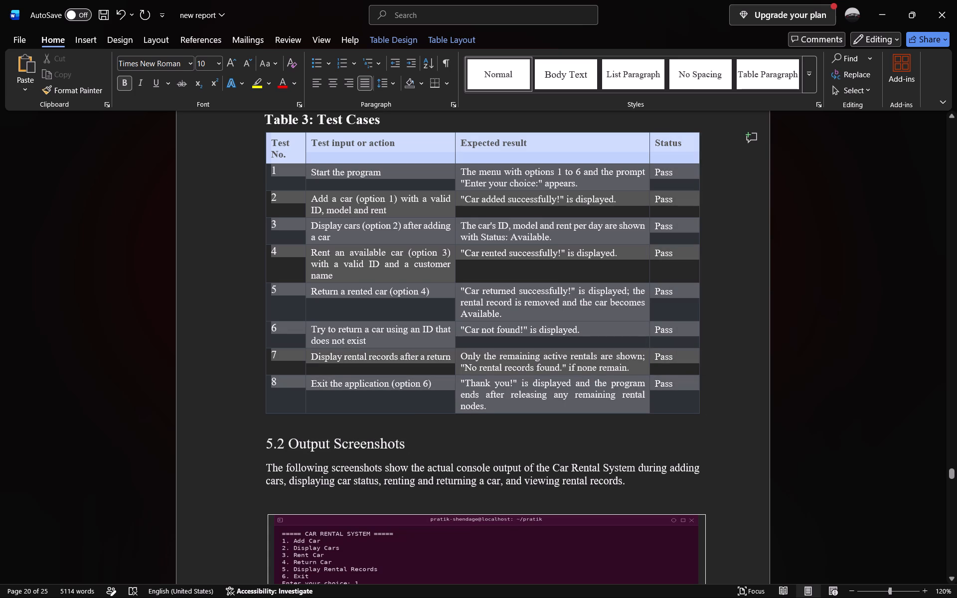
pyautogui.moveTo(652, 404); pyautogui.dragTo(659, 400)
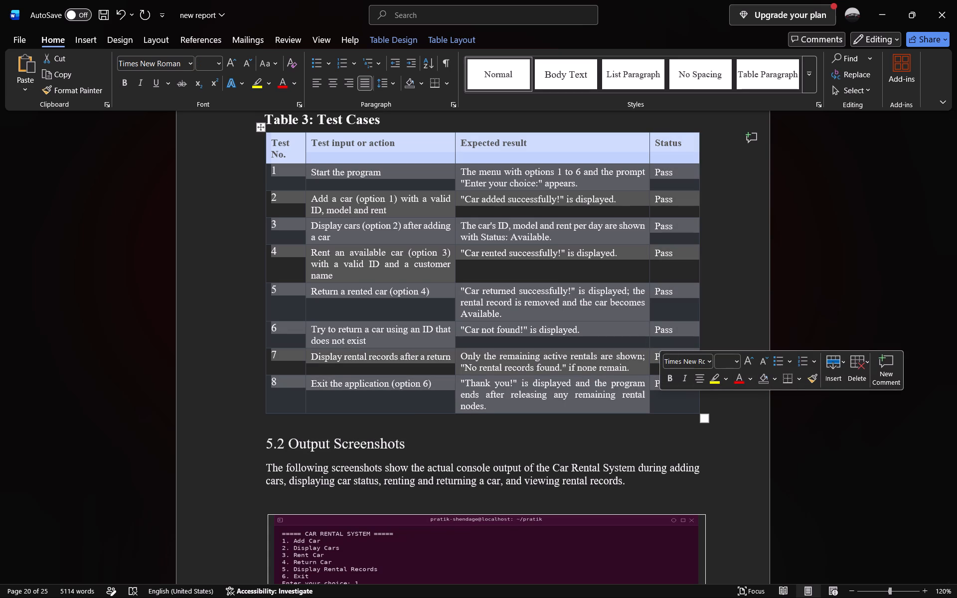
pyautogui.click(723, 358)
pyautogui.write('12')
pyautogui.press('Return')
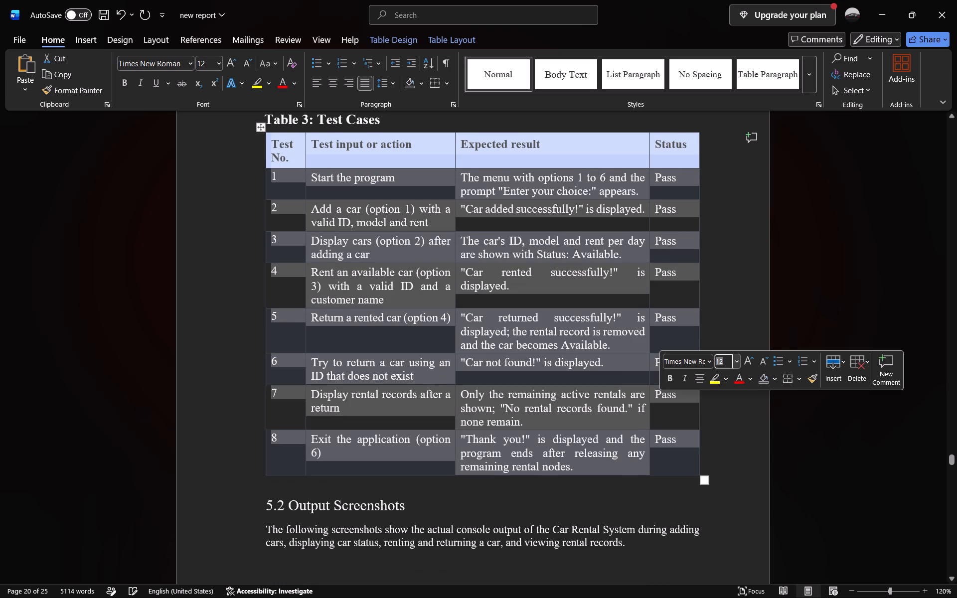
pyautogui.click(603, 281)
# Set the header row of Table 3, from "Test No." to "Status", to font size 14.
pyautogui.scroll(1, 603, 281)
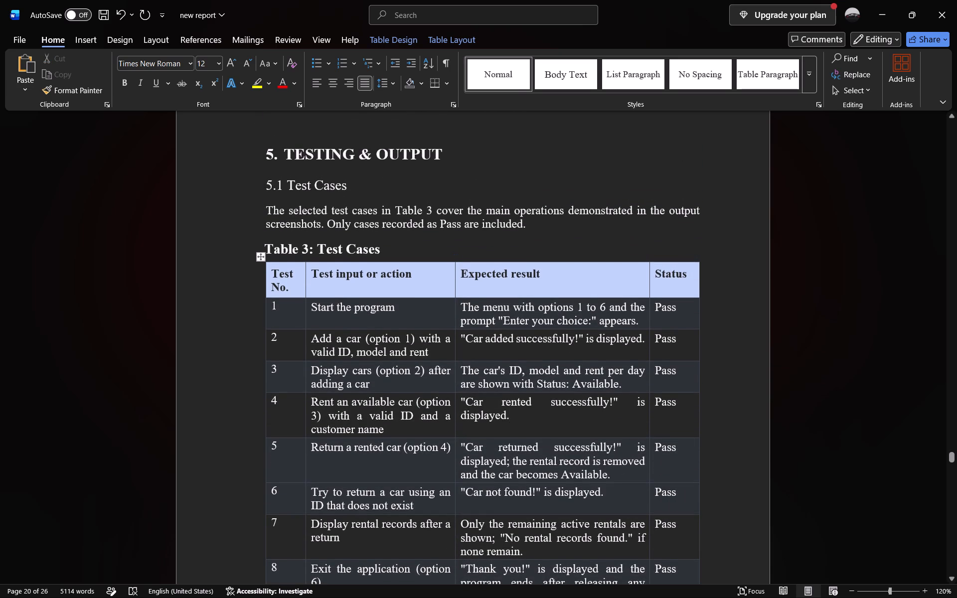
pyautogui.click(272, 275)
pyautogui.moveTo(272, 275); pyautogui.dragTo(620, 265)
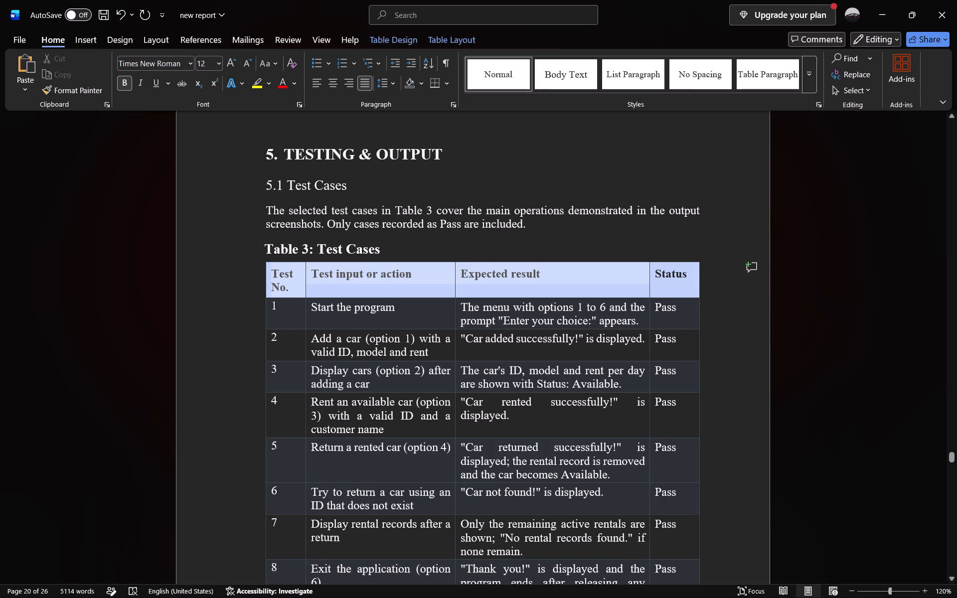
pyautogui.moveTo(620, 265); pyautogui.dragTo(677, 276)
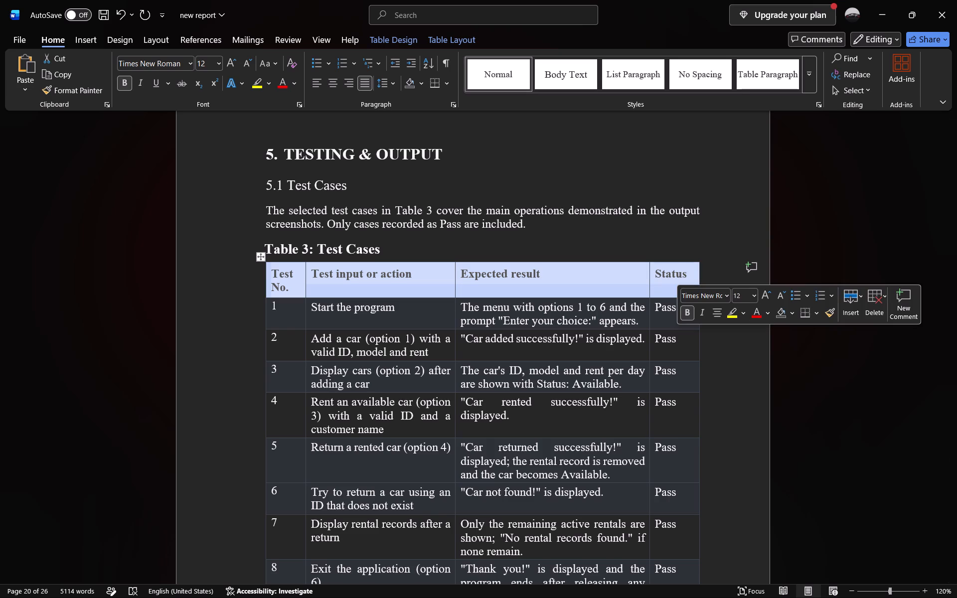
pyautogui.click(769, 298)
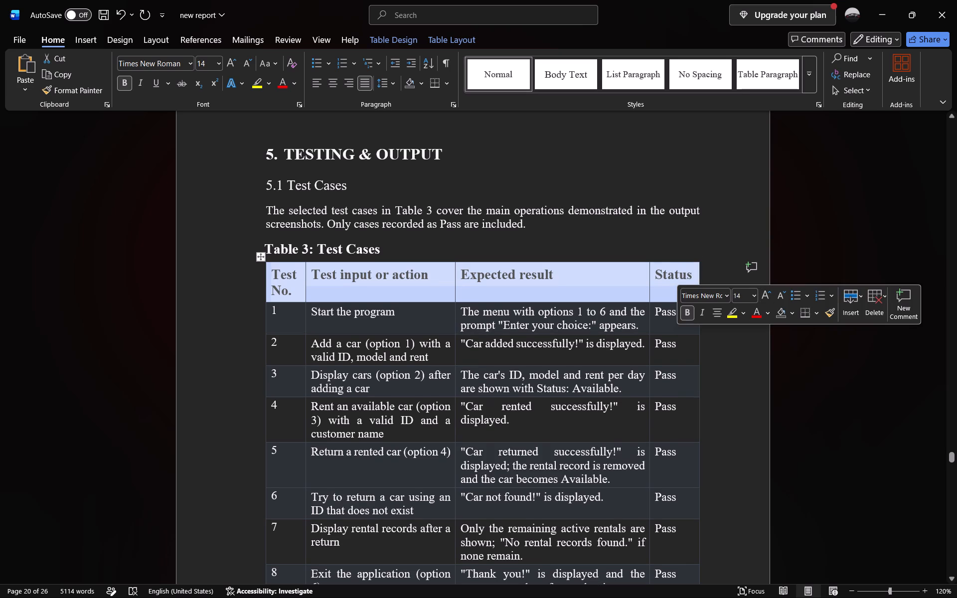
pyautogui.click(651, 229)
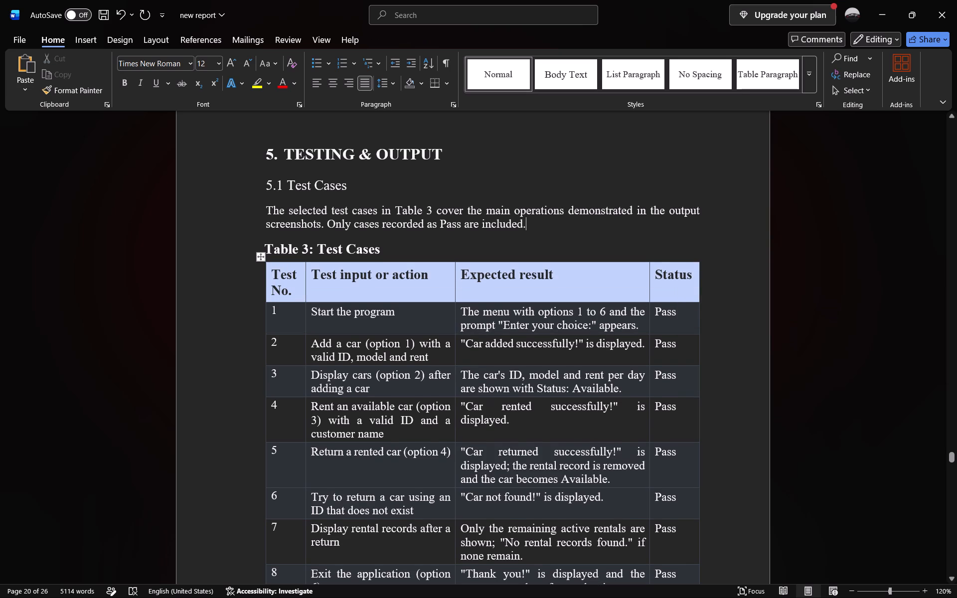
# Reduce the subheading "5.2 Output Screenshots" below the Table 3 test cases to font size 14.
pyautogui.scroll(-3, 604, 383)
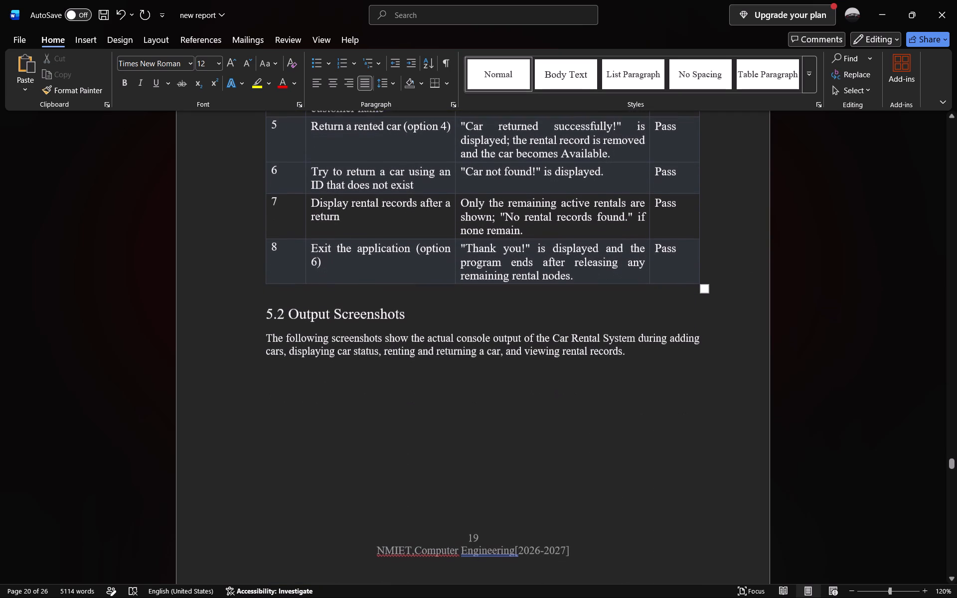
pyautogui.tripleClick(324, 311)
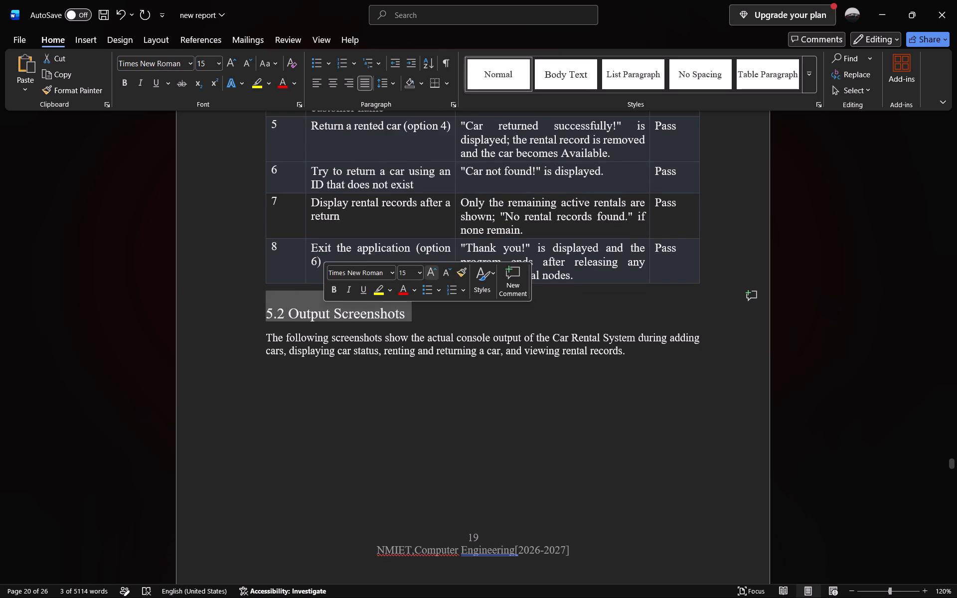
pyautogui.click(440, 277)
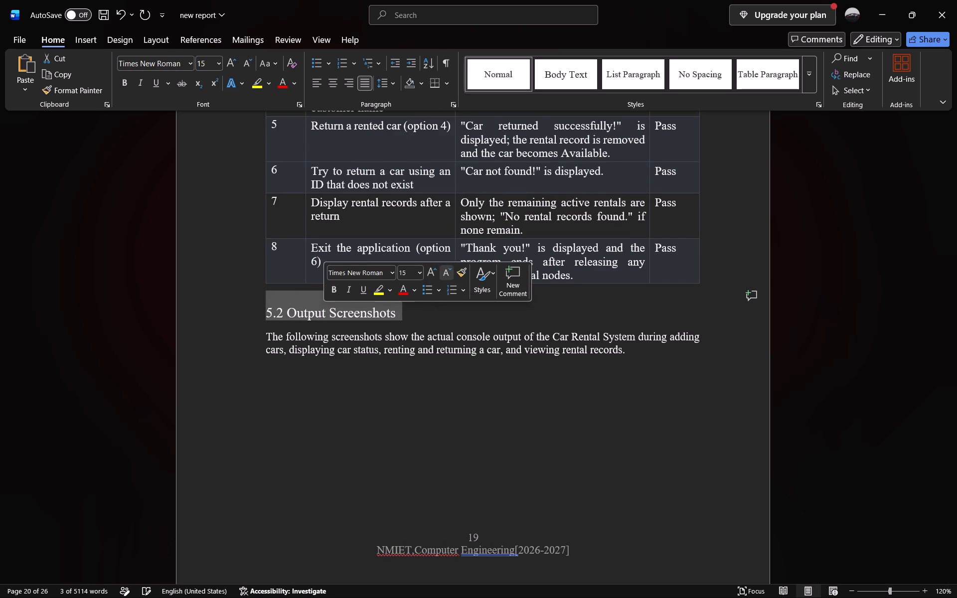
# Set the paragraph introducing the console screenshots under "5.2 Output Screenshots" to font size 12.
pyautogui.tripleClick(347, 341)
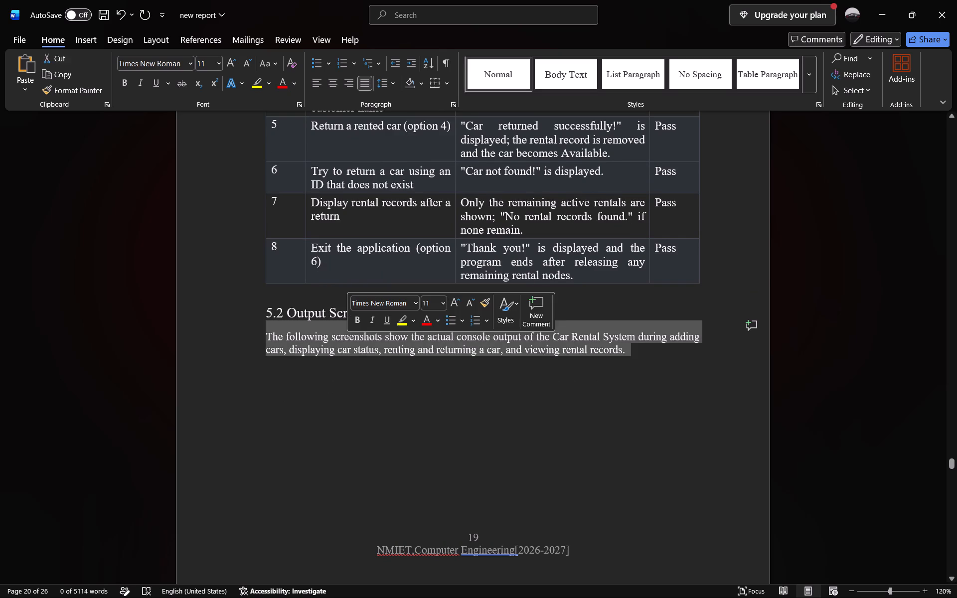
pyautogui.click(429, 306)
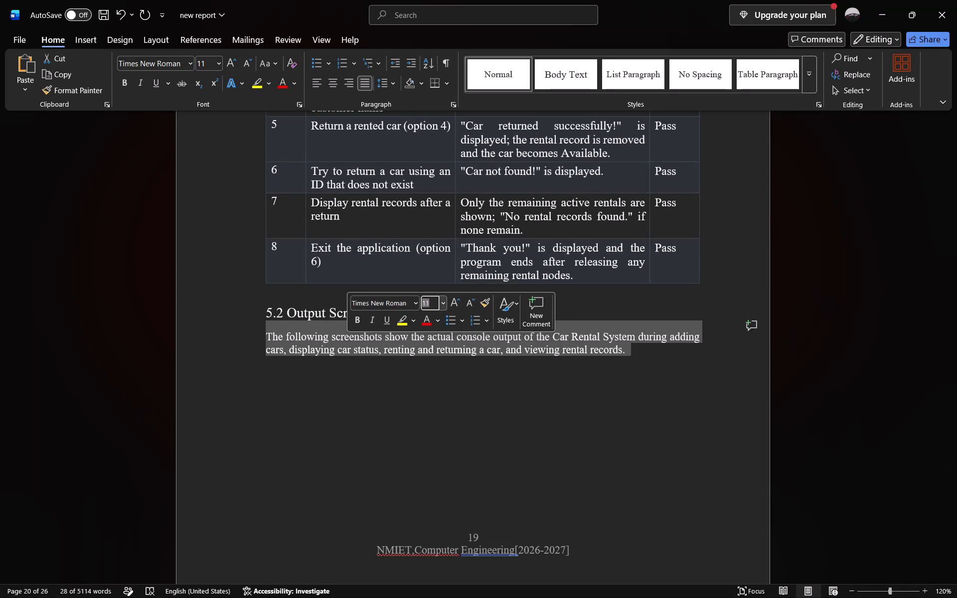
pyautogui.write('12')
pyautogui.press('Return')
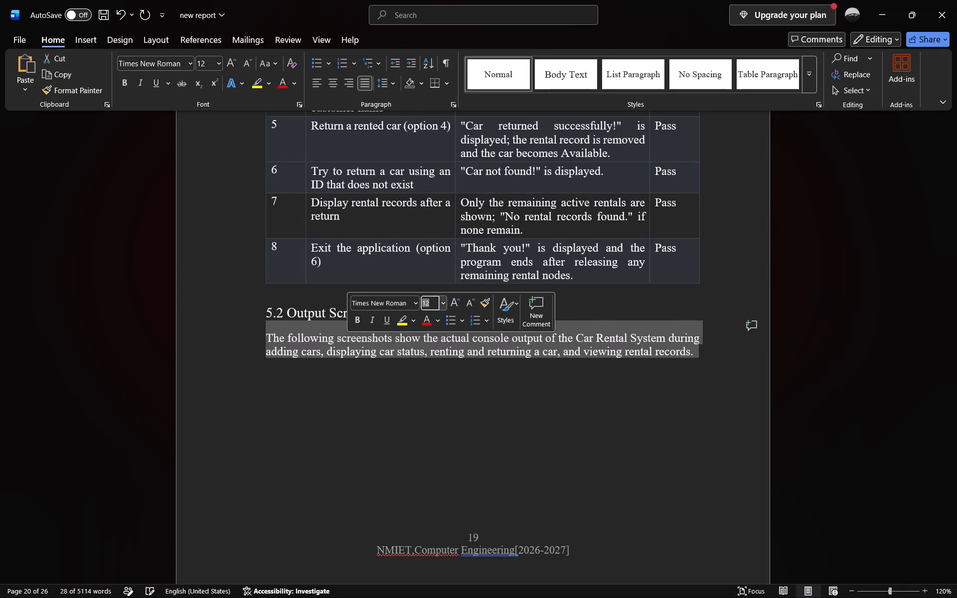
pyautogui.click(443, 402)
# Review the layout of the console output screenshots in section 5.2, through to the start of section 5.3.
pyautogui.scroll(-4, 443, 402)
pyautogui.hscroll(1, 441, 404)
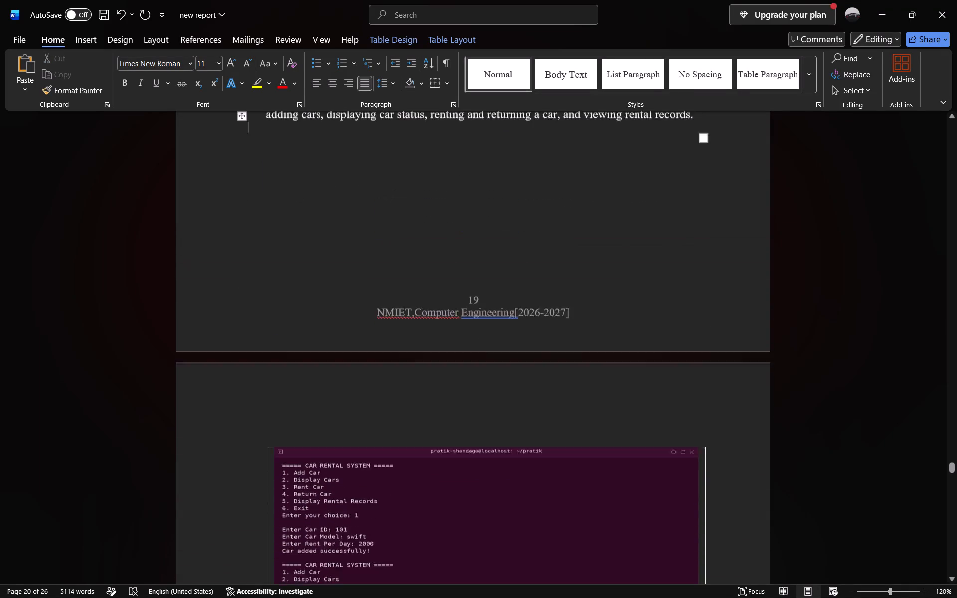
pyautogui.hscroll(1, 441, 404)
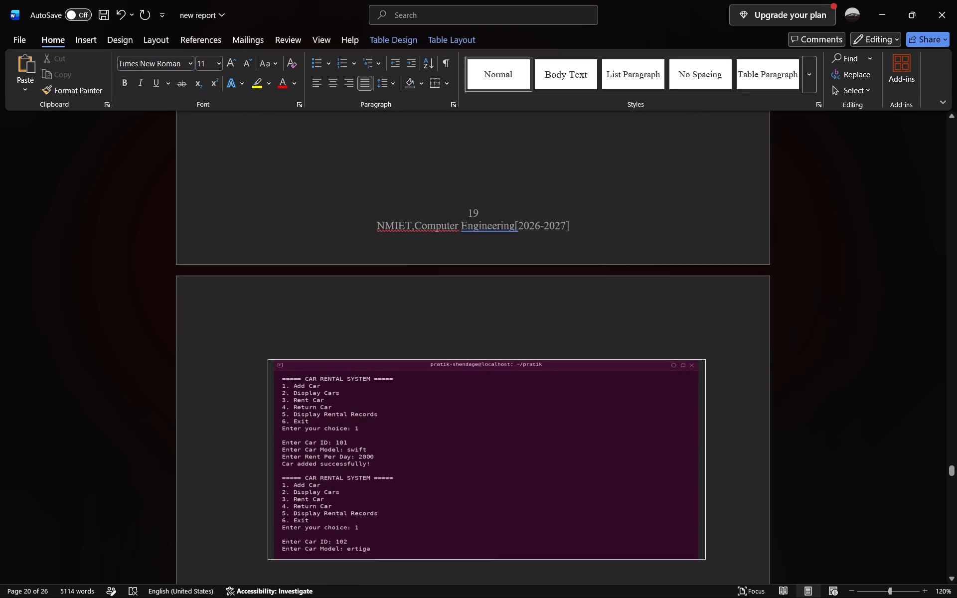
pyautogui.click(441, 404)
pyautogui.scroll(-2, 441, 404)
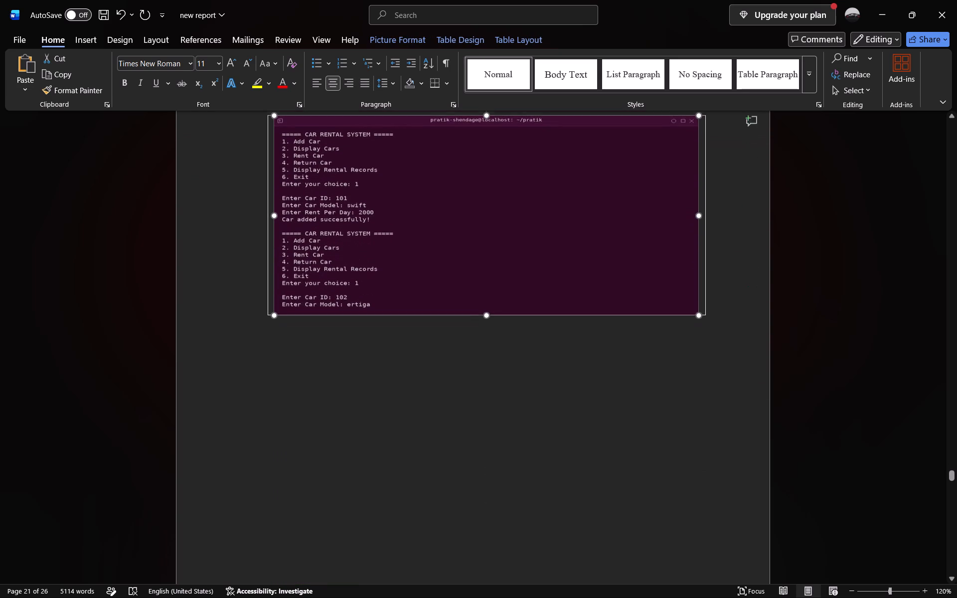
pyautogui.scroll(-5, 441, 404)
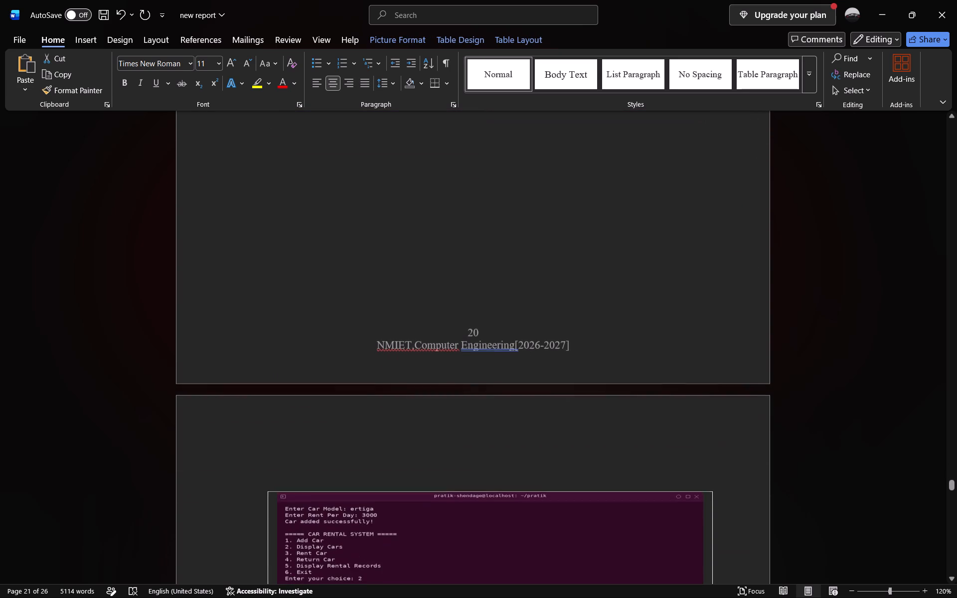
pyautogui.scroll(-3, 441, 404)
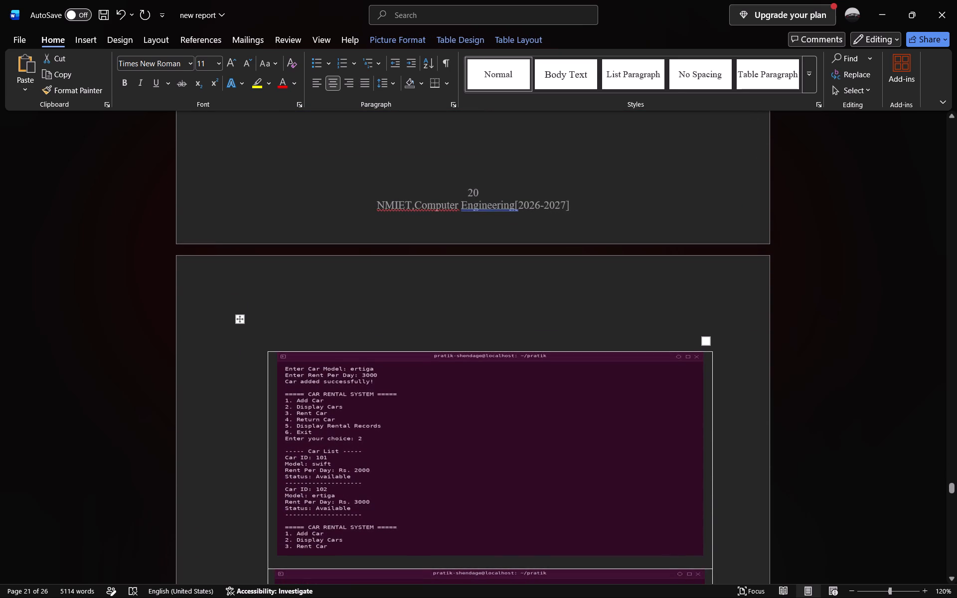
pyautogui.scroll(-5, 441, 404)
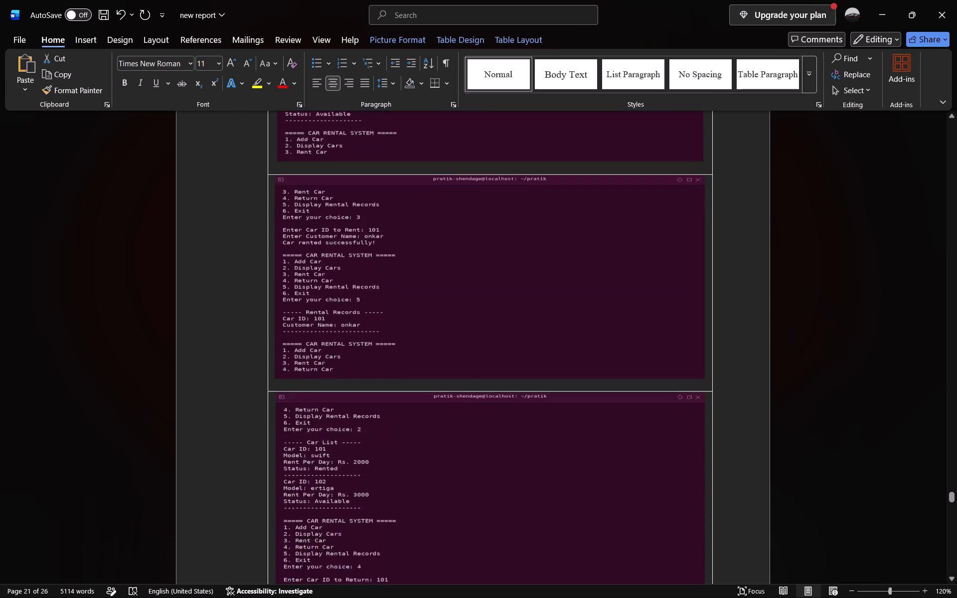
pyautogui.scroll(-6, 441, 404)
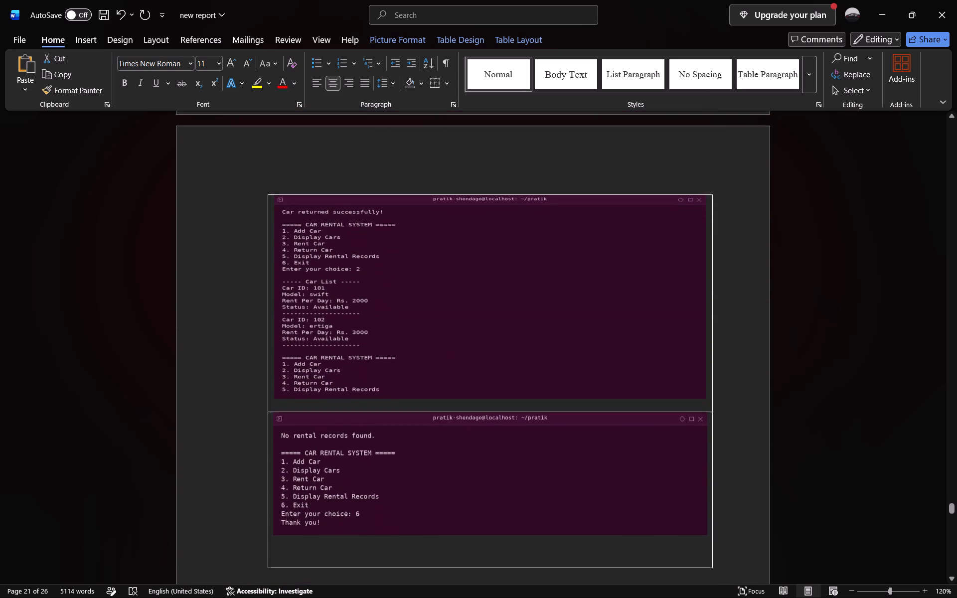
pyautogui.scroll(-2, 441, 404)
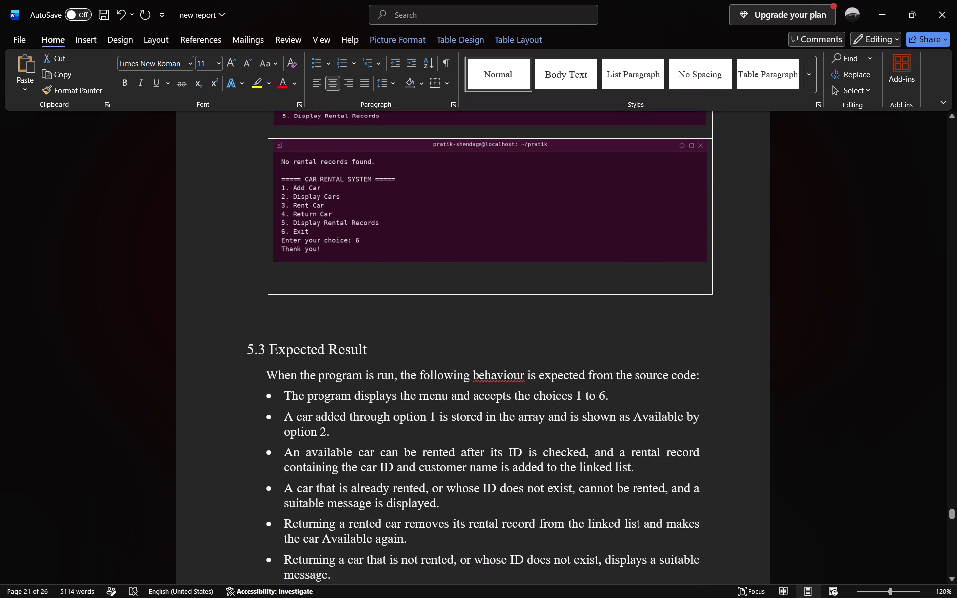
# Reduce the subheading "5.3 Expected Result" to font size 14.
pyautogui.tripleClick(351, 350)
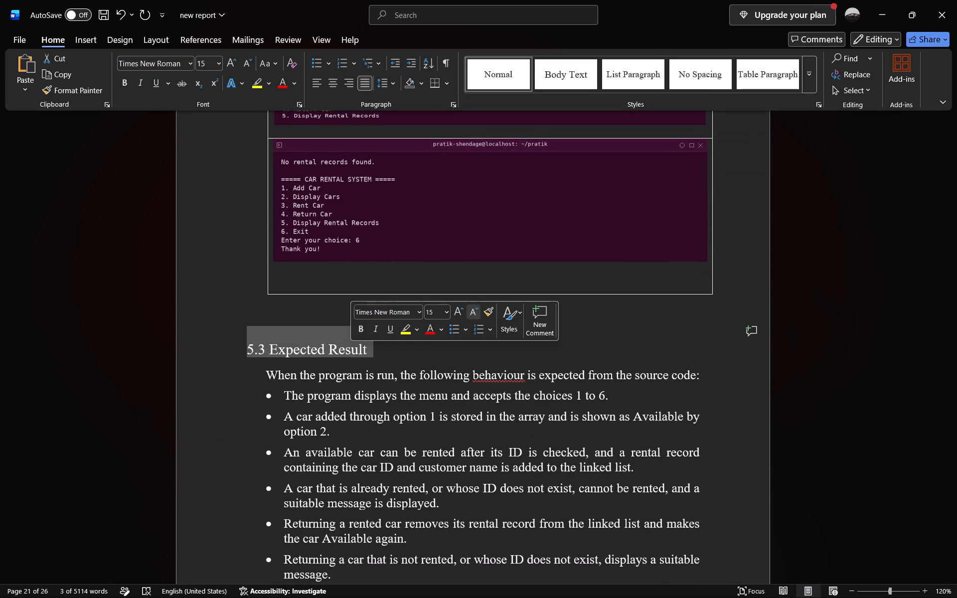
pyautogui.click(467, 313)
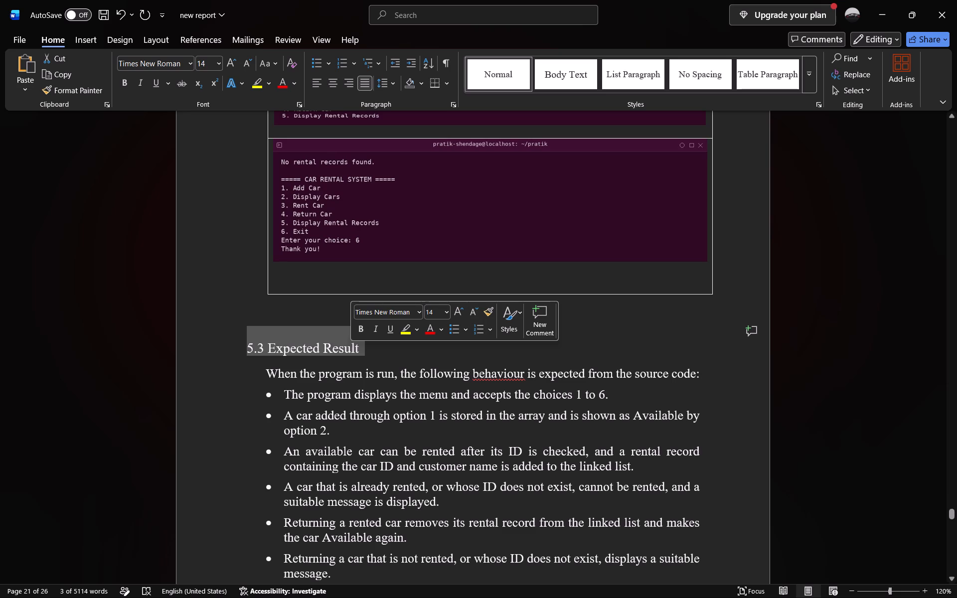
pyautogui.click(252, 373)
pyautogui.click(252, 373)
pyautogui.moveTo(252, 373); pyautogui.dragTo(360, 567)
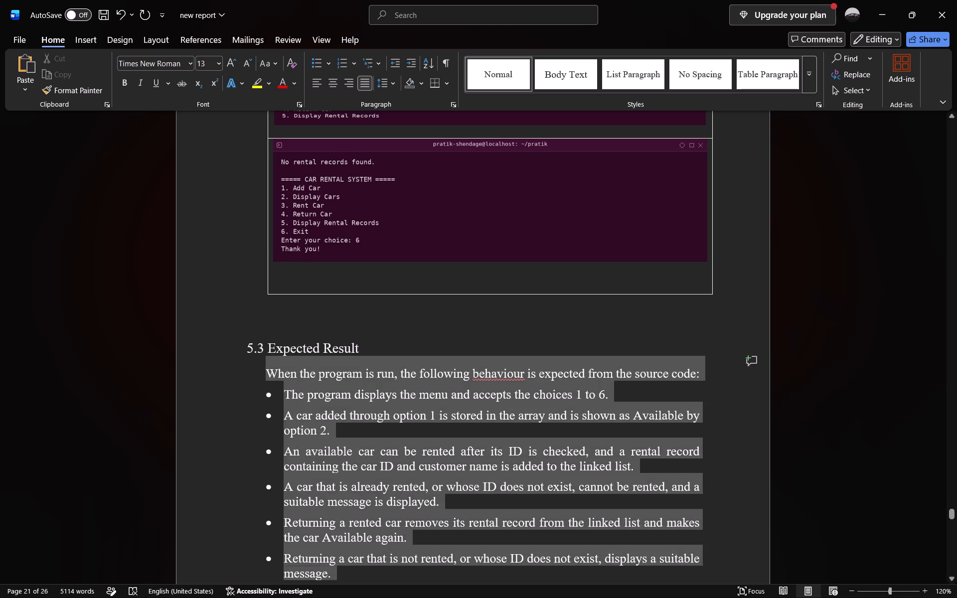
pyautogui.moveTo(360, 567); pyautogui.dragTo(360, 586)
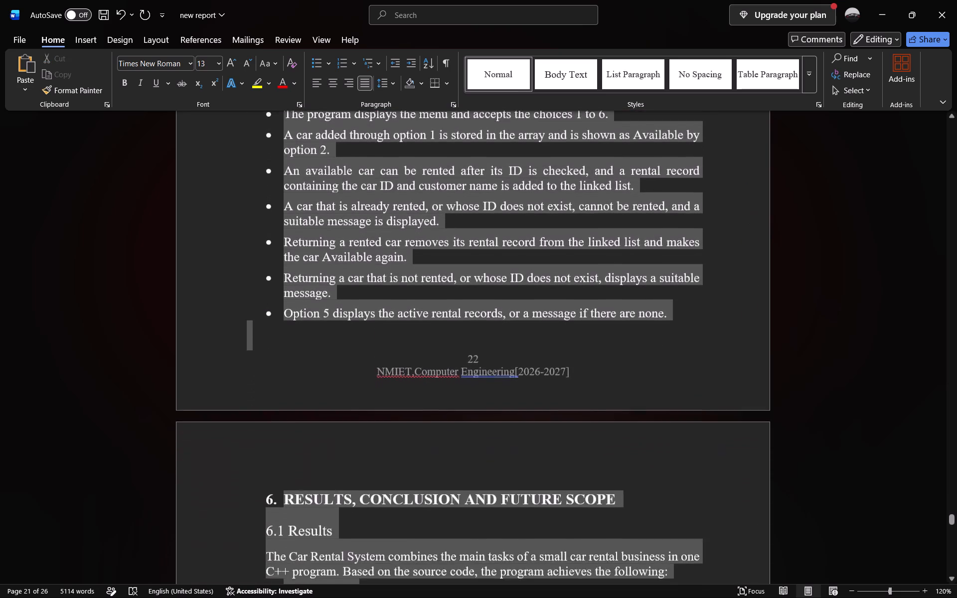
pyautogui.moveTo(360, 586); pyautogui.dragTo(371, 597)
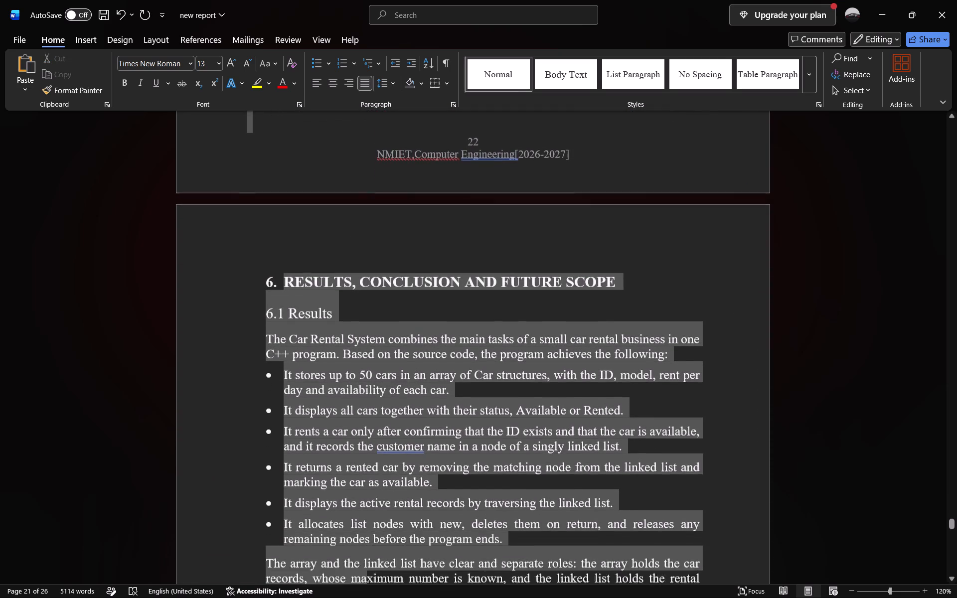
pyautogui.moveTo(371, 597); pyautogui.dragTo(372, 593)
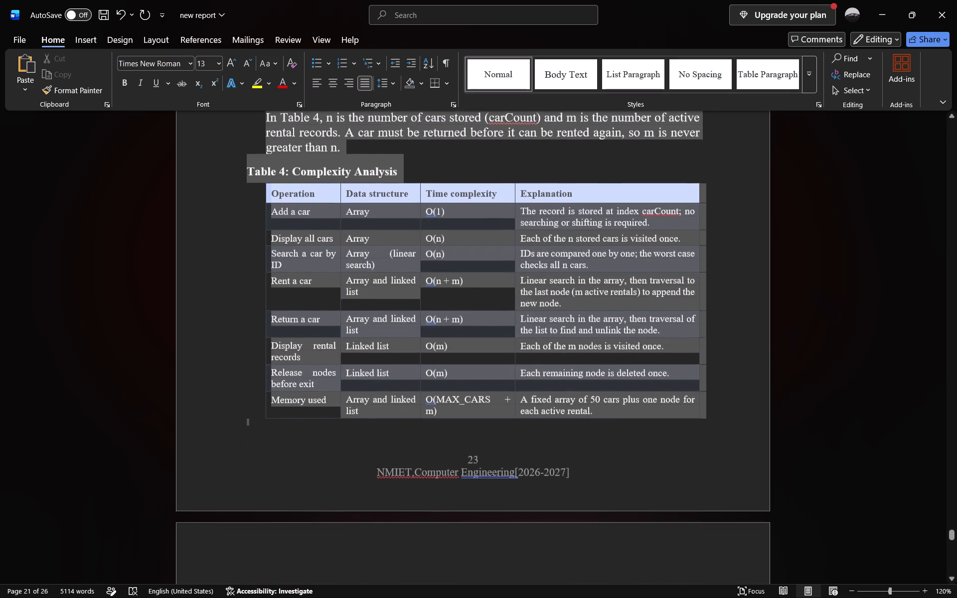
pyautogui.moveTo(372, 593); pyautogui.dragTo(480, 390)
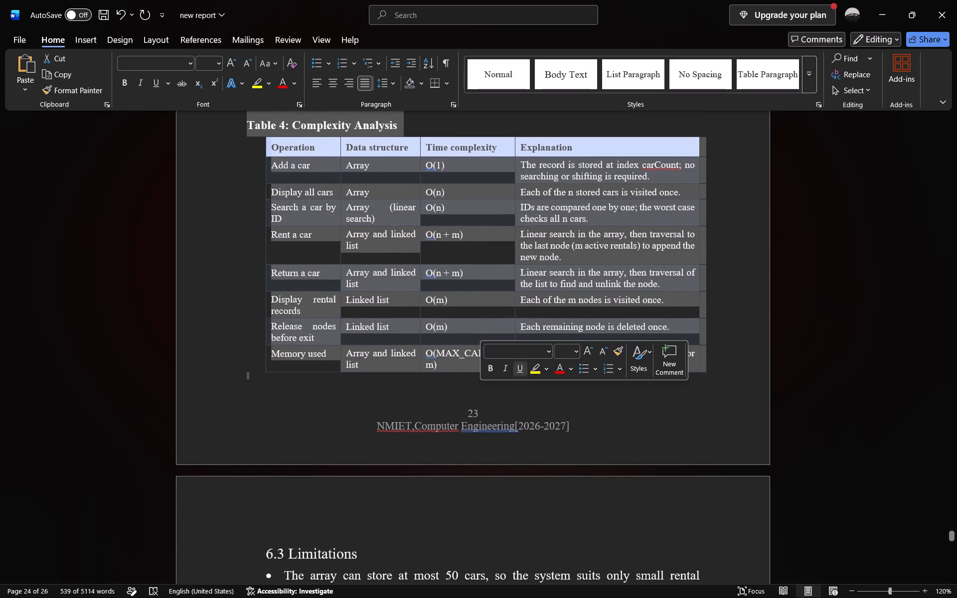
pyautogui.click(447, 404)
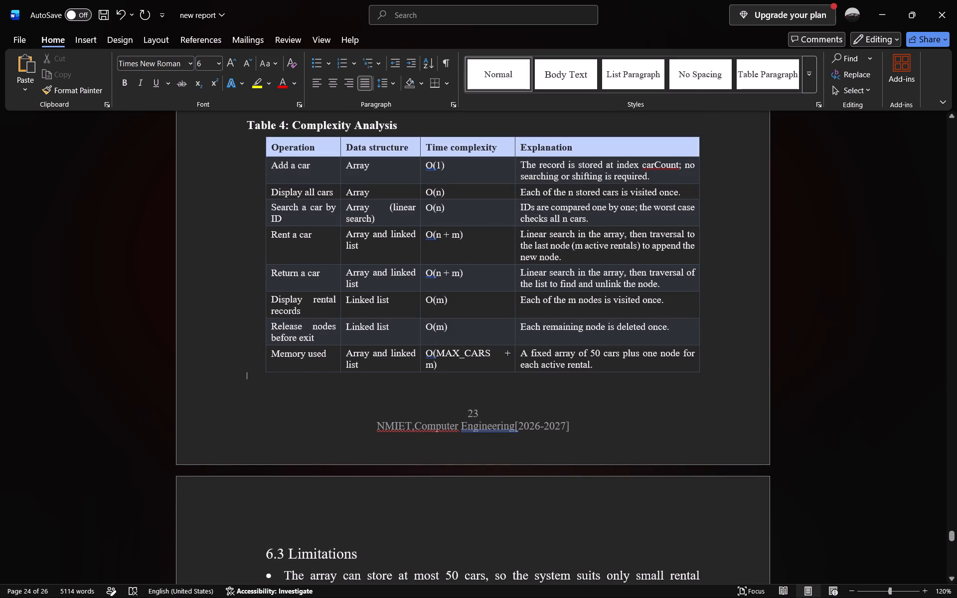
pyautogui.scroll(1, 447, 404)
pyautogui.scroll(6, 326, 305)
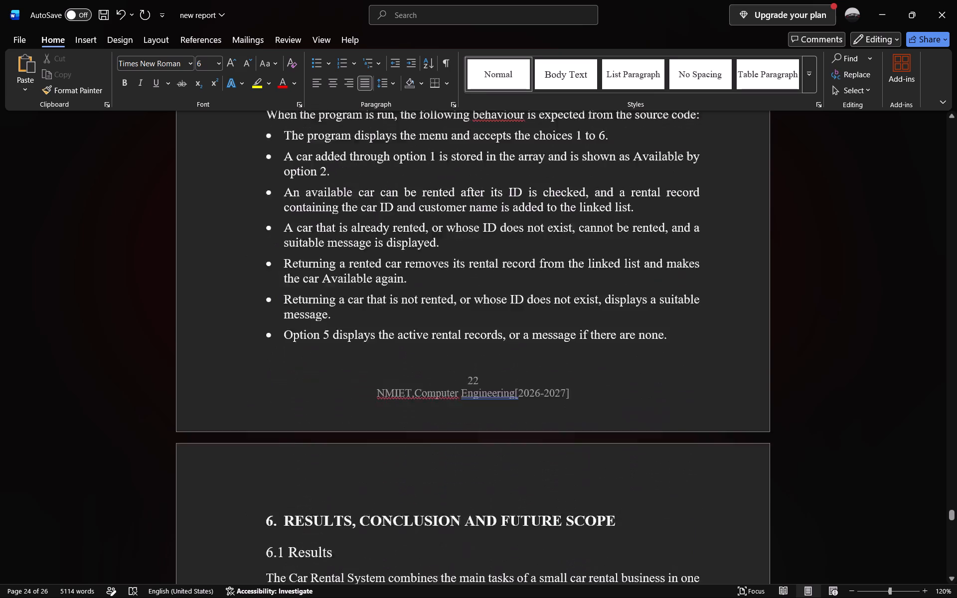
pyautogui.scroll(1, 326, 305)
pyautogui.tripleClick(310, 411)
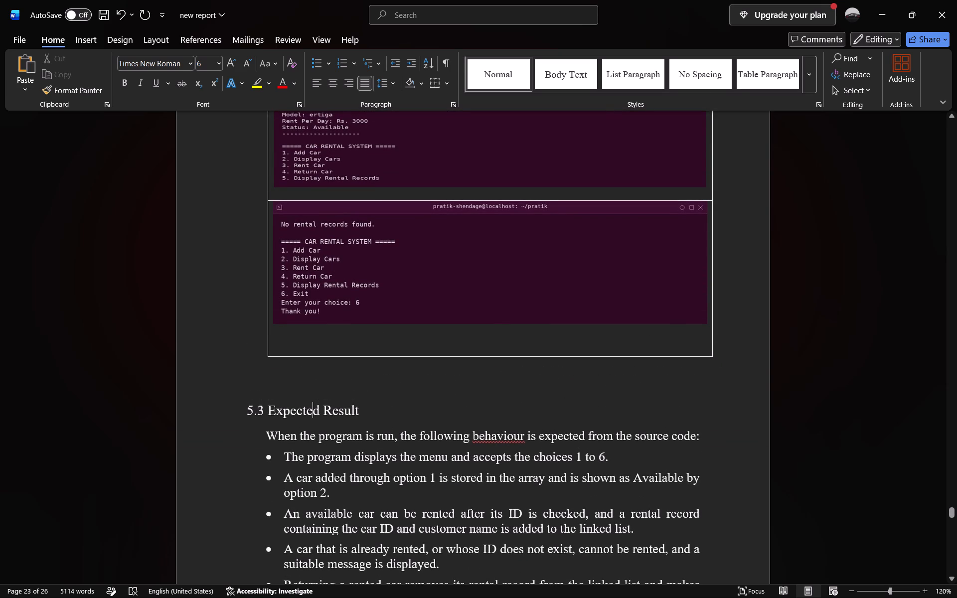
# Set the introductory sentence and all the bullet points under "5.3 Expected Result" to font size 12.
pyautogui.click(261, 436)
pyautogui.tripleClick(261, 436)
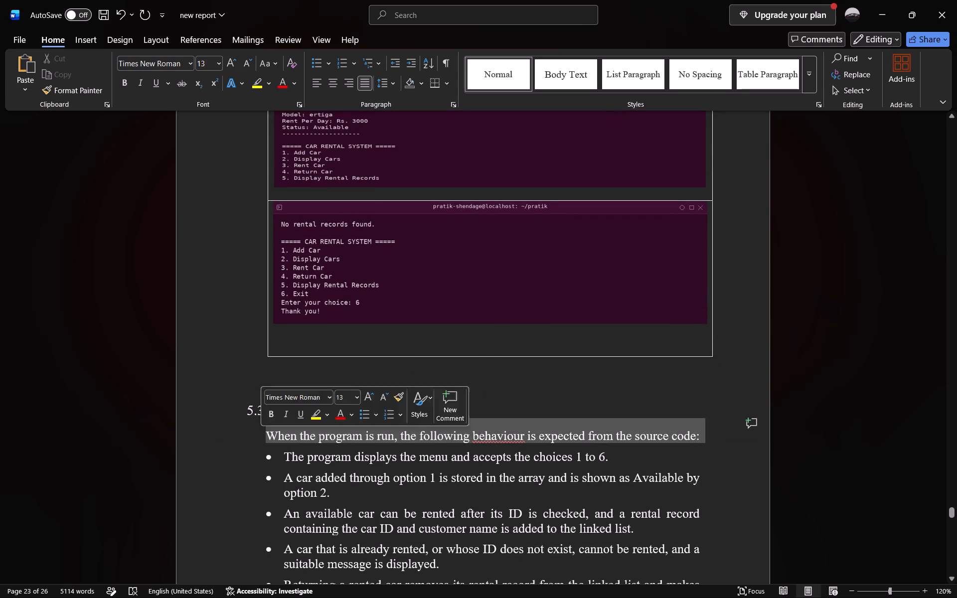
pyautogui.click(261, 436)
pyautogui.click(261, 436)
pyautogui.moveTo(261, 436); pyautogui.dragTo(389, 597)
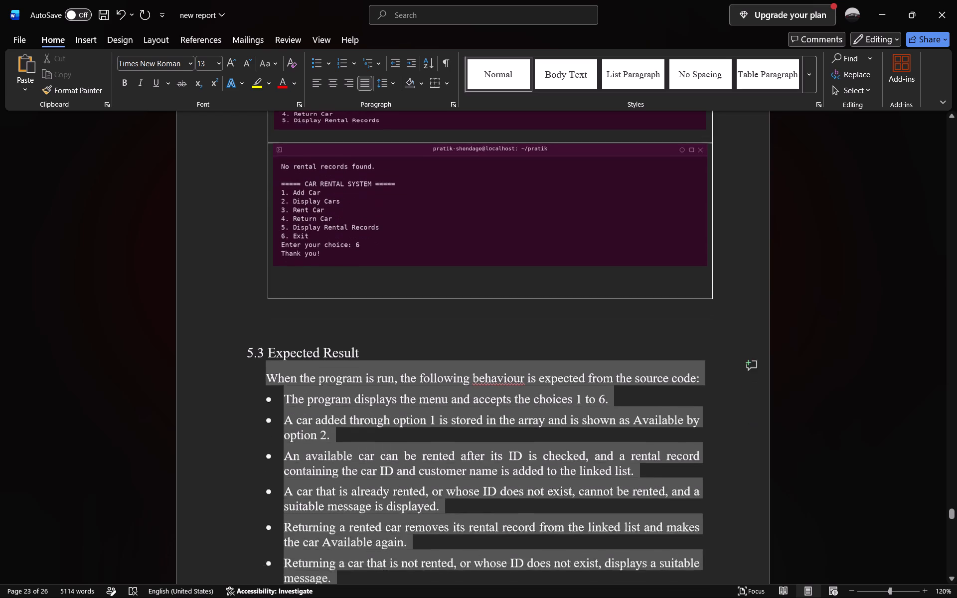
pyautogui.moveTo(389, 597); pyautogui.dragTo(467, 400)
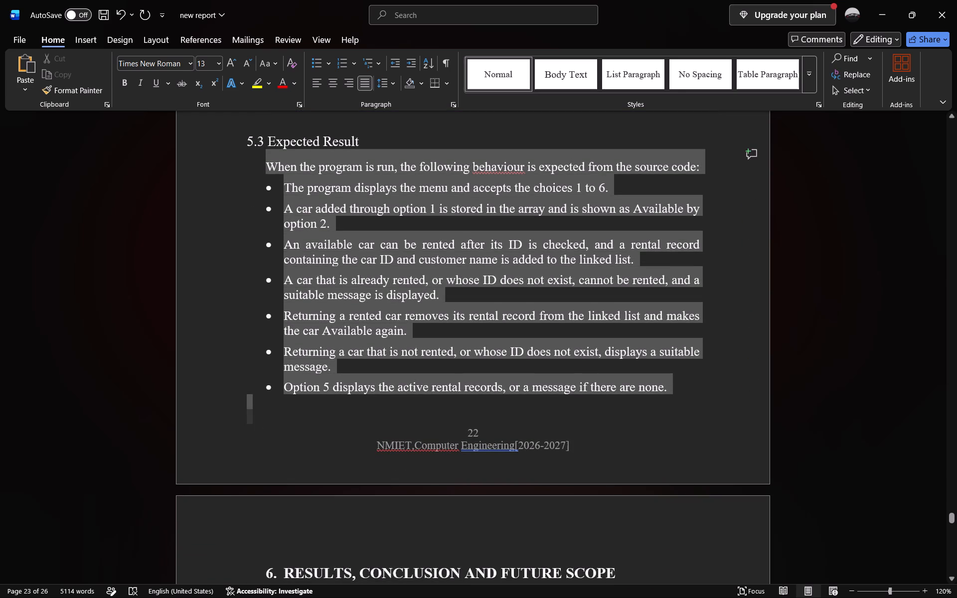
pyautogui.click(587, 359)
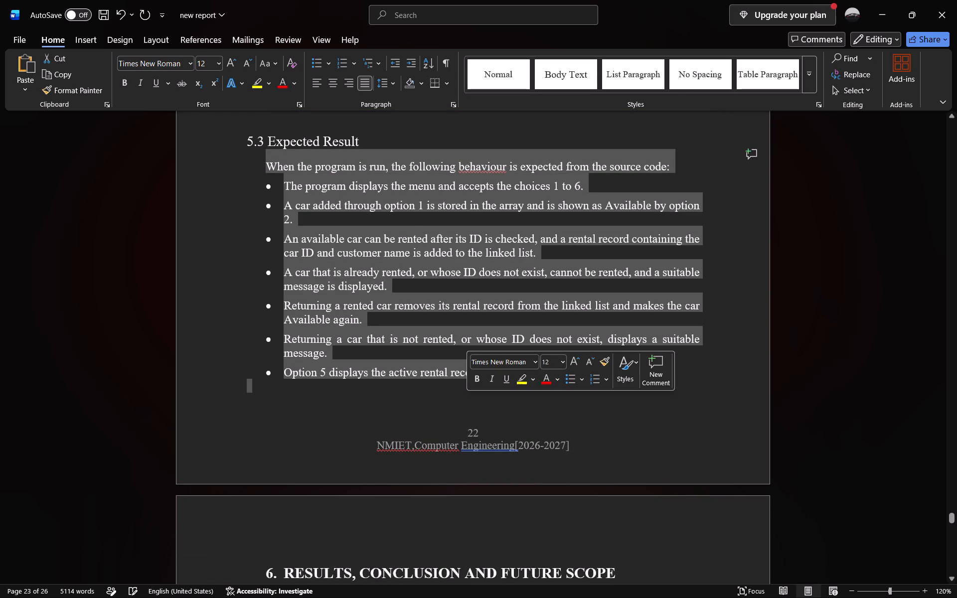
pyautogui.click(638, 466)
# Switch to Antigravity IDE, allow the agent to run the app web tests this time, and return to the Word report.
pyautogui.hotkey('alt', 'Tab')
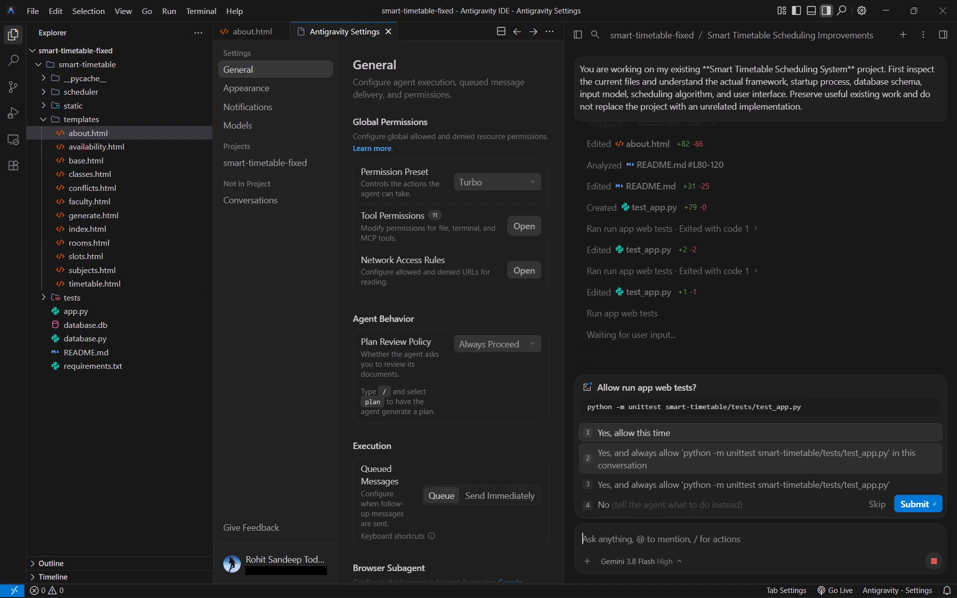
pyautogui.click(912, 506)
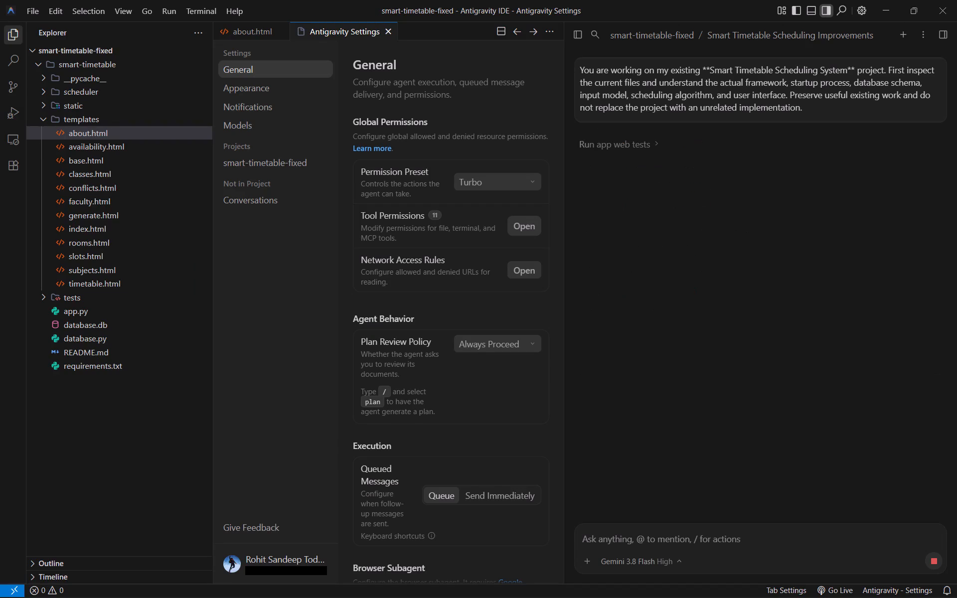
pyautogui.hotkey('alt', 'Tab')
# Reduce the subheading "6.1 Results" in the Results, Conclusion and Future Scope chapter to font size 14.
pyautogui.scroll(-3, 544, 489)
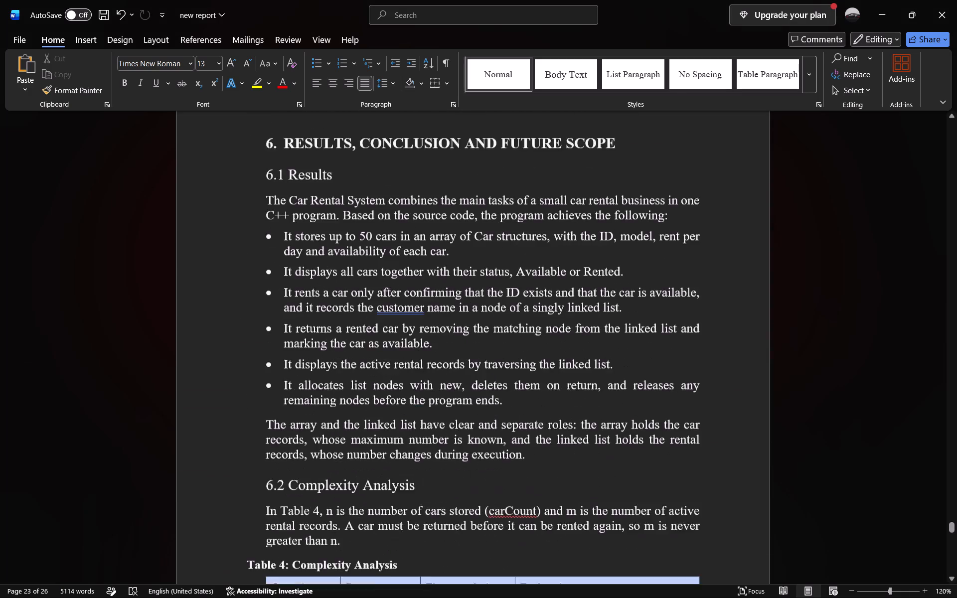
pyautogui.scroll(-1, 544, 489)
pyautogui.scroll(2, 428, 299)
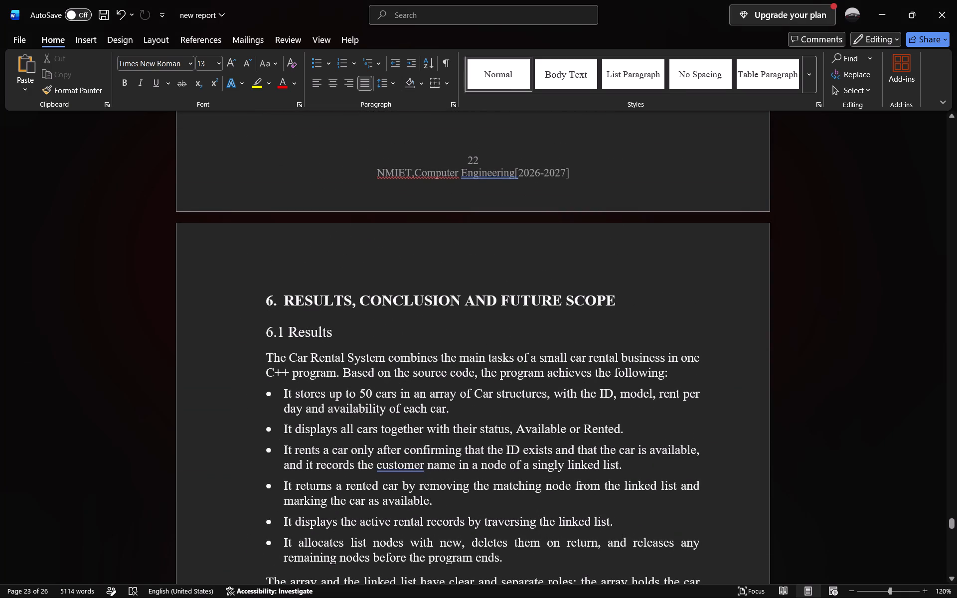
pyautogui.tripleClick(394, 297)
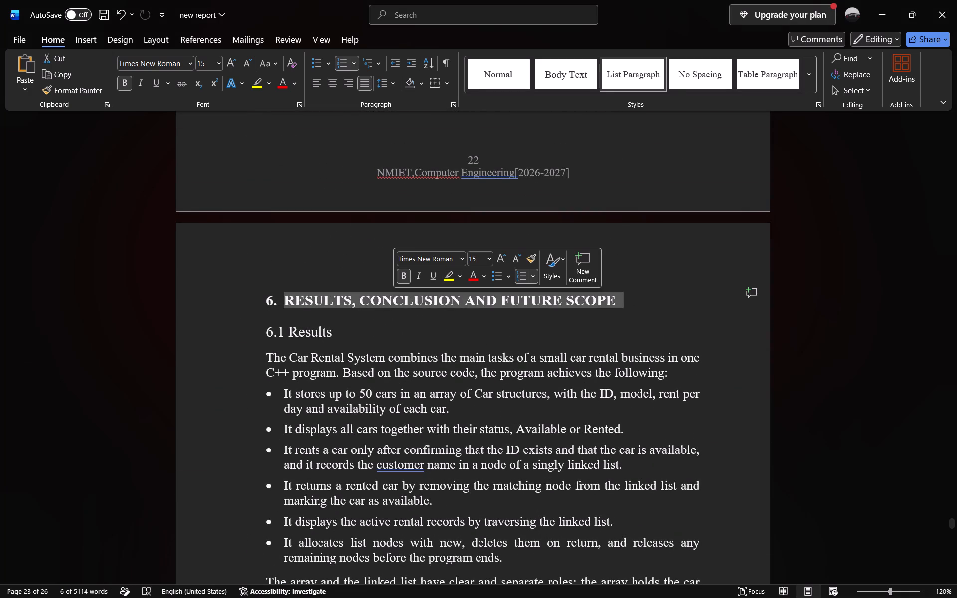
pyautogui.tripleClick(317, 336)
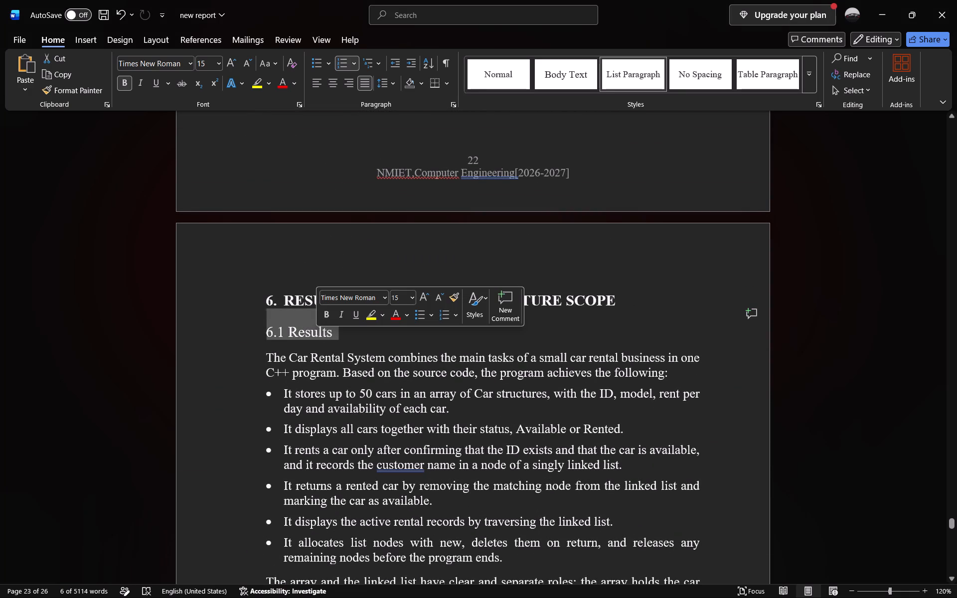
pyautogui.click(439, 293)
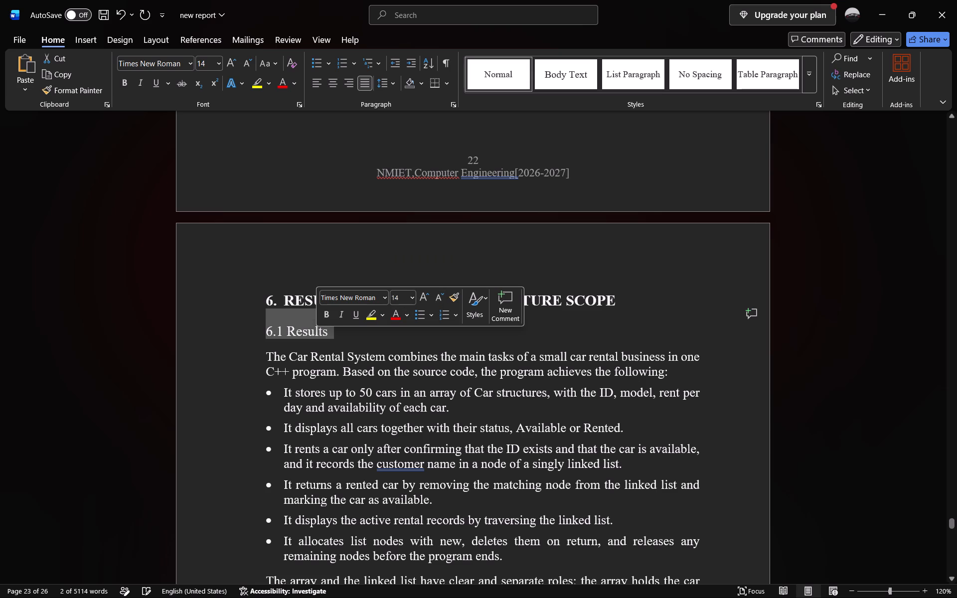
# Set the introduction, all bullet points and the closing paragraph under "6.1 Results" to font size 12.
pyautogui.click(256, 355)
pyautogui.click(256, 355)
pyautogui.moveTo(256, 355); pyautogui.dragTo(316, 433)
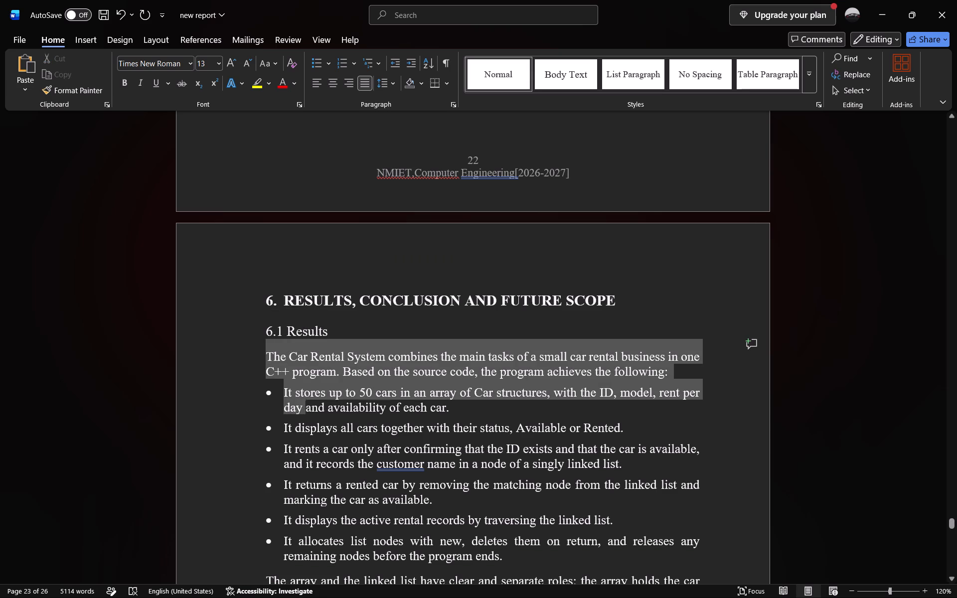
pyautogui.moveTo(316, 433); pyautogui.dragTo(429, 424)
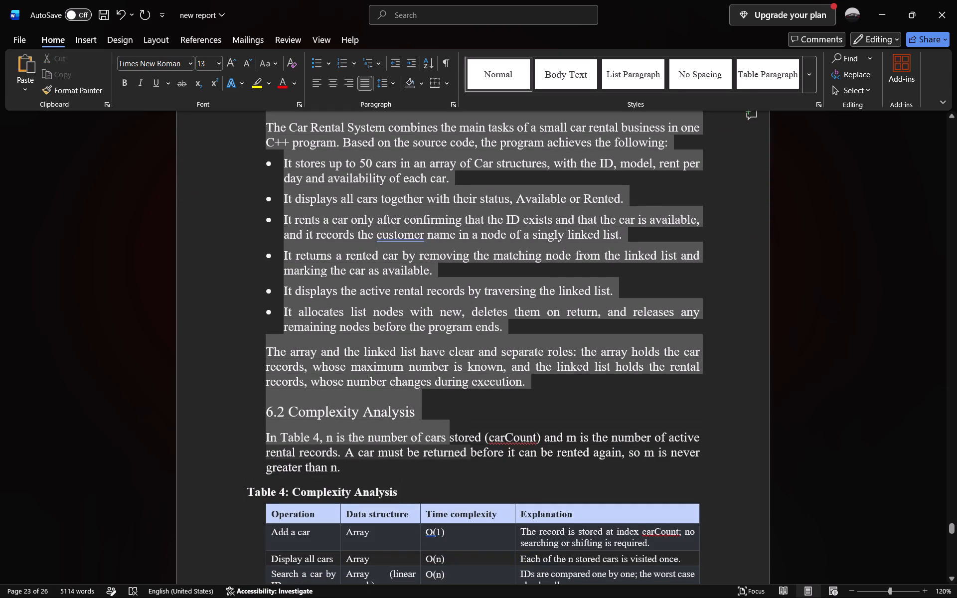
pyautogui.moveTo(429, 424); pyautogui.dragTo(536, 383)
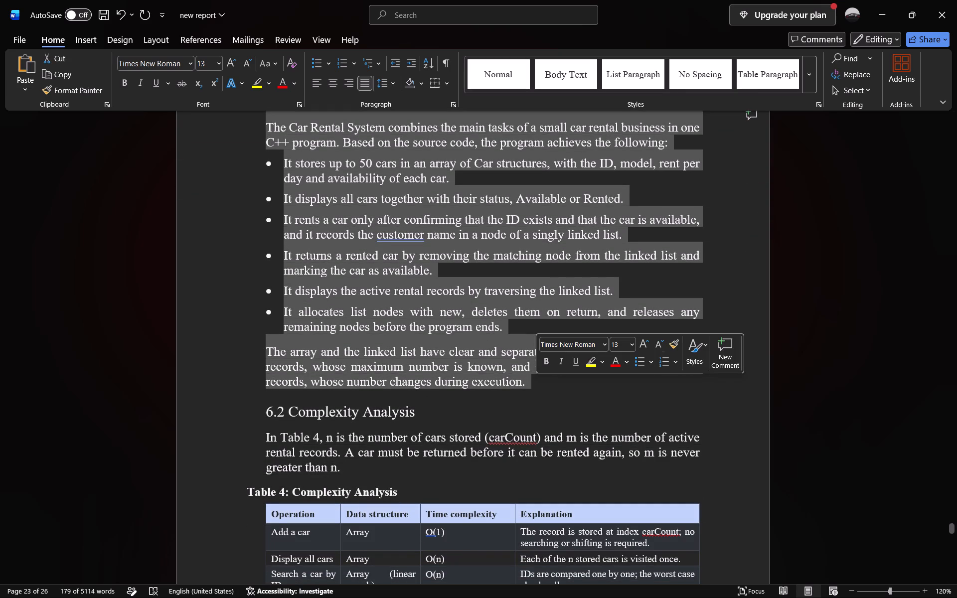
pyautogui.click(665, 339)
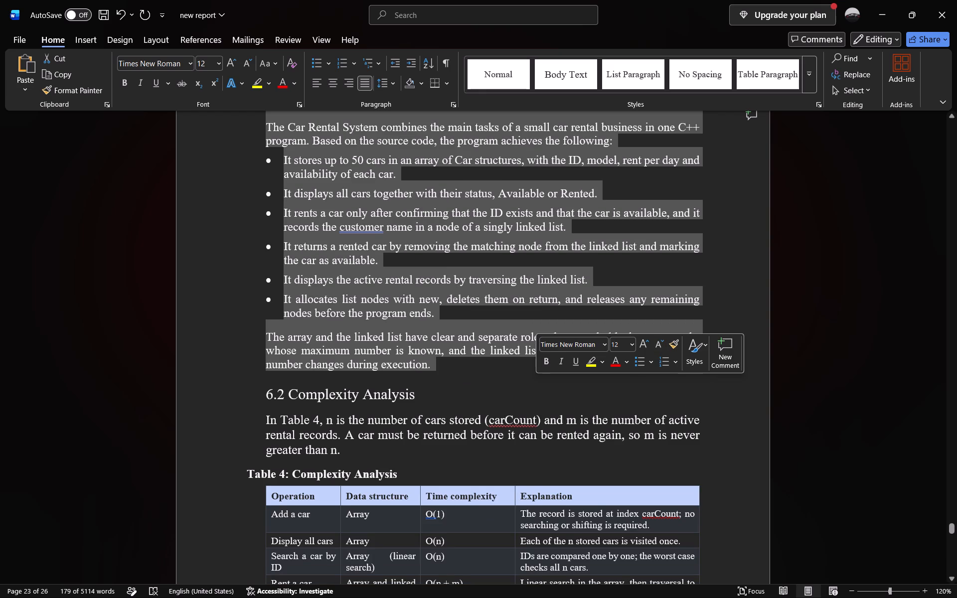
# Reduce the subheading "6.2 Complexity Analysis" to font size 14.
pyautogui.tripleClick(323, 387)
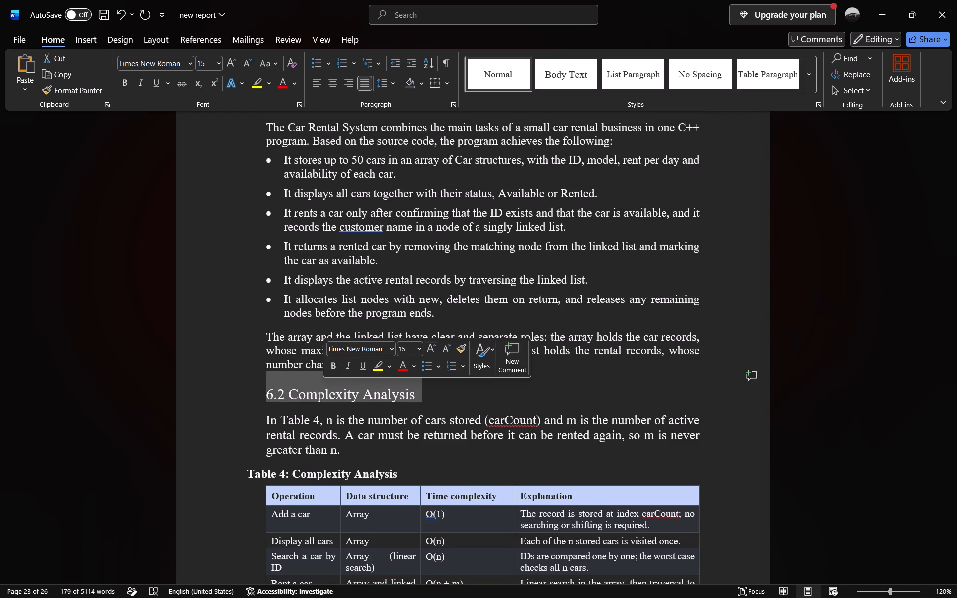
pyautogui.click(447, 352)
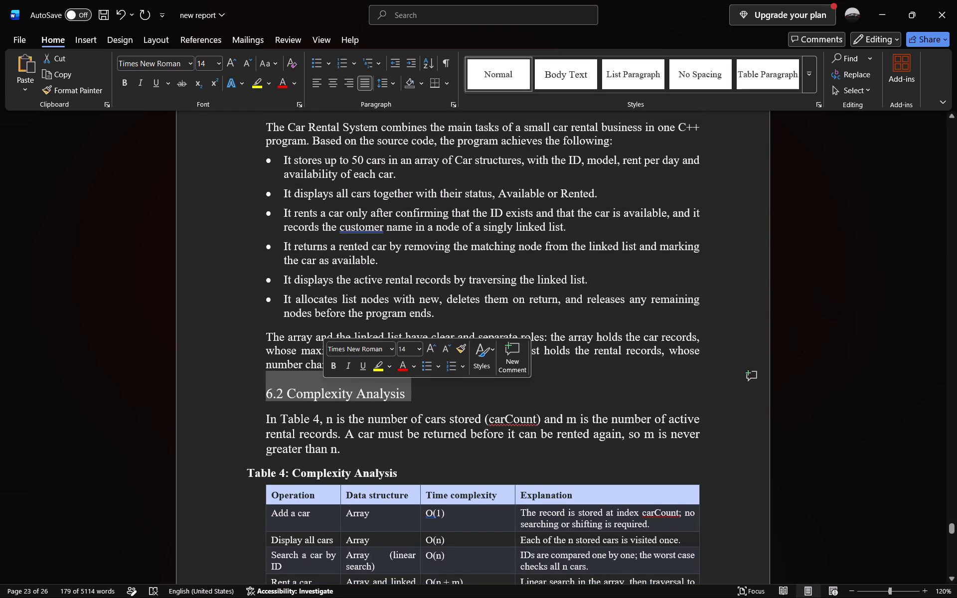
# Set the introductory paragraph under "6.2 Complexity Analysis" to font size 12.
pyautogui.doubleClick(262, 418)
pyautogui.moveTo(262, 418); pyautogui.dragTo(356, 453)
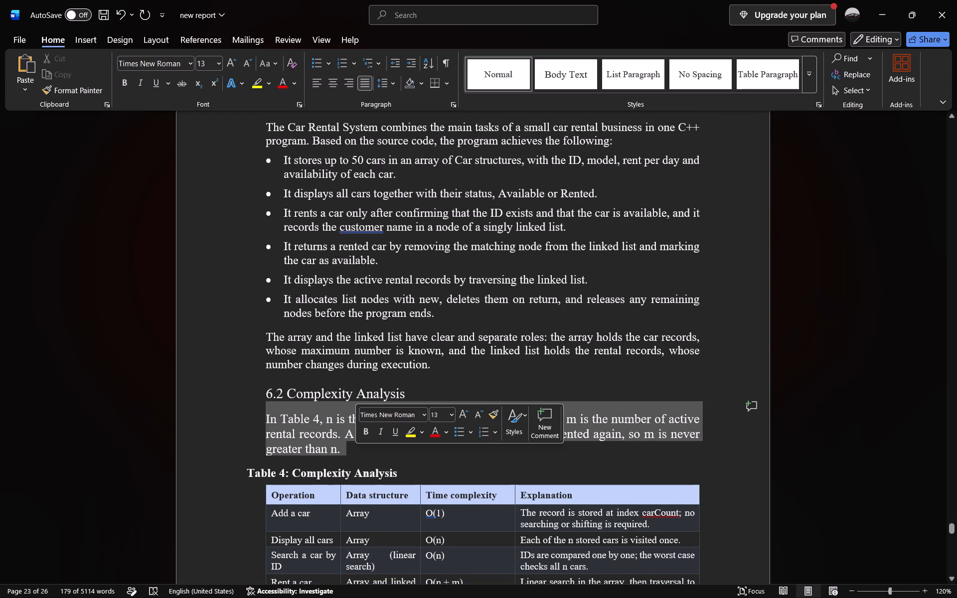
pyautogui.click(477, 416)
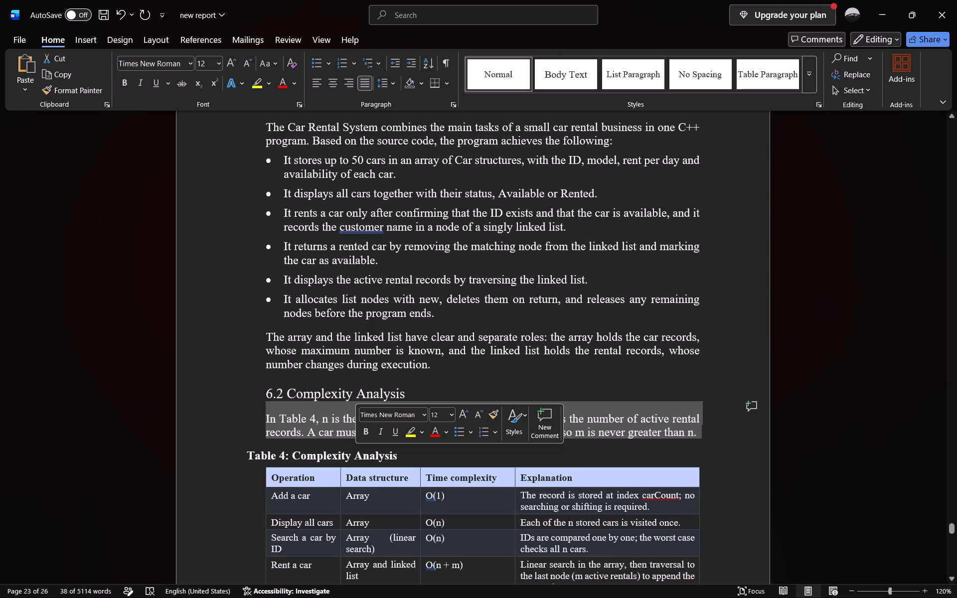
# Indent the caption "Table 4: Complexity Analysis" so it lines up with the table's left edge.
pyautogui.click(249, 453)
pyautogui.press('Tab')
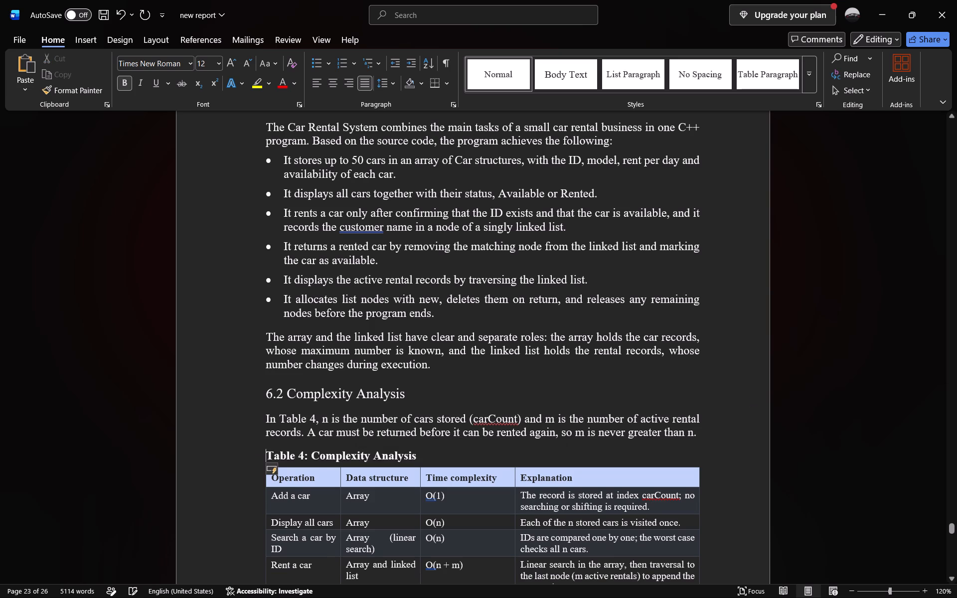
pyautogui.click(447, 530)
# Enlarge the Table 4 header cells Operation, Data structure, Time complexity and Explanation to font size 12.
pyautogui.scroll(-1, 447, 530)
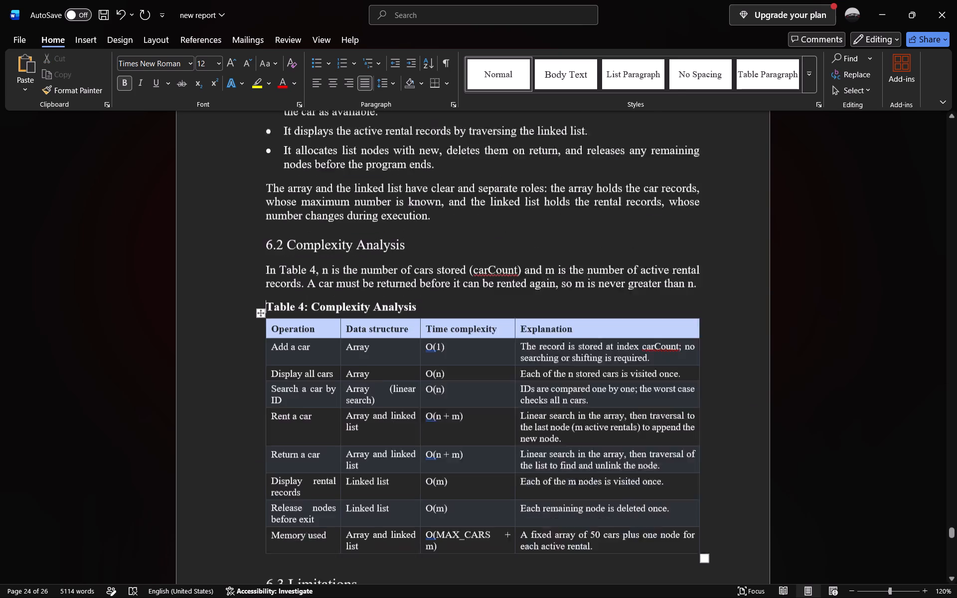
pyautogui.scroll(-1, 447, 530)
pyautogui.doubleClick(283, 241)
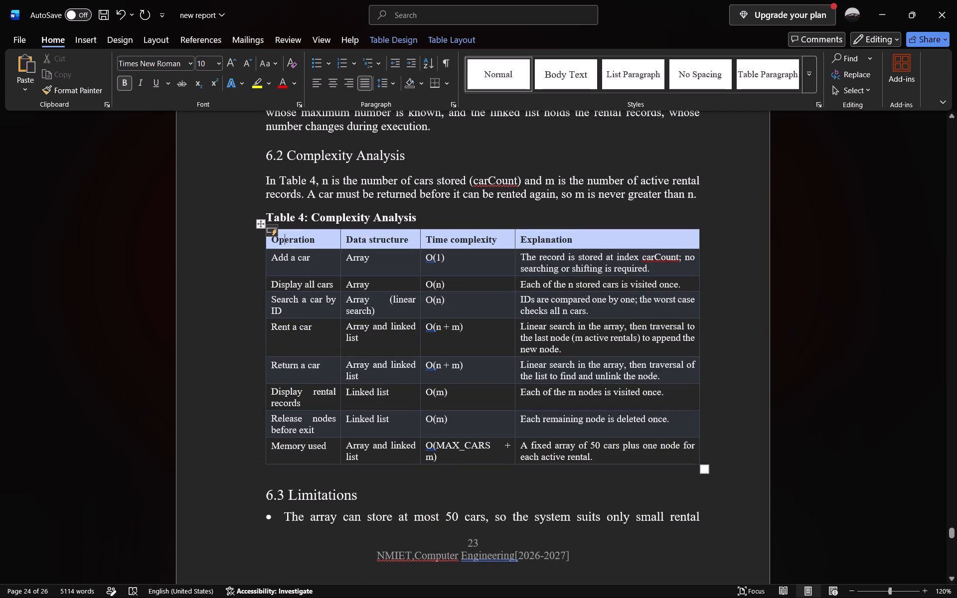
pyautogui.moveTo(283, 241); pyautogui.dragTo(449, 243)
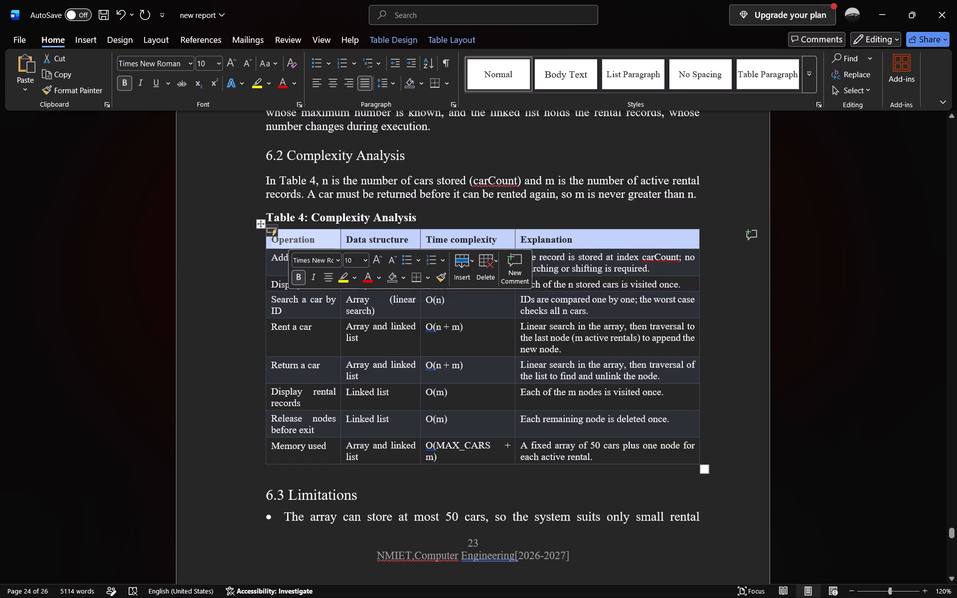
pyautogui.moveTo(449, 243); pyautogui.dragTo(358, 239)
pyautogui.click(382, 262)
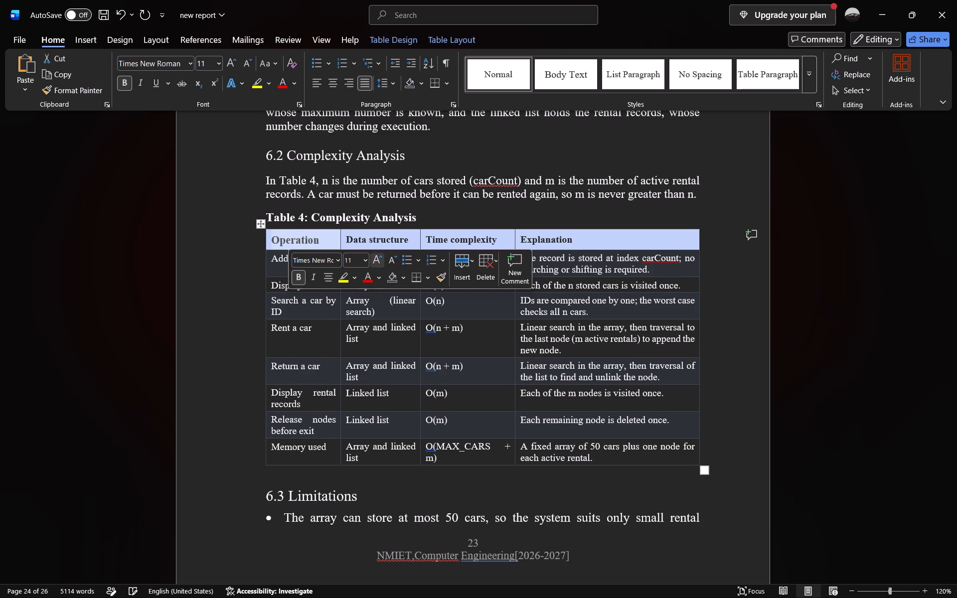
pyautogui.click(382, 262)
pyautogui.tripleClick(392, 236)
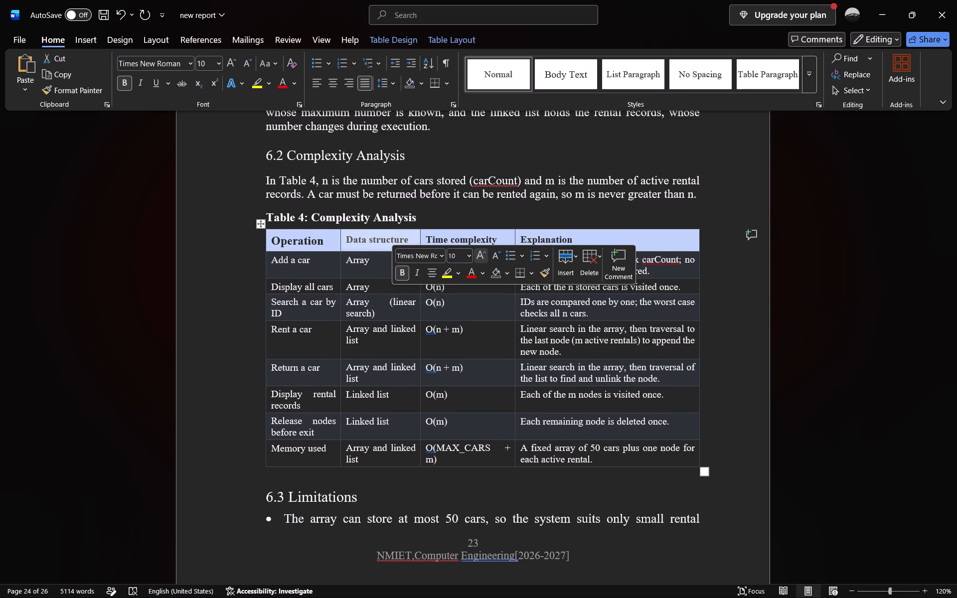
pyautogui.click(484, 253)
pyautogui.click(484, 253)
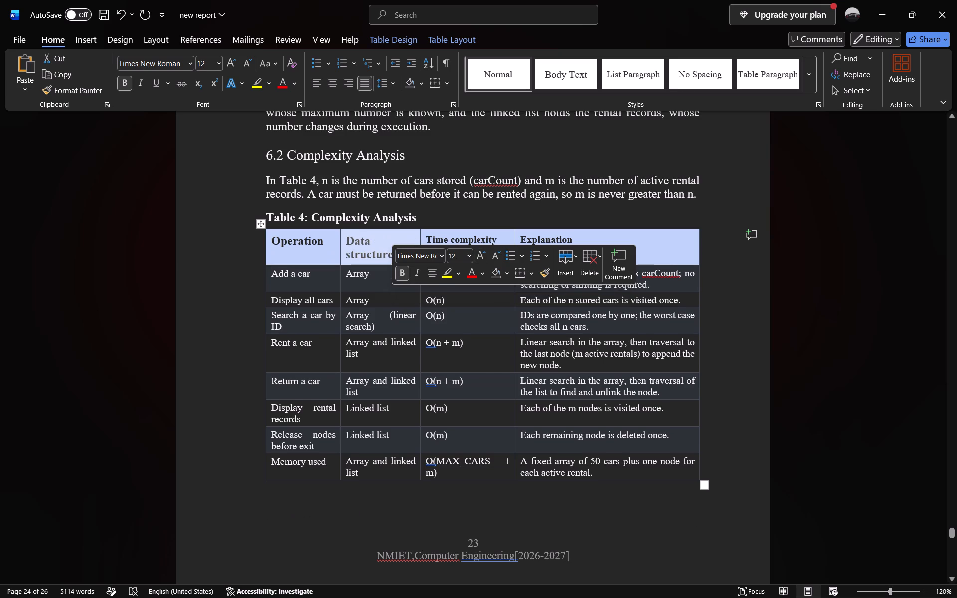
pyautogui.tripleClick(485, 243)
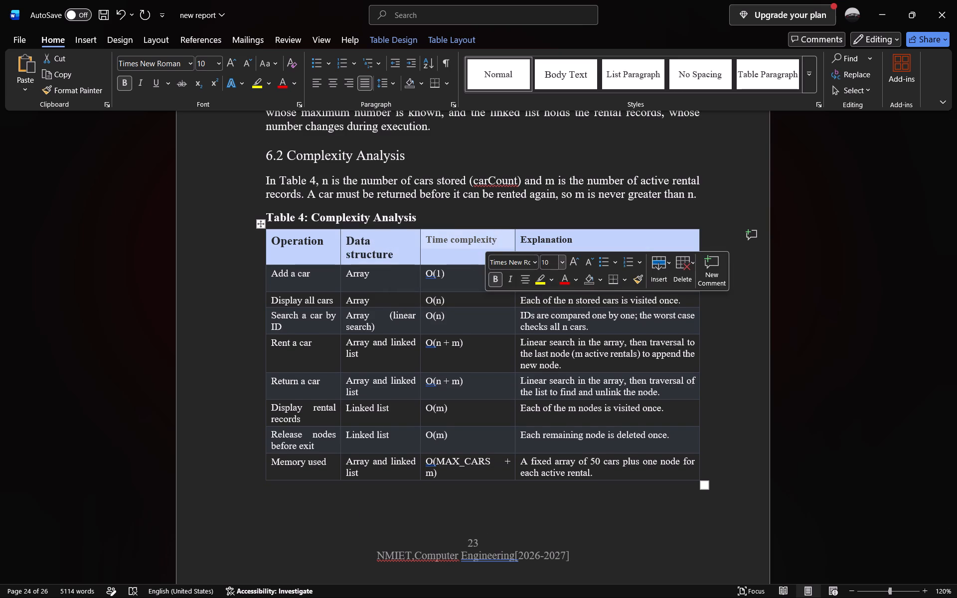
pyautogui.tripleClick(469, 236)
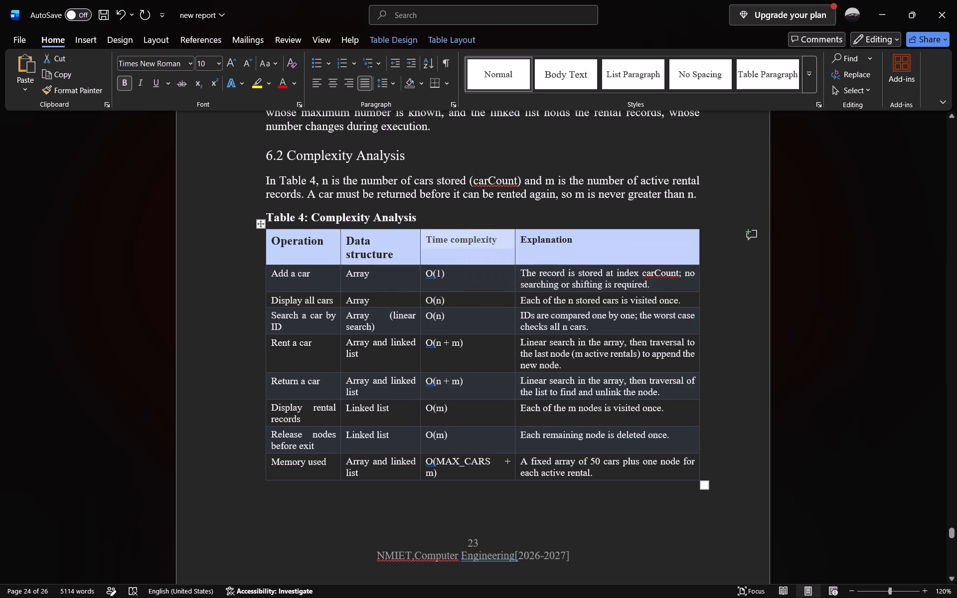
pyautogui.keyDown('ctrl'); pyautogui.keyDown('shift'); pyautogui.tripleClick(570, 245); pyautogui.keyUp('shift'); pyautogui.keyUp('ctrl')
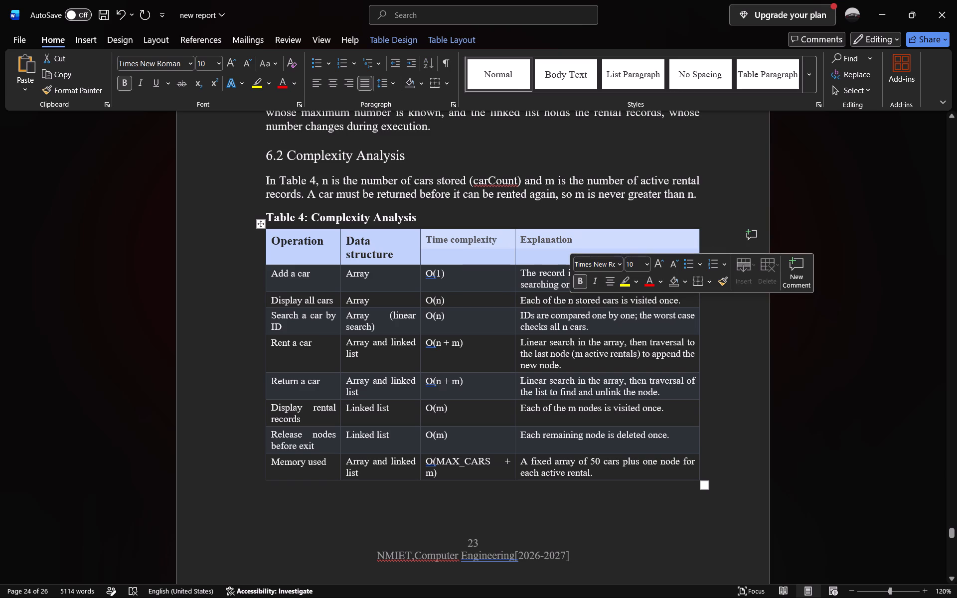
pyautogui.click(665, 268)
pyautogui.click(665, 268)
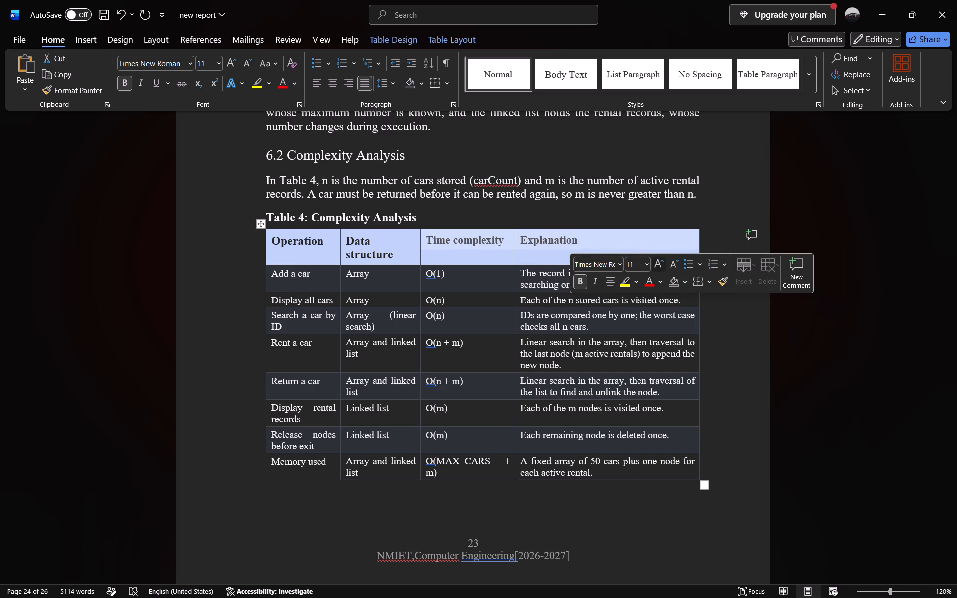
pyautogui.click(579, 338)
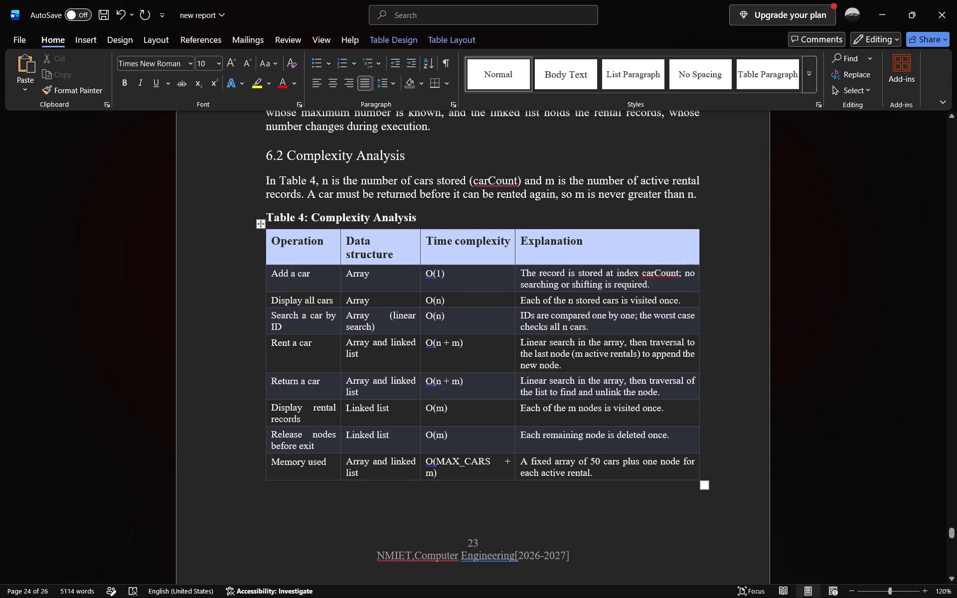
# Set all body rows of Table 4, from "Add a car" to "Memory used", to font size 12.
pyautogui.click(272, 274)
pyautogui.moveTo(272, 274); pyautogui.dragTo(457, 330)
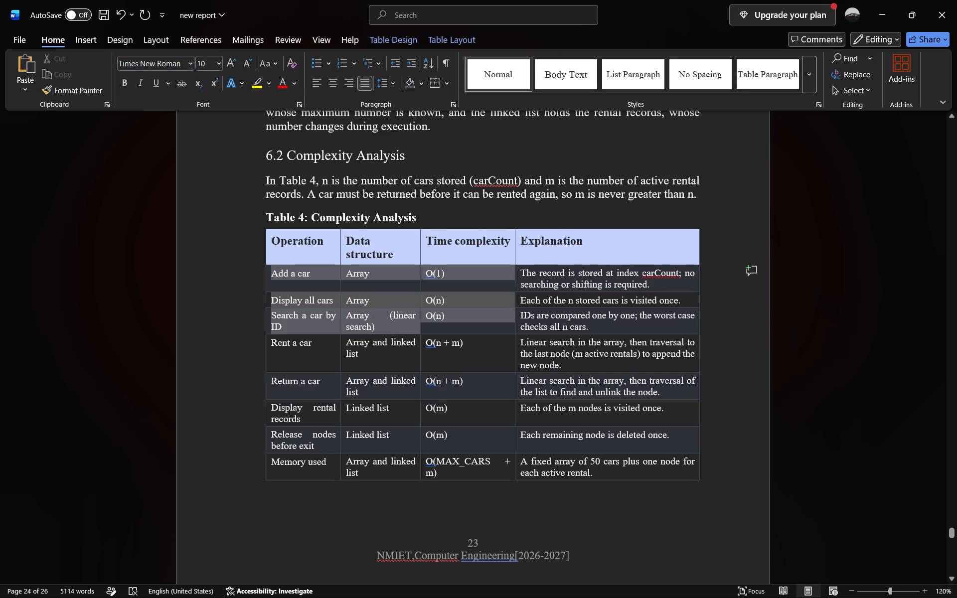
pyautogui.moveTo(457, 330); pyautogui.dragTo(582, 460)
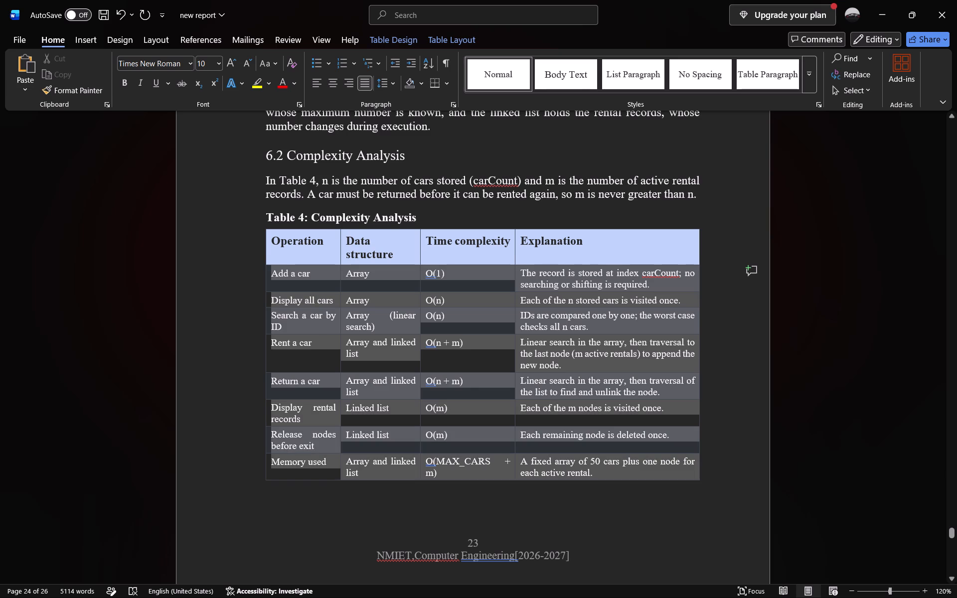
pyautogui.moveTo(582, 460); pyautogui.dragTo(599, 483)
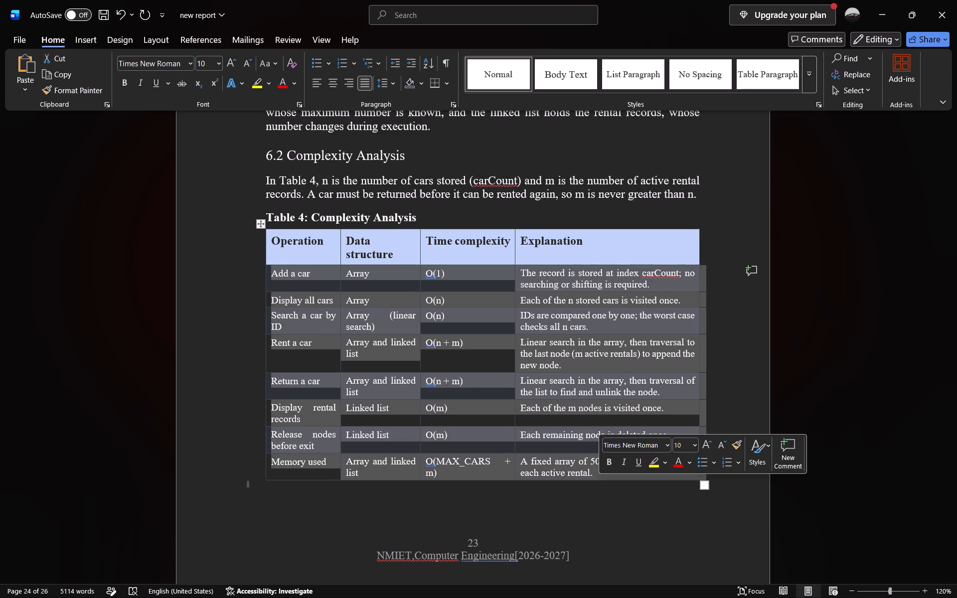
pyautogui.click(706, 447)
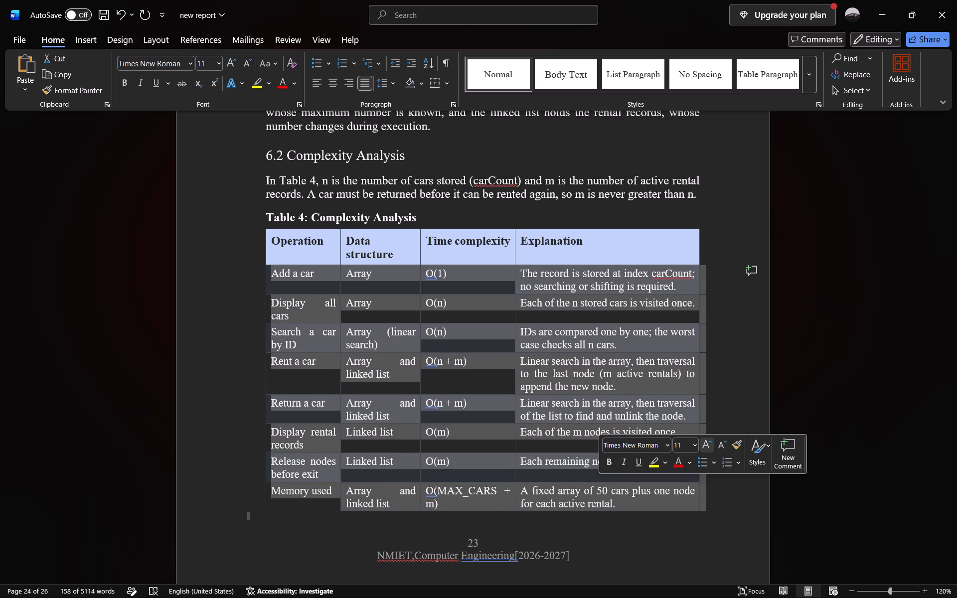
pyautogui.click(706, 447)
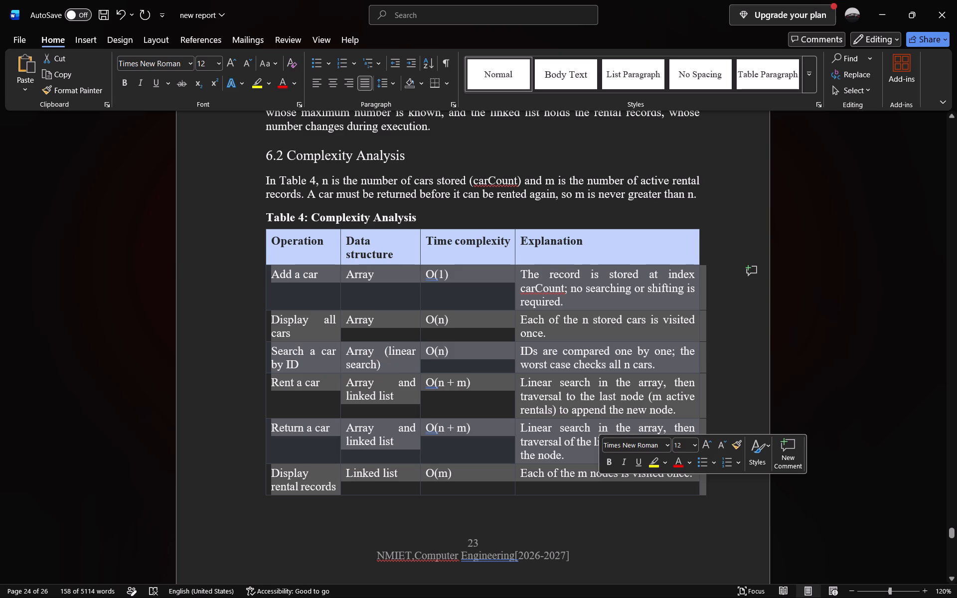
# Examine how Table 4 runs across the page break, including the repeated header row on the following page.
pyautogui.scroll(2, 688, 553)
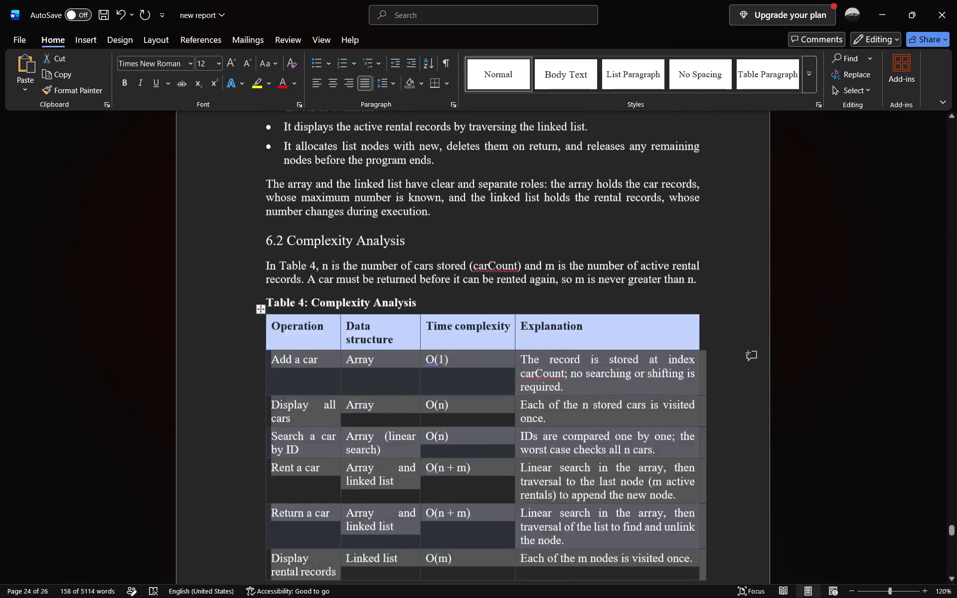
pyautogui.click(738, 549)
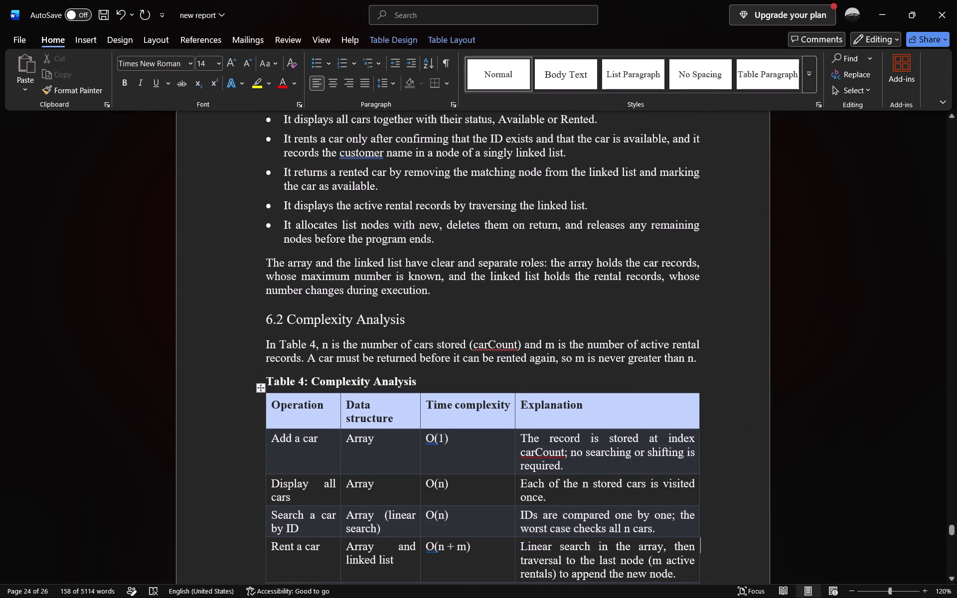
pyautogui.scroll(-5, 738, 549)
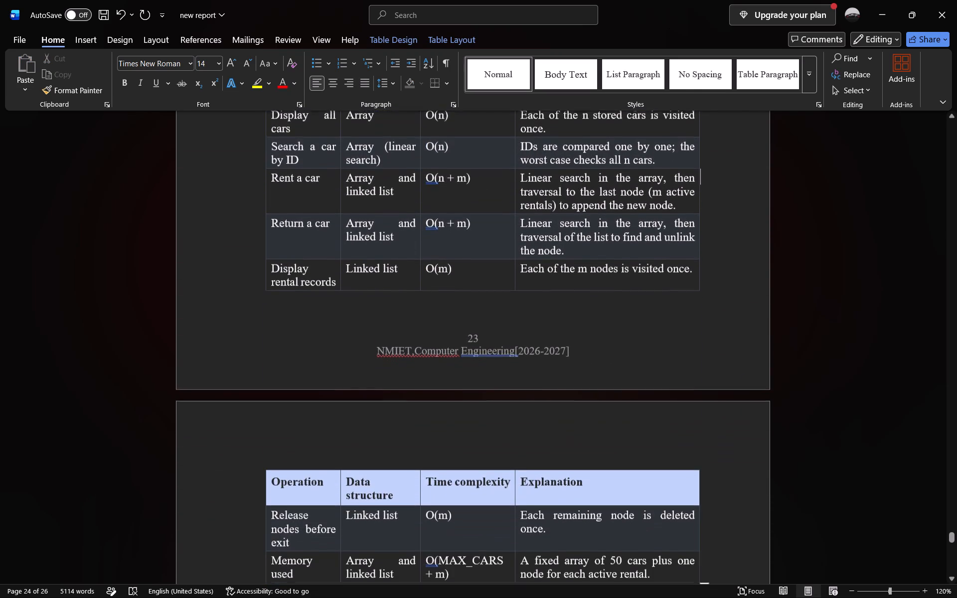
pyautogui.scroll(-2, 738, 549)
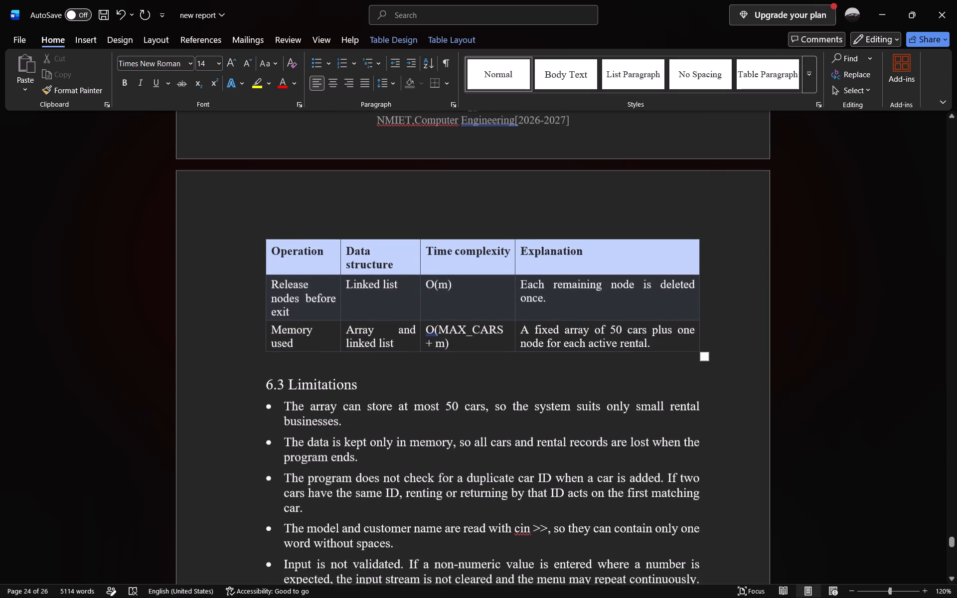
pyautogui.scroll(-1, 738, 549)
pyautogui.doubleClick(491, 255)
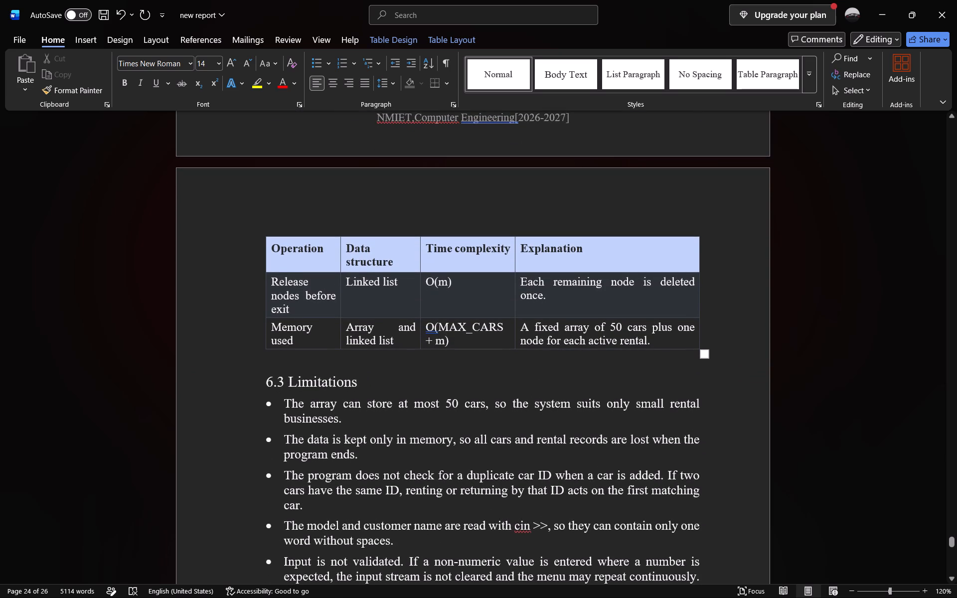
pyautogui.tripleClick(480, 252)
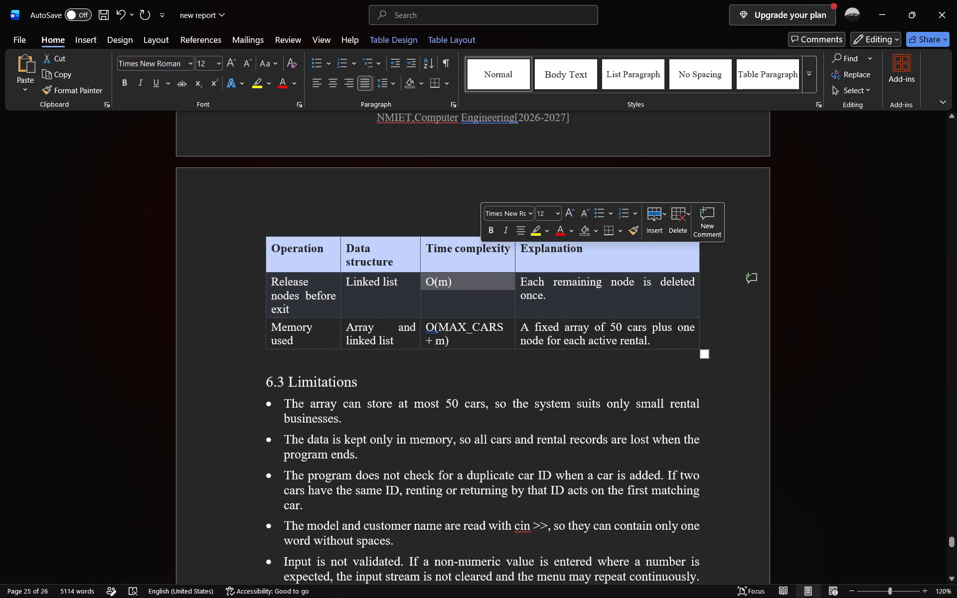
pyautogui.tripleClick(458, 250)
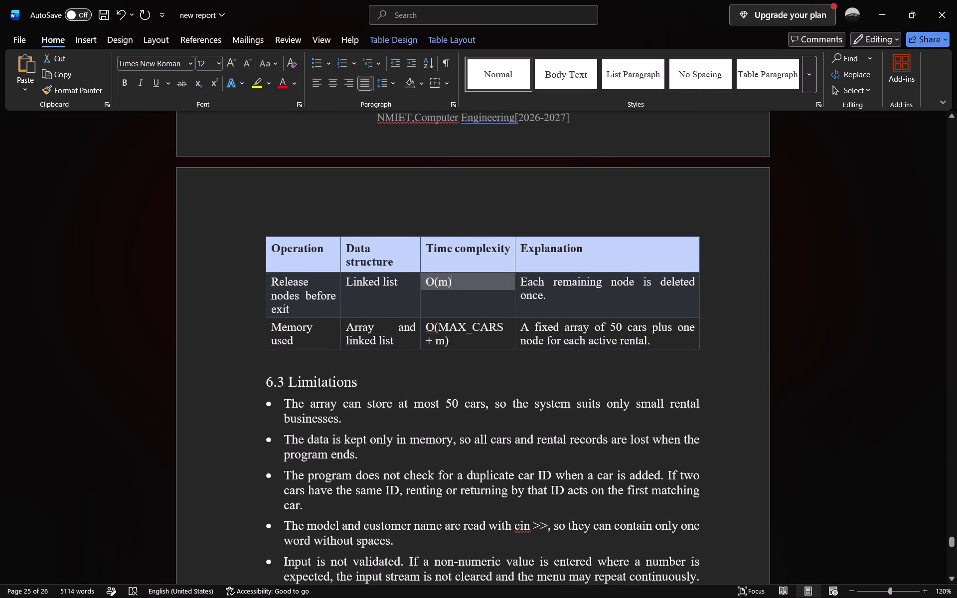
pyautogui.click(458, 250)
pyautogui.click(551, 430)
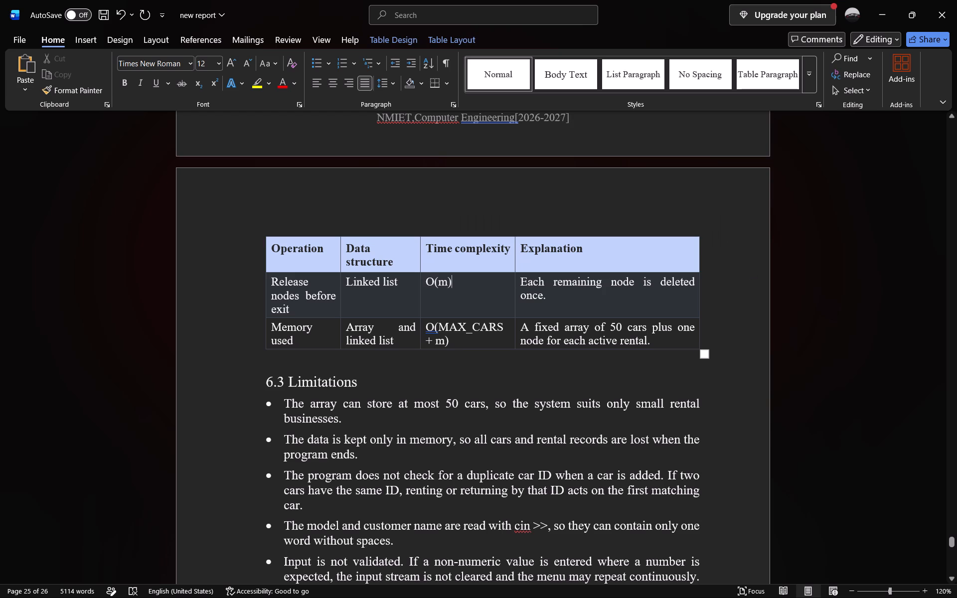
# Reduce the subheading "6.3 Limitations" to font size 14.
pyautogui.tripleClick(315, 380)
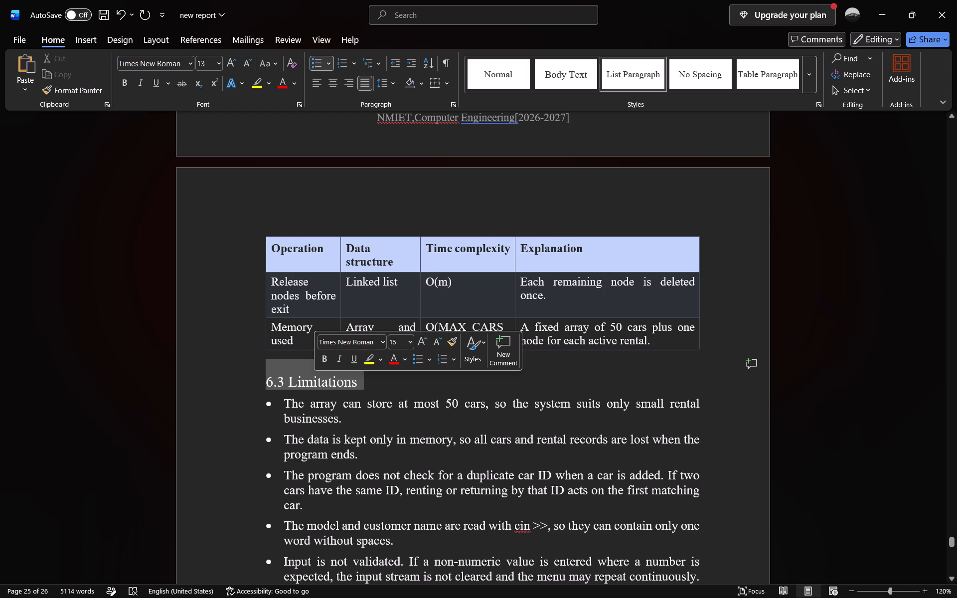
pyautogui.click(437, 342)
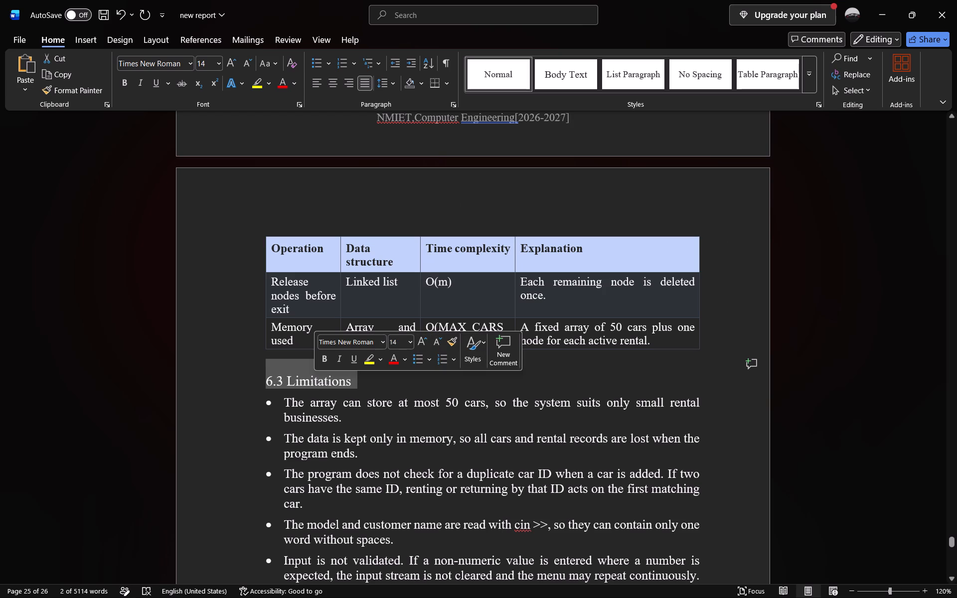
# Set the text from the first 6.3 Limitations bullet through the "Recording rental dates" bullet in 6.4 to font size 12.
pyautogui.doubleClick(270, 399)
pyautogui.moveTo(270, 399); pyautogui.dragTo(287, 419)
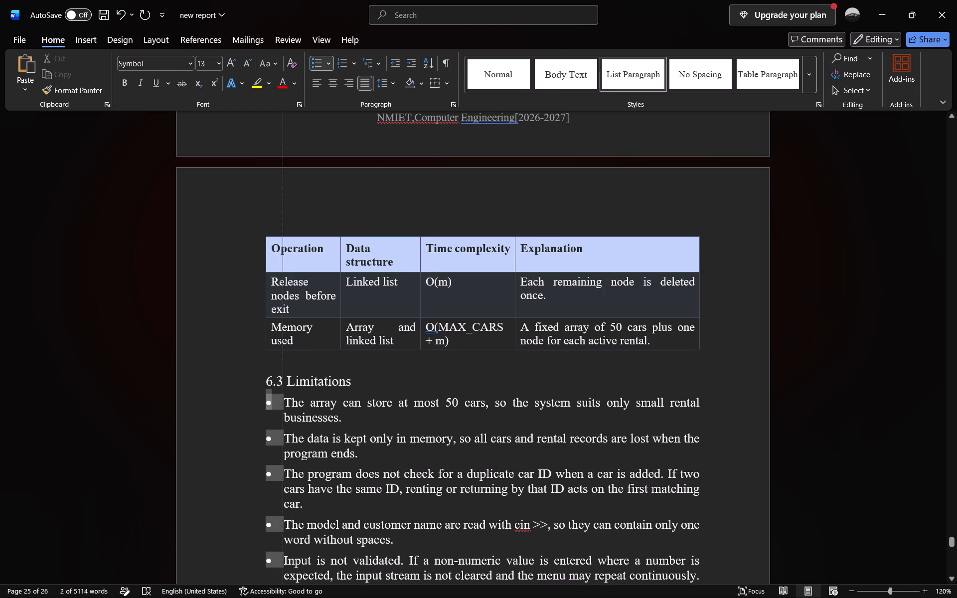
pyautogui.moveTo(287, 419); pyautogui.dragTo(270, 413)
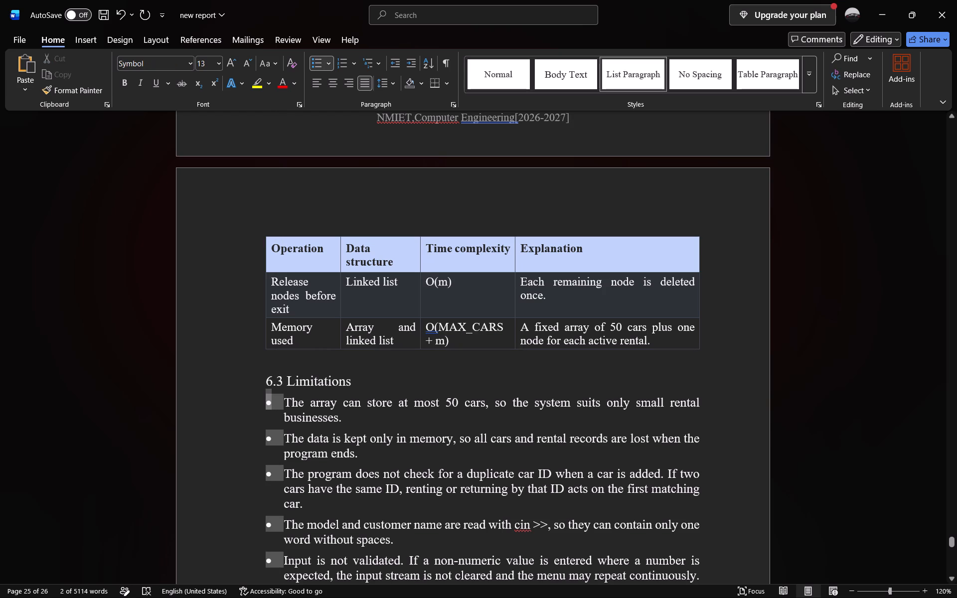
pyautogui.click(264, 408)
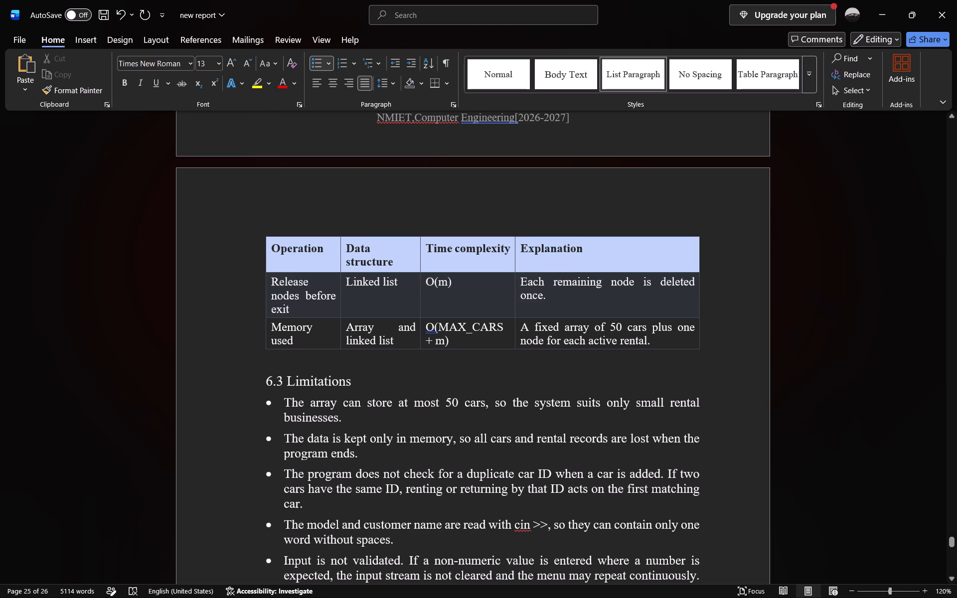
pyautogui.doubleClick(283, 403)
pyautogui.moveTo(283, 403); pyautogui.dragTo(442, 595)
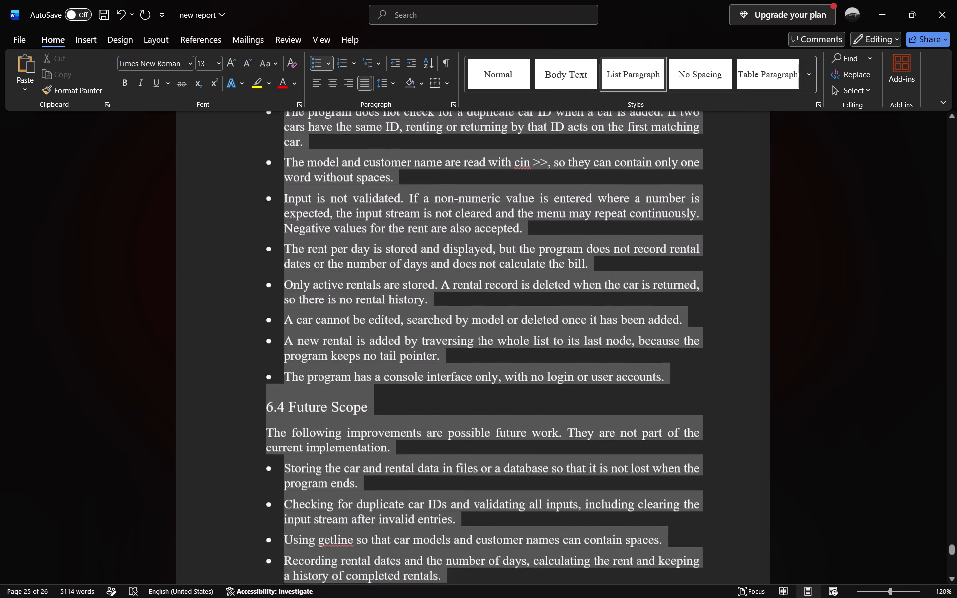
pyautogui.moveTo(442, 595); pyautogui.dragTo(515, 483)
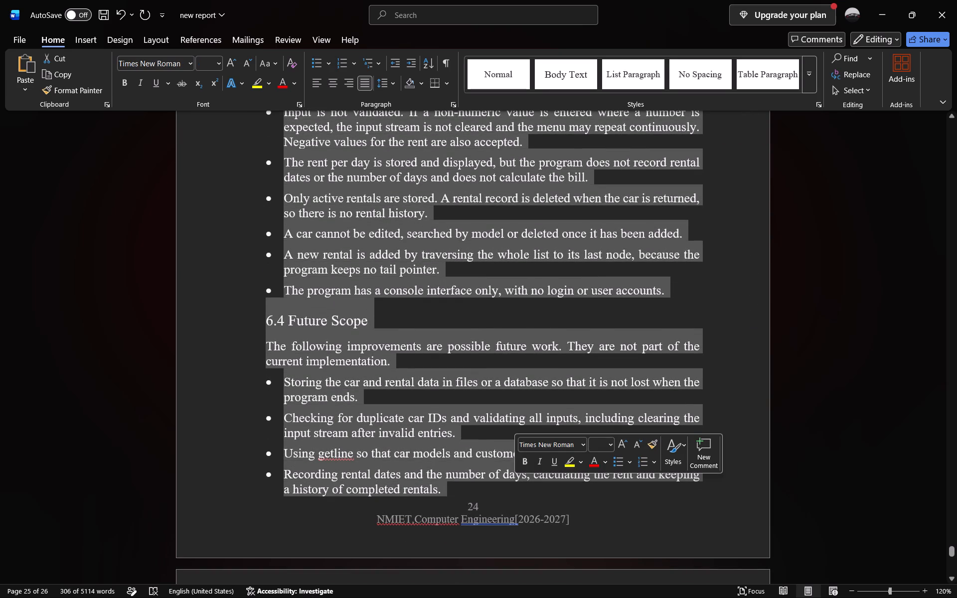
pyautogui.click(594, 443)
pyautogui.write('12')
pyautogui.press('Return')
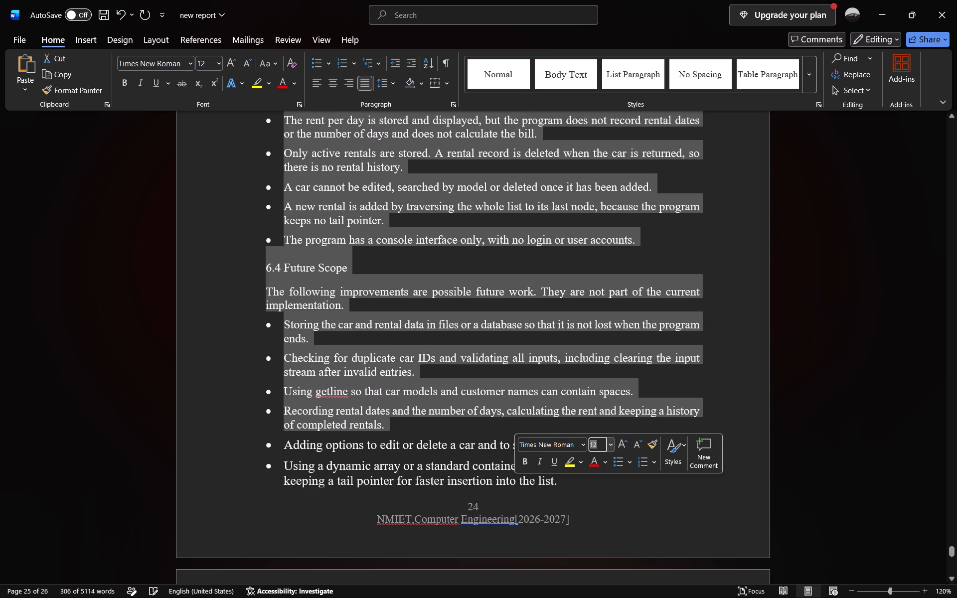
pyautogui.click(517, 345)
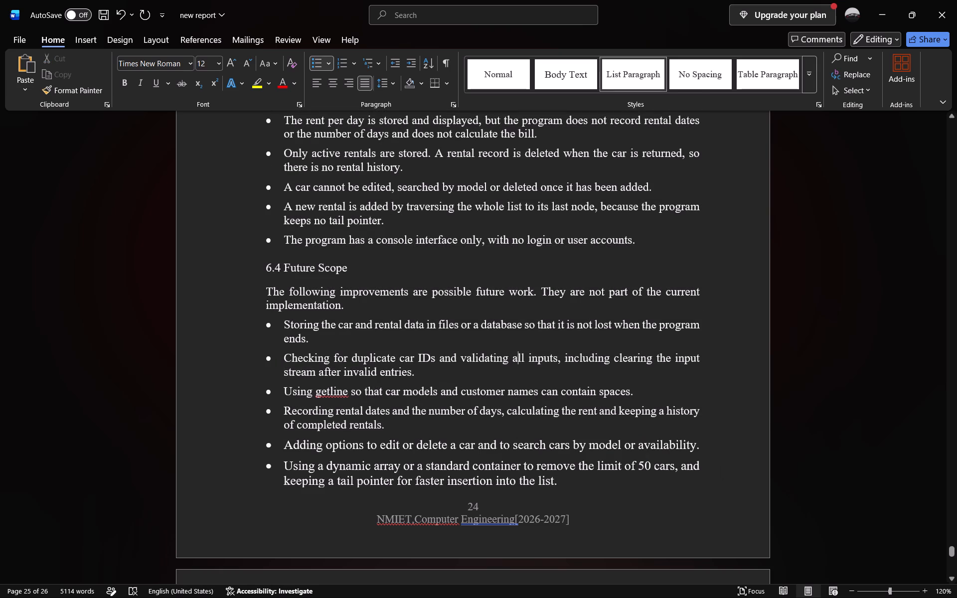
# Reduce the Future Scope bullets "Adding options to edit or delete a car" and "Using a dynamic array" to font size 12.
pyautogui.click(280, 444)
pyautogui.moveTo(280, 444); pyautogui.dragTo(574, 480)
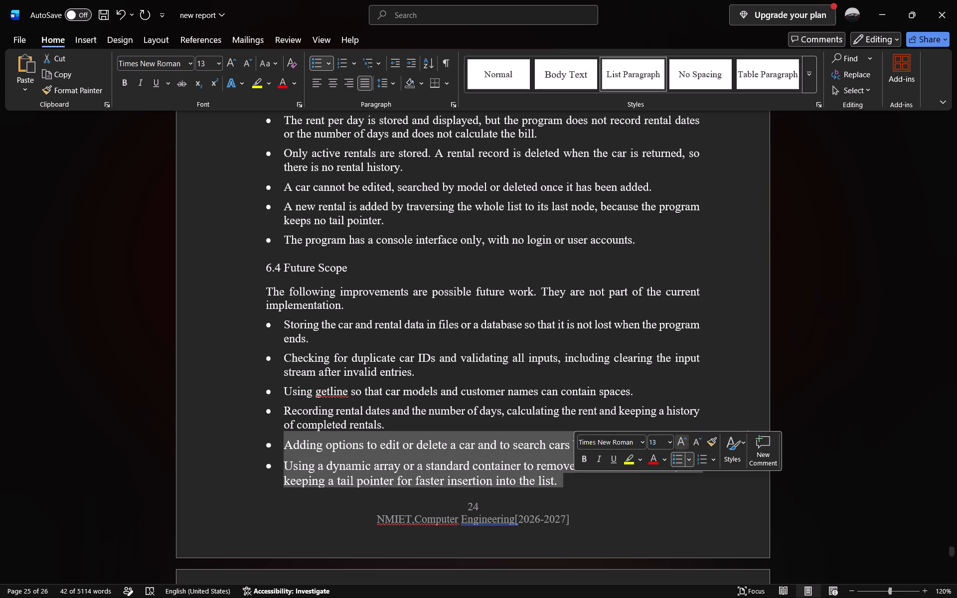
pyautogui.click(698, 445)
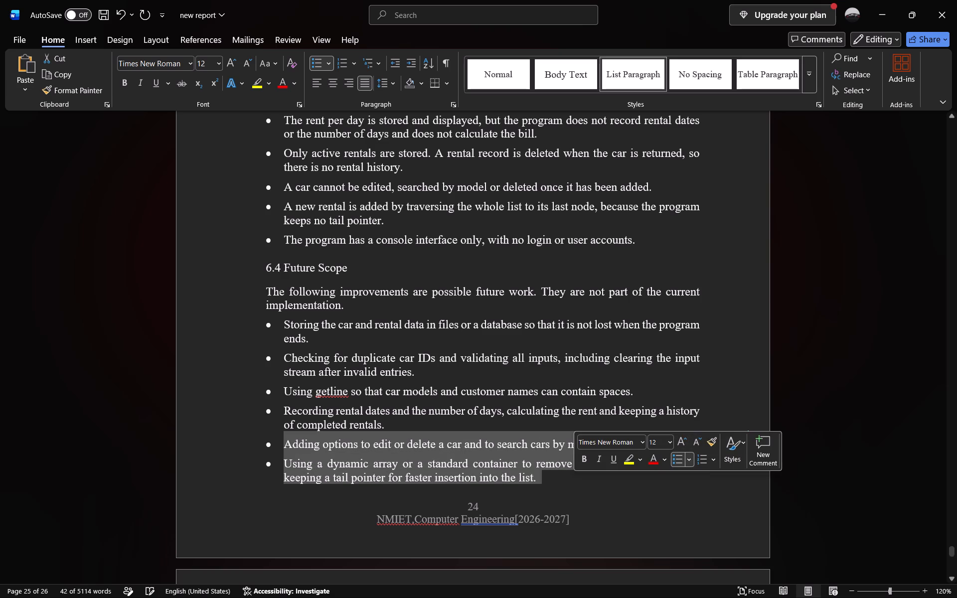
# Enlarge the subheading "6.4 Future Scope" to font size 14.
pyautogui.tripleClick(314, 261)
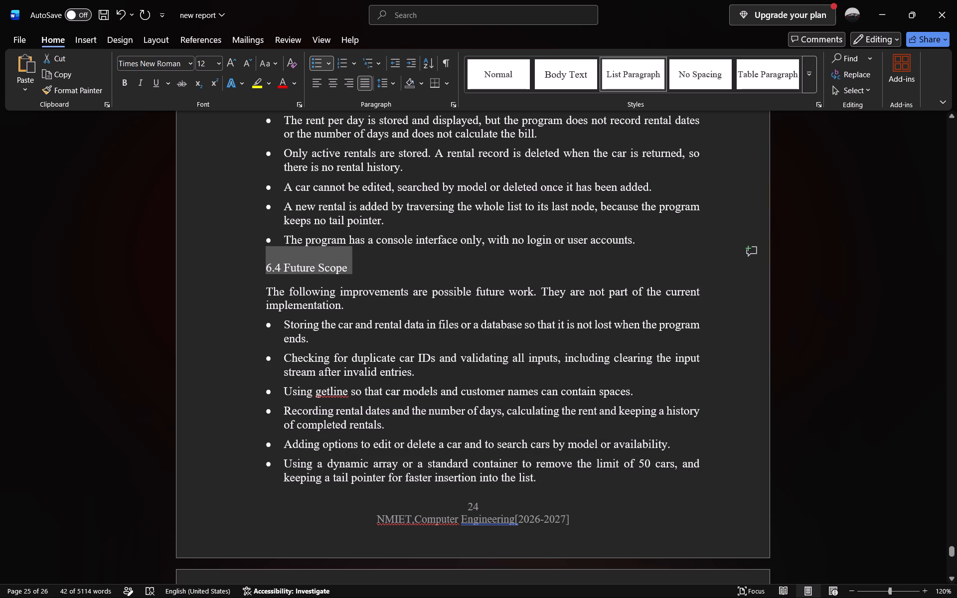
pyautogui.click(417, 225)
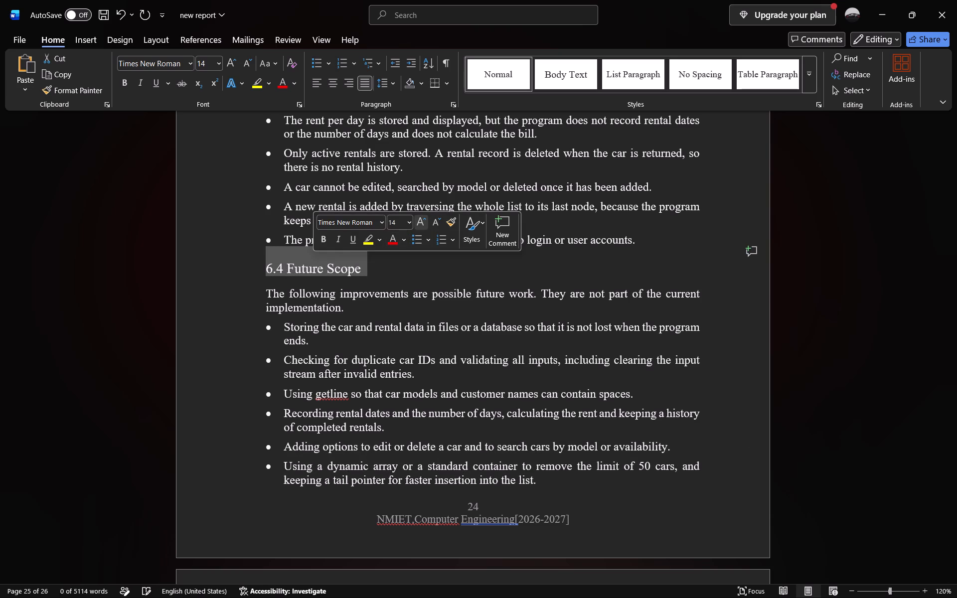
pyautogui.click(465, 282)
# Reduce the word "Conclusion" in the 6.5 subheading to font size 14.
pyautogui.hscroll(1, 465, 282)
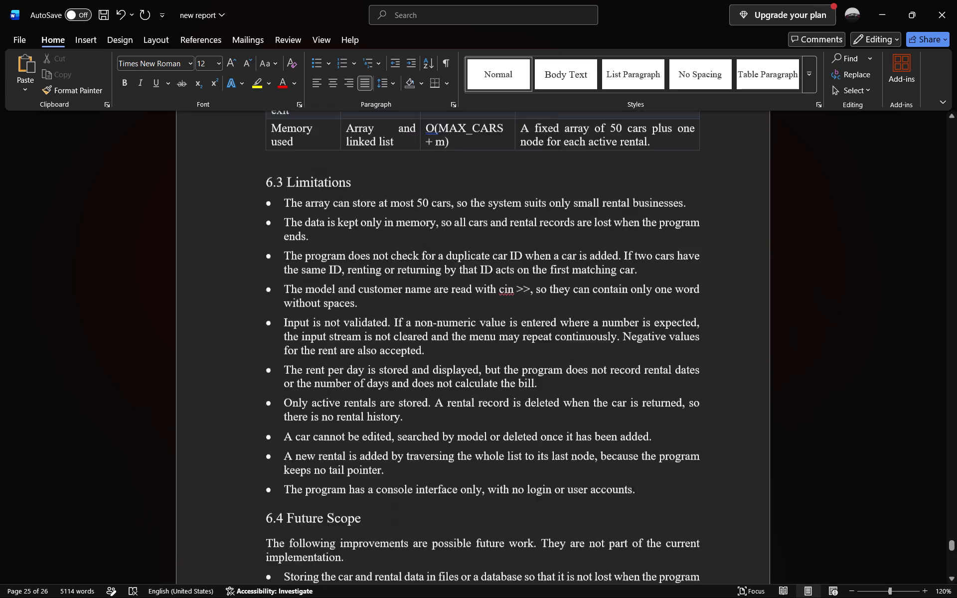
pyautogui.hscroll(2, 465, 282)
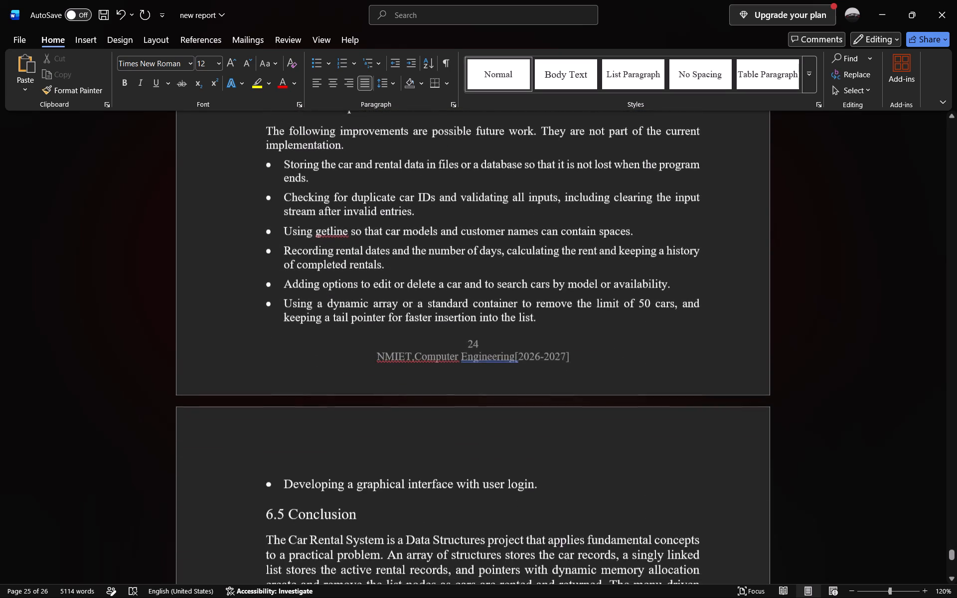
pyautogui.scroll(-1, 465, 282)
pyautogui.doubleClick(337, 282)
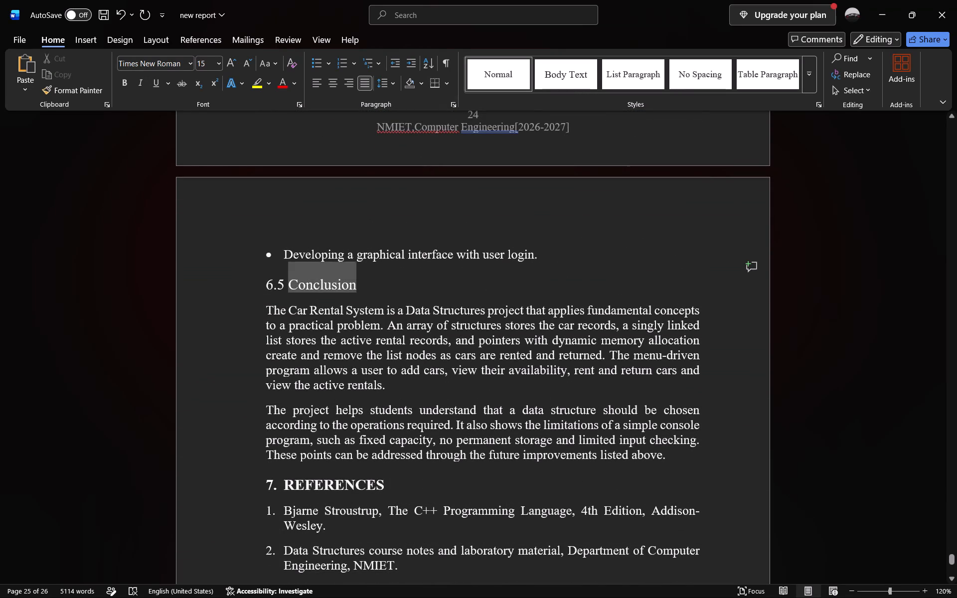
pyautogui.click(457, 248)
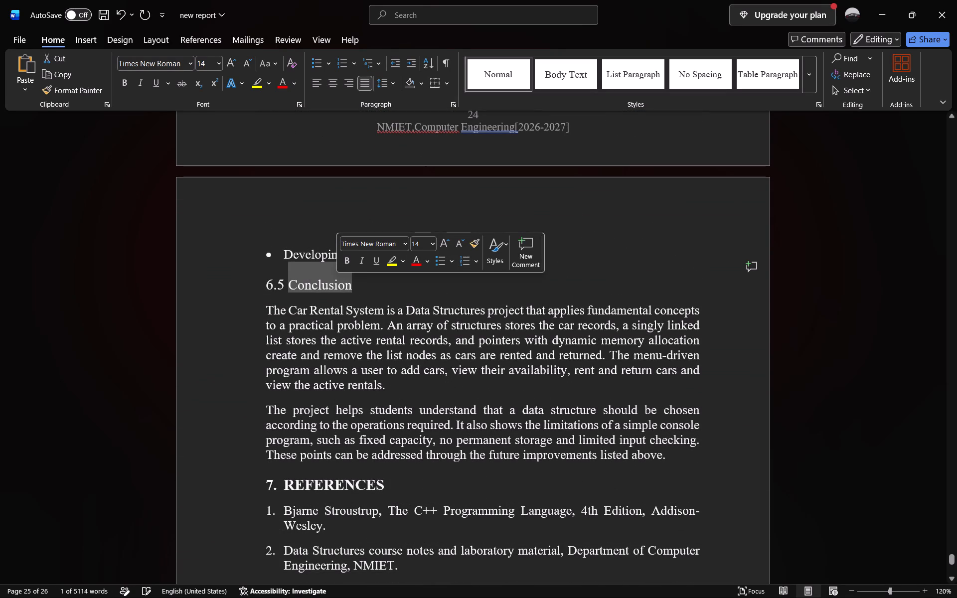
# Reduce both body paragraphs under 6.5 Conclusion to font size 12.
pyautogui.doubleClick(263, 313)
pyautogui.moveTo(263, 313); pyautogui.dragTo(469, 514)
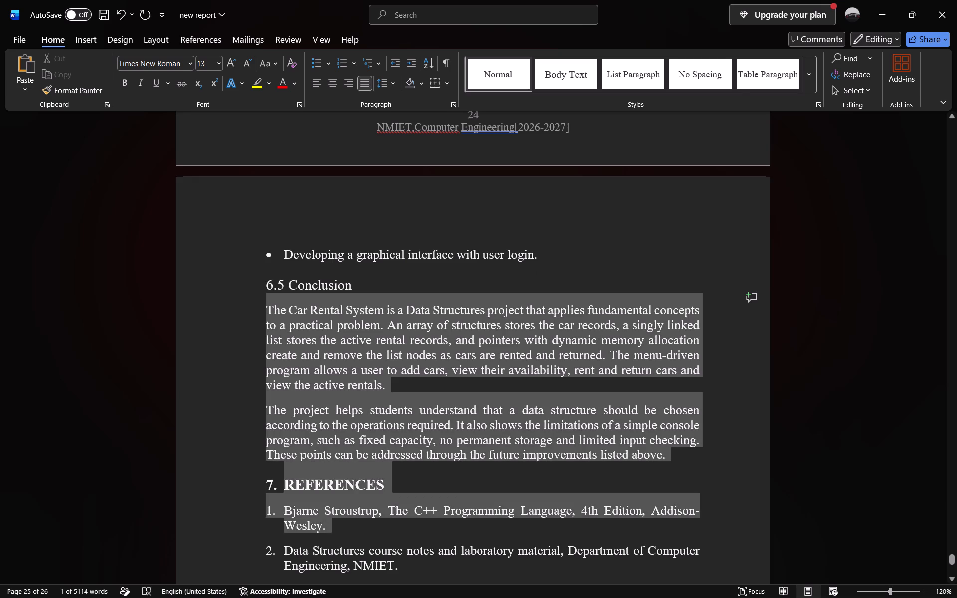
pyautogui.moveTo(469, 514); pyautogui.dragTo(484, 460)
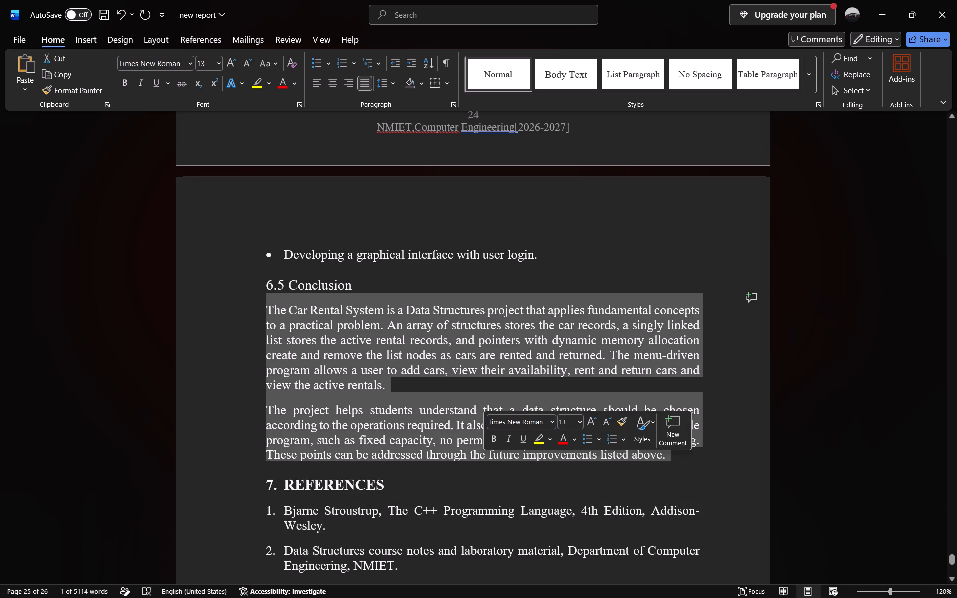
pyautogui.click(610, 417)
pyautogui.click(530, 451)
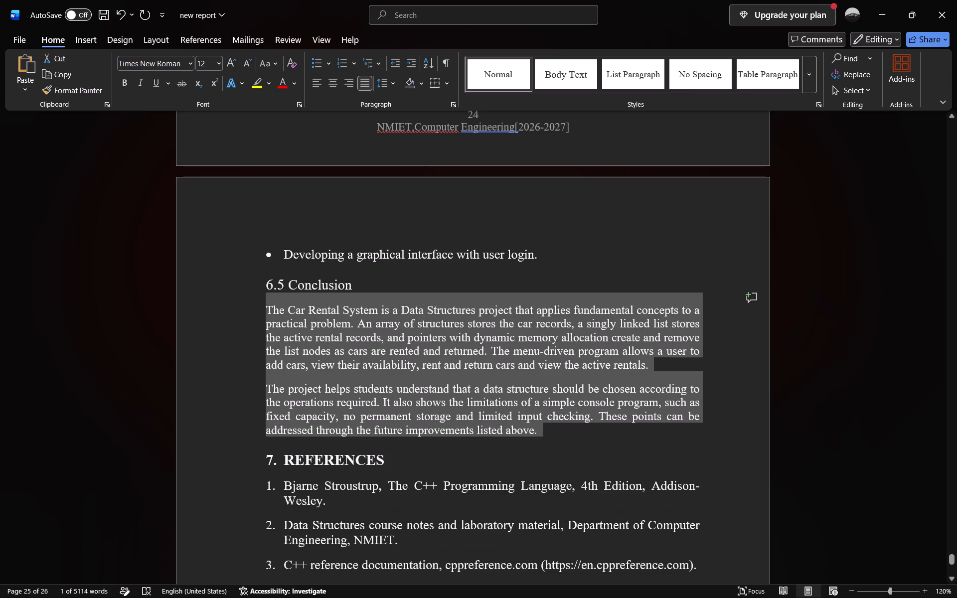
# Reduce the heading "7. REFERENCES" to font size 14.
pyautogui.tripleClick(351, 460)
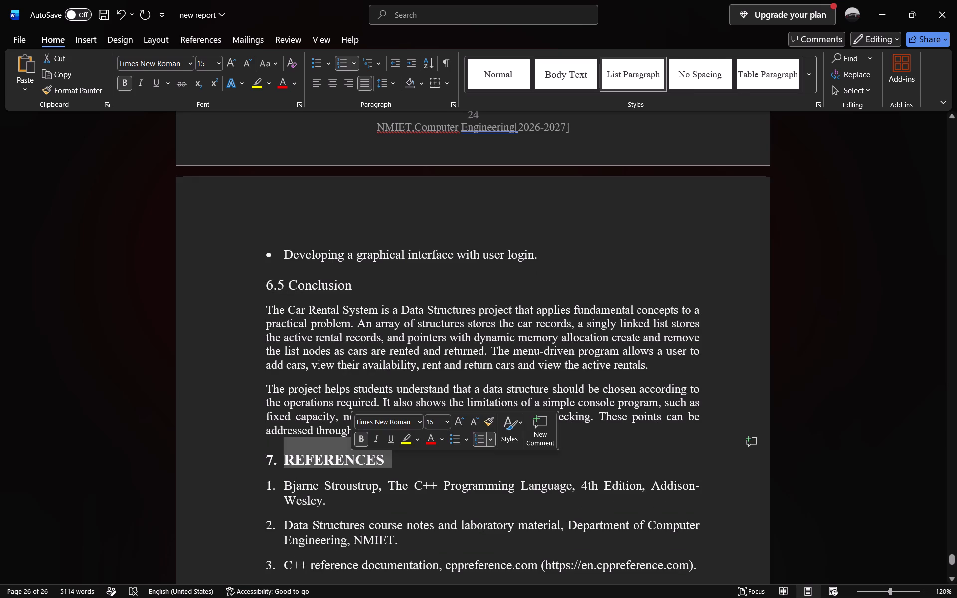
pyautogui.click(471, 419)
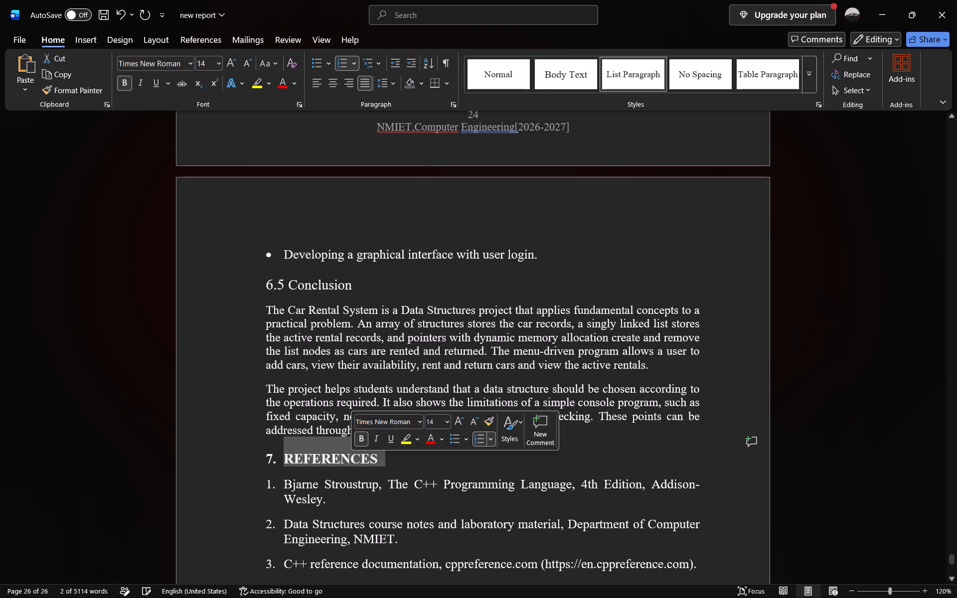
# Reduce the text of the four reference entries, from the Bjarne Stroustrup book to the project source code, to font size 12.
pyautogui.click(275, 480)
pyautogui.moveTo(275, 480); pyautogui.dragTo(407, 597)
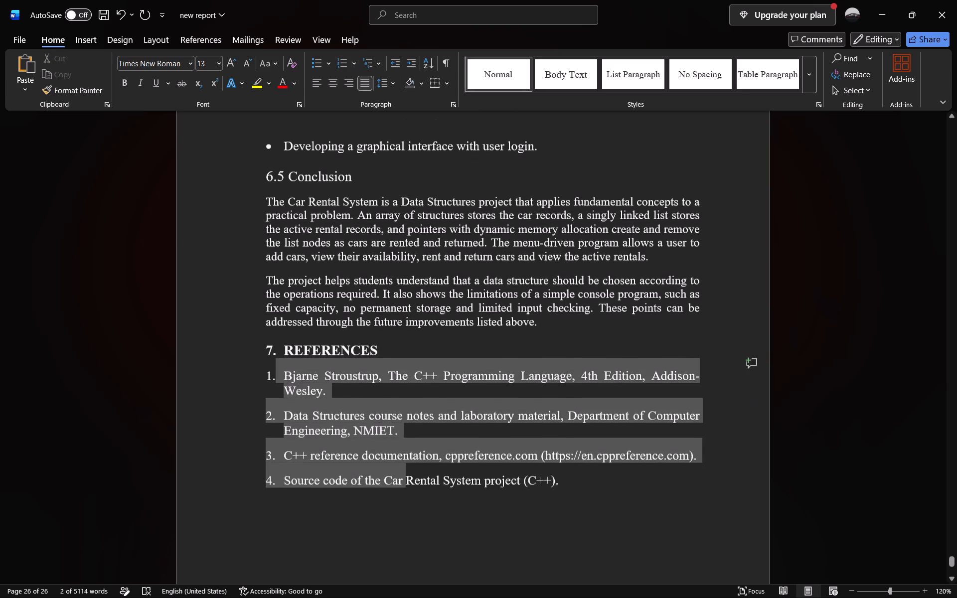
pyautogui.moveTo(407, 597); pyautogui.dragTo(575, 378)
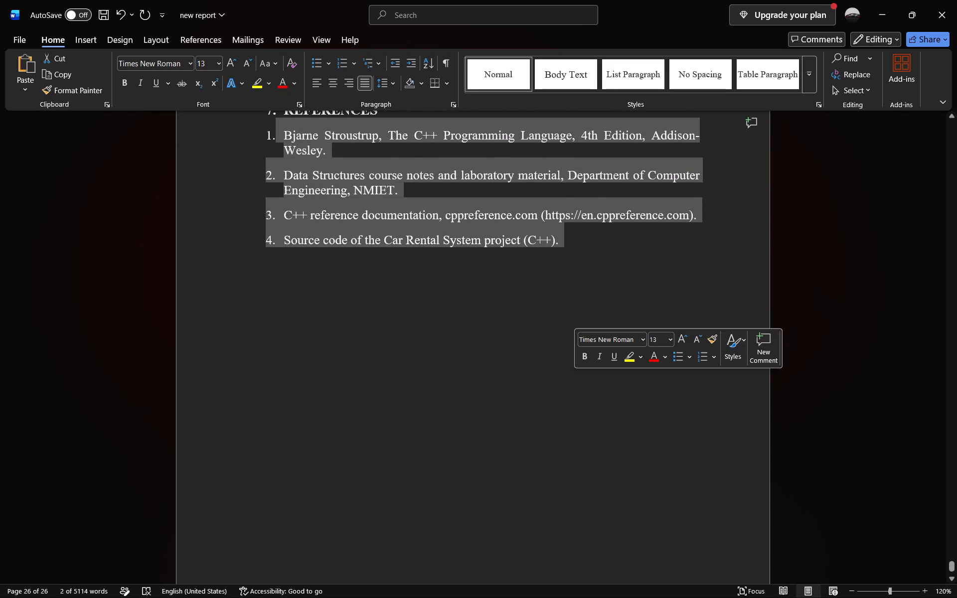